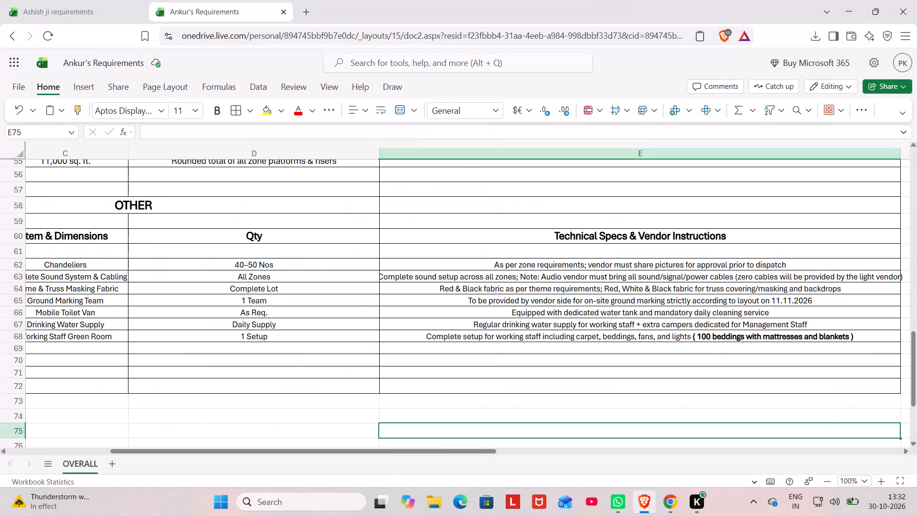
Examine the OTHER, OVERALL and zone-wise sections of the Ankur's Requirements sheet.
scroll(563, 281, right, 1)
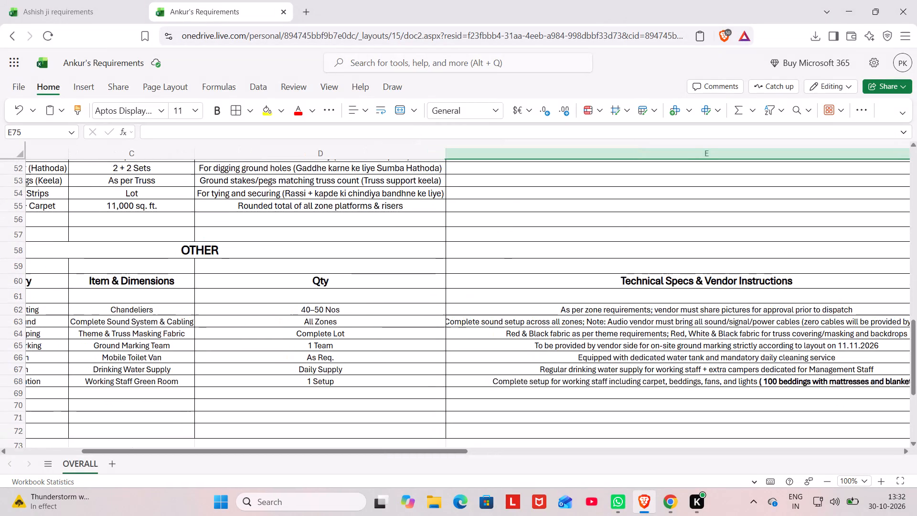
scroll(563, 281, right, 2)
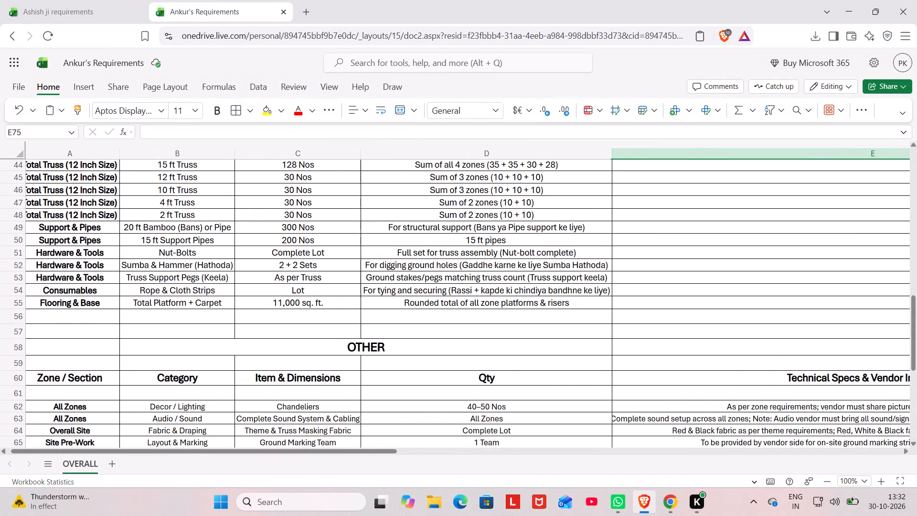
scroll(563, 281, up, 1)
scroll(563, 281, down, 2)
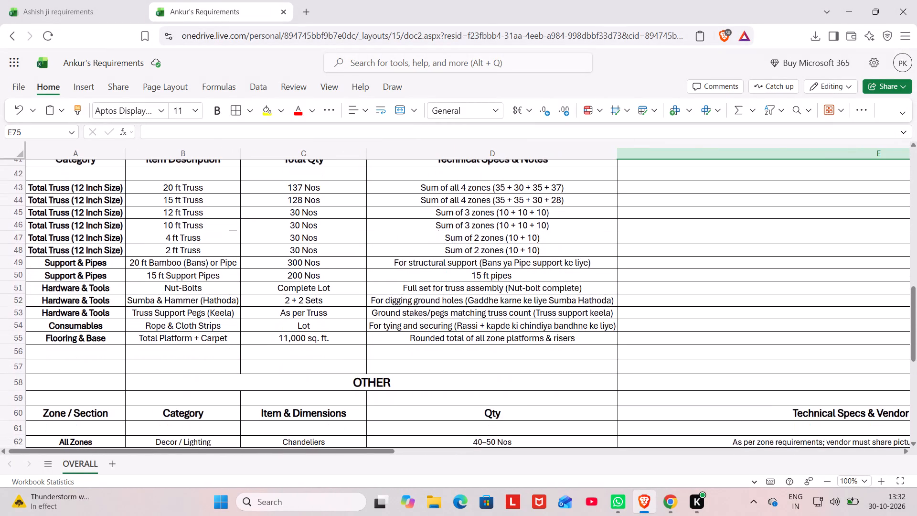
scroll(563, 281, down, 1)
scroll(563, 281, right, 1)
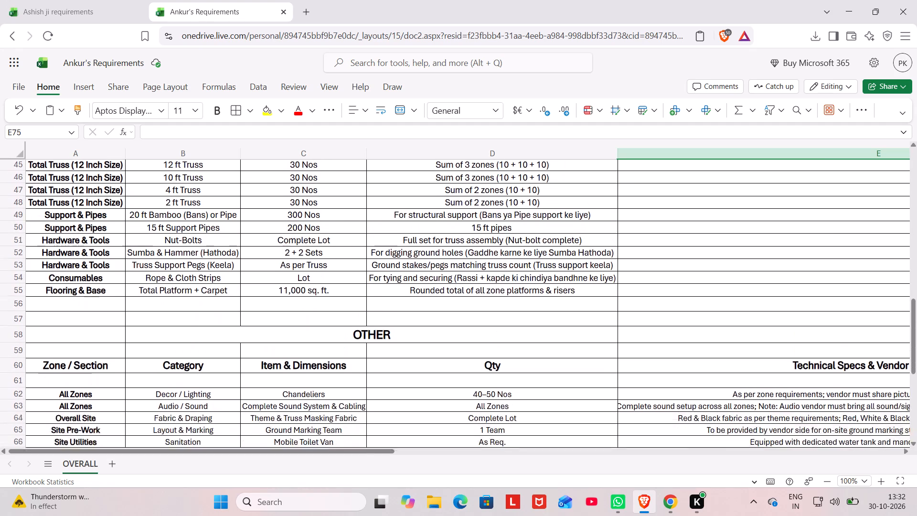
scroll(563, 281, right, 2)
scroll(563, 281, up, 5)
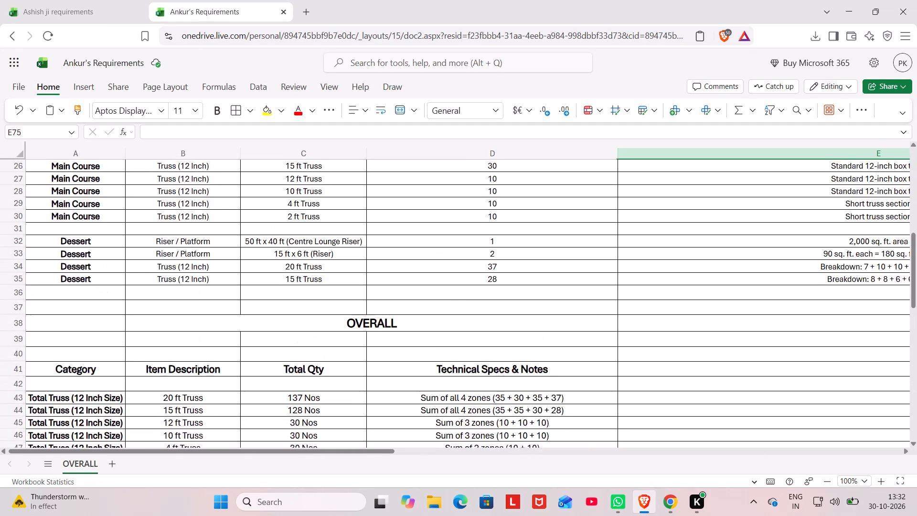
scroll(563, 281, down, 1)
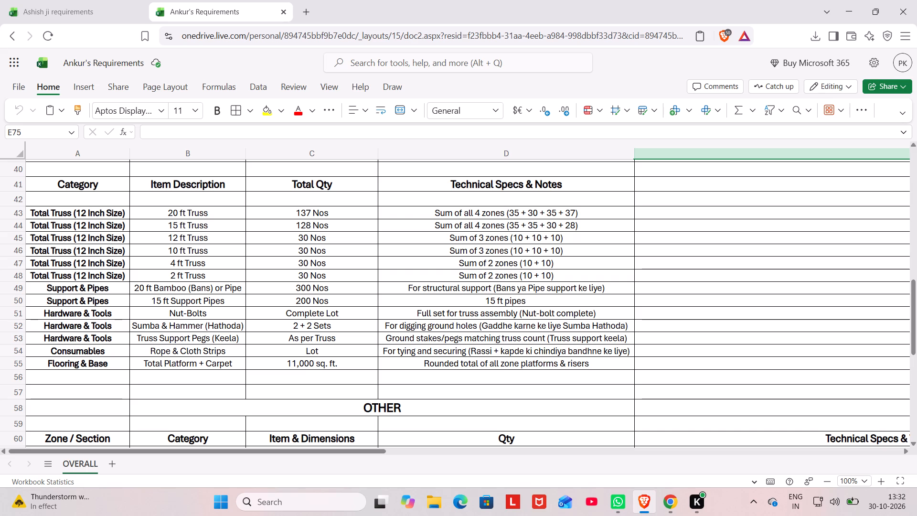
Copy the whole Sidi (Ladders) row from Ashish ji requirements and insert a blank row above Truss Support Pegs in Ankur's Requirements.
click(37, 0)
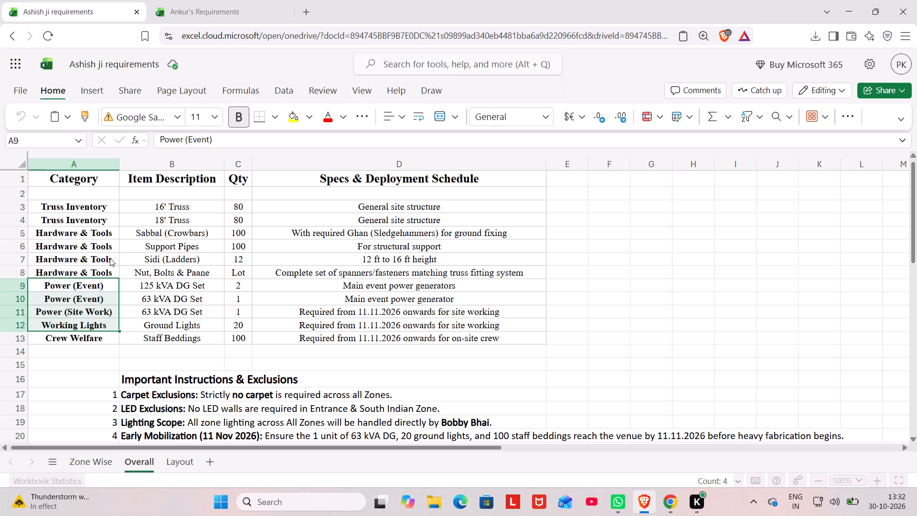
click(110, 258)
click(22, 259)
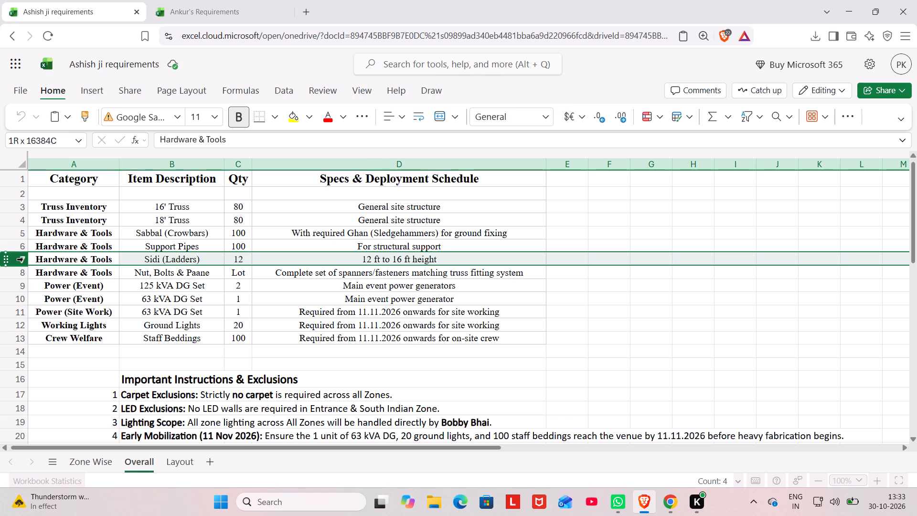
key(ctrl+c)
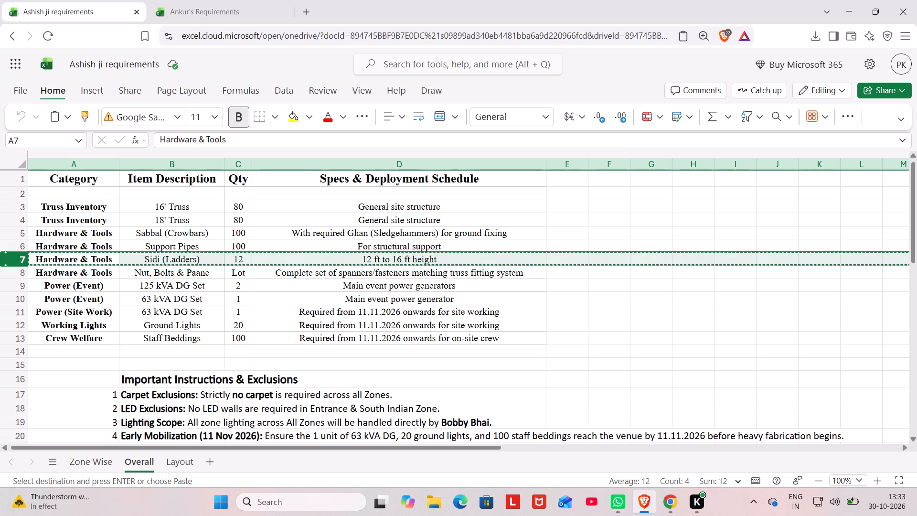
click(196, 0)
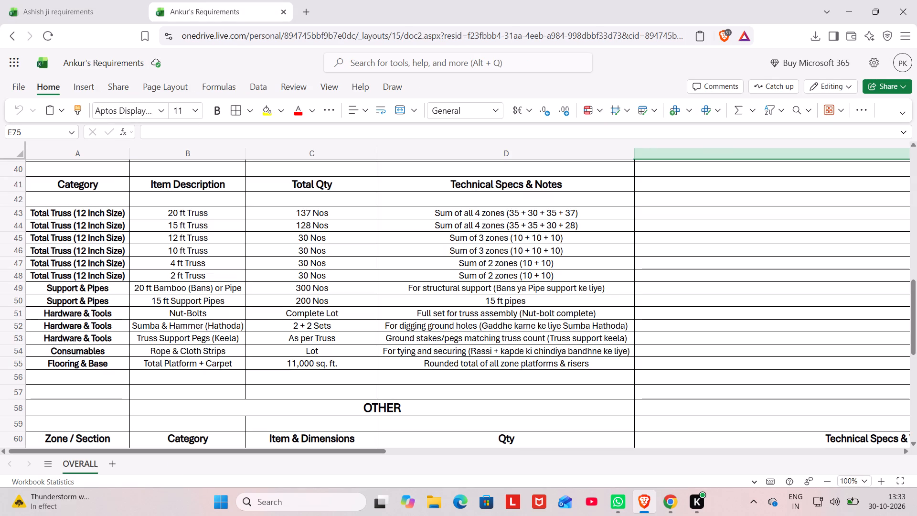
click(20, 340)
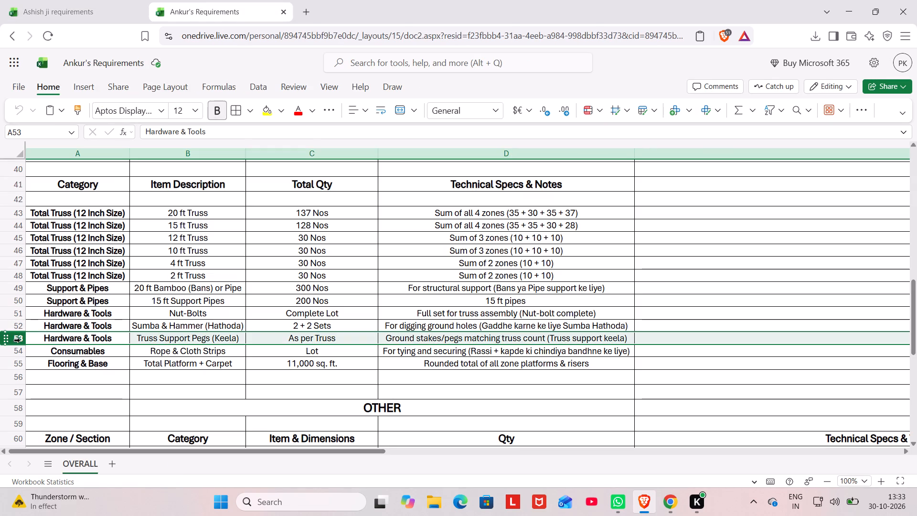
click(685, 110)
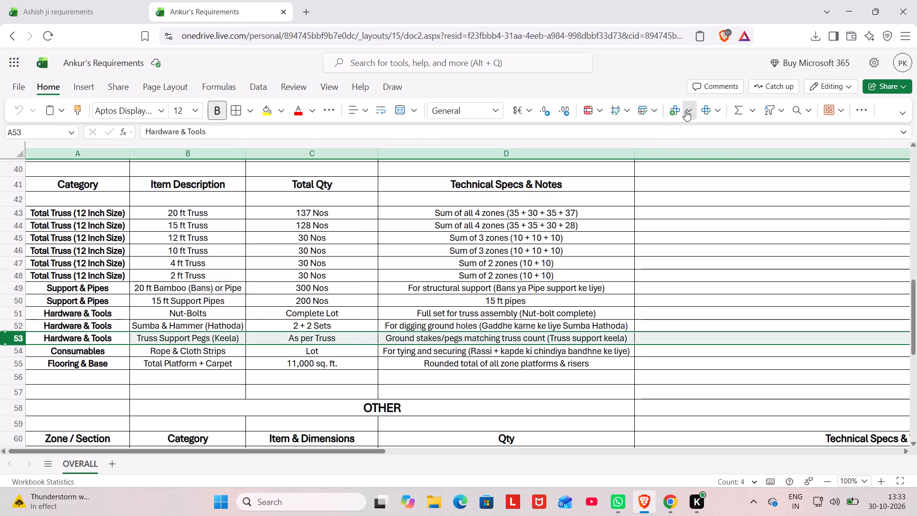
click(714, 153)
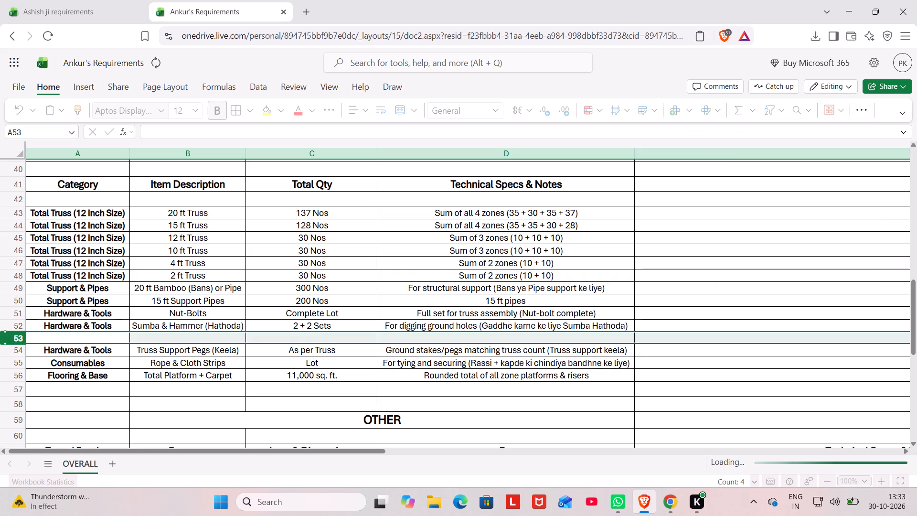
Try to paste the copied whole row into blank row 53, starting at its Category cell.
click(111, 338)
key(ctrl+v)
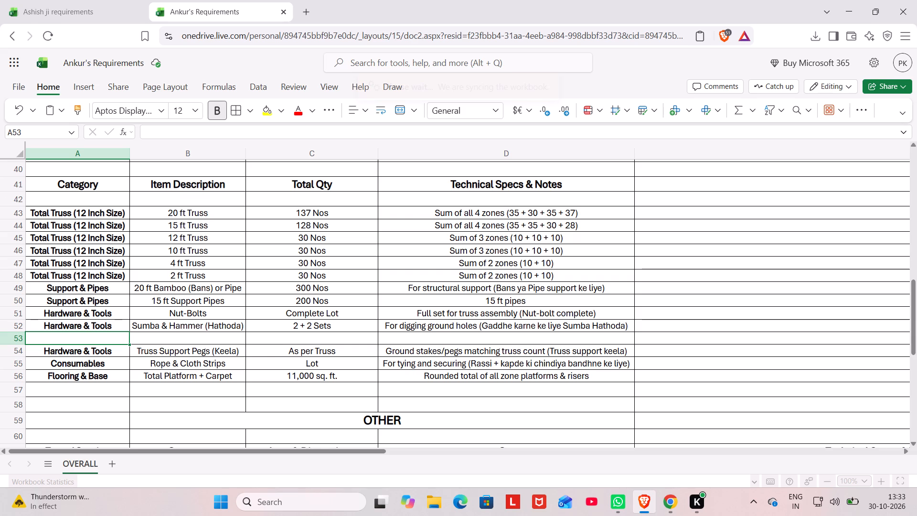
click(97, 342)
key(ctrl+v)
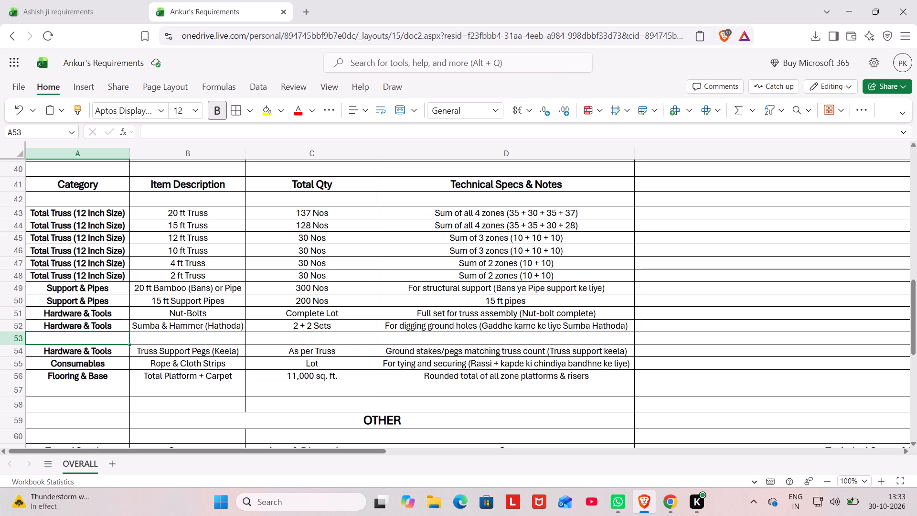
Copy only the four filled Sidi (Ladders) cells from Ashish ji requirements into blank row 53 of Ankur's Requirements.
click(108, 0)
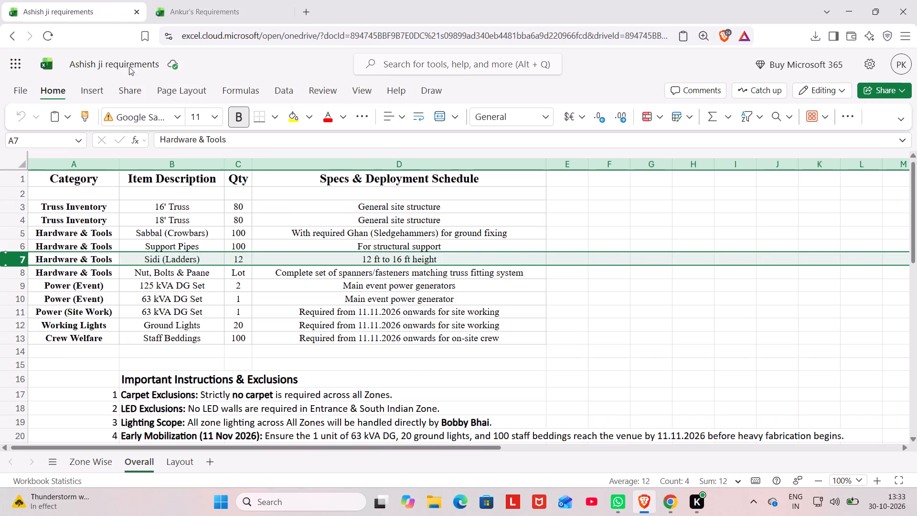
click(70, 261)
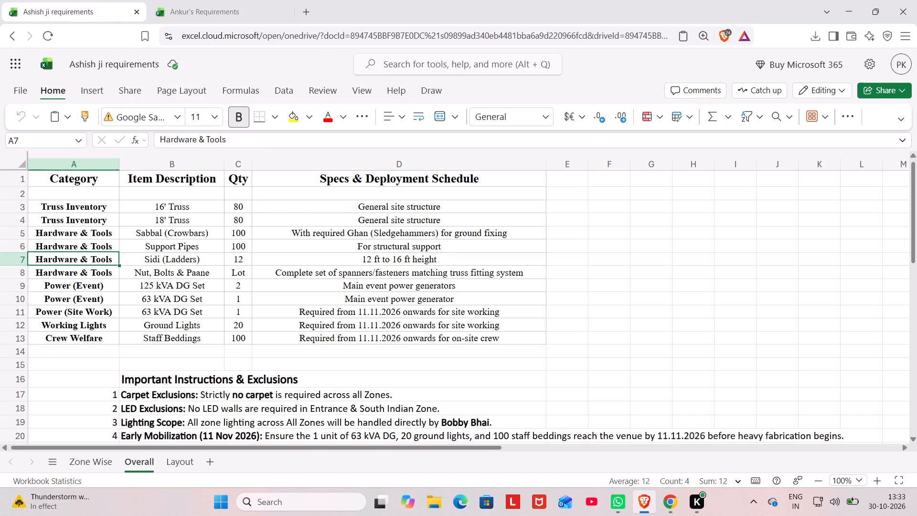
key(ctrl+shift+Right)
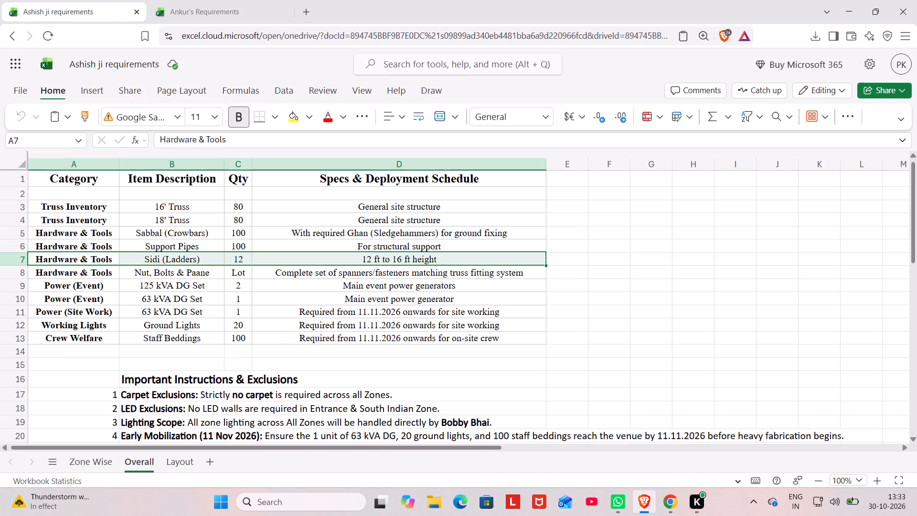
key(ctrl+c)
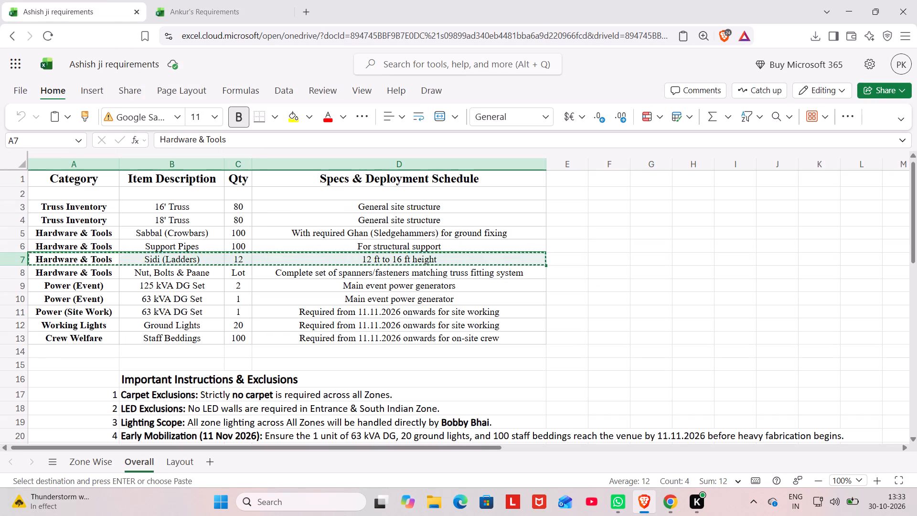
click(214, 15)
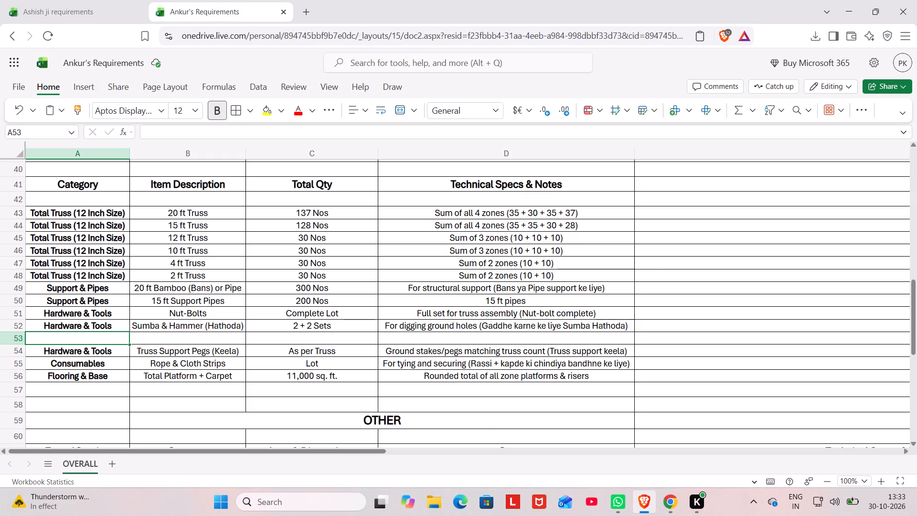
click(75, 336)
click(184, 425)
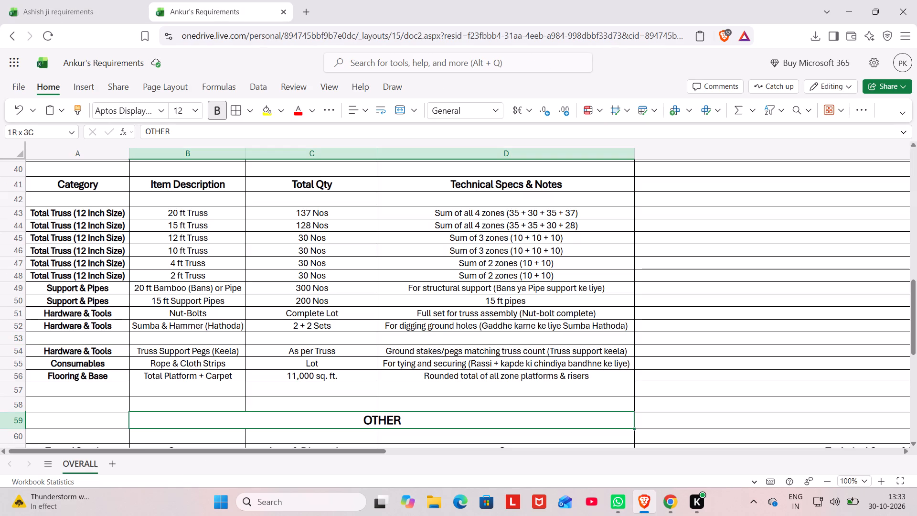
click(106, 342)
key(ctrl+v)
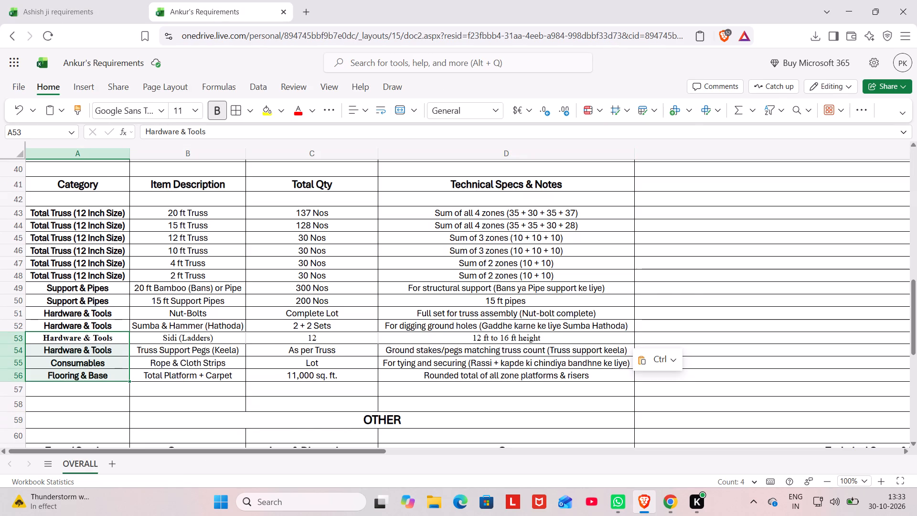
Copy the Ground Lights item, quantity and specs from Ashish ji requirements into the Working Lights row, starting at B72 in Ankur's Requirements.
scroll(106, 342, down, 5)
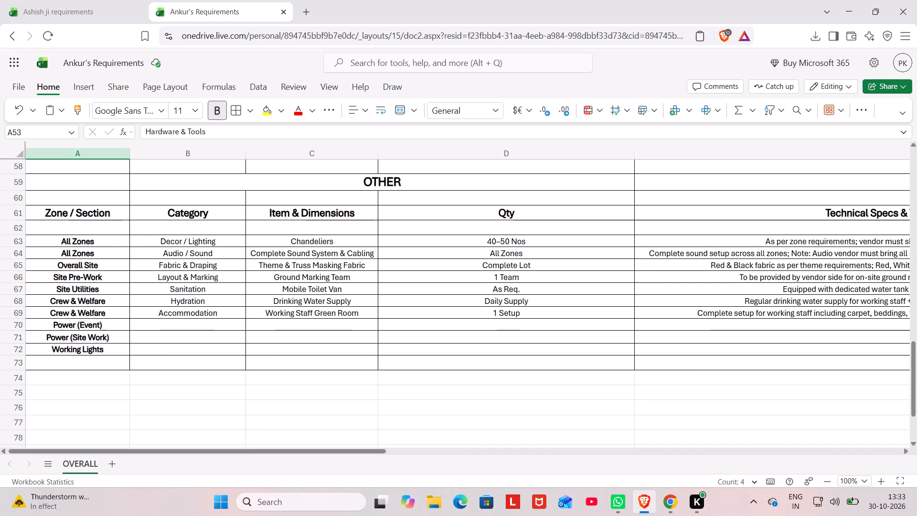
click(149, 350)
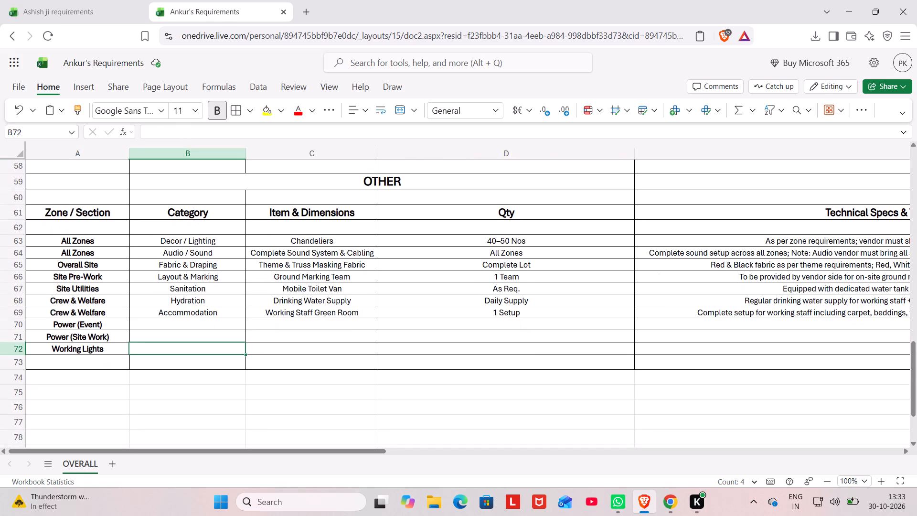
click(6, 0)
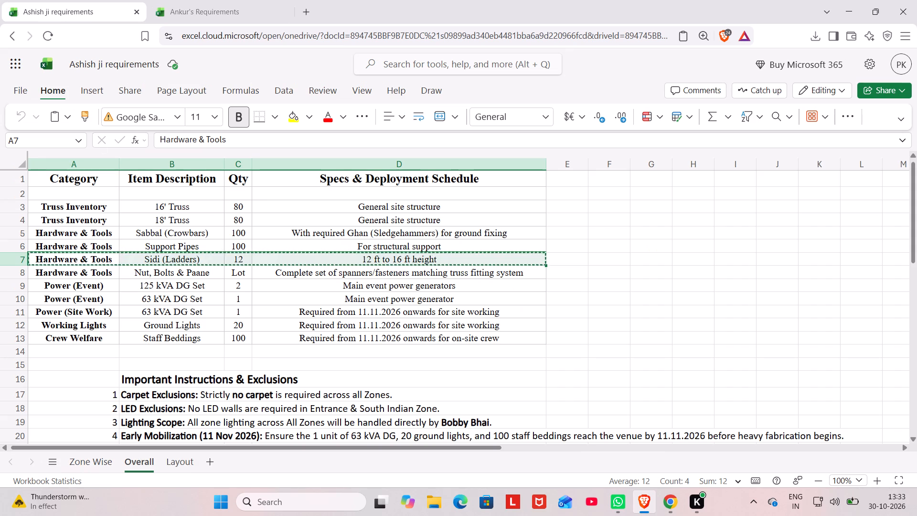
click(172, 329)
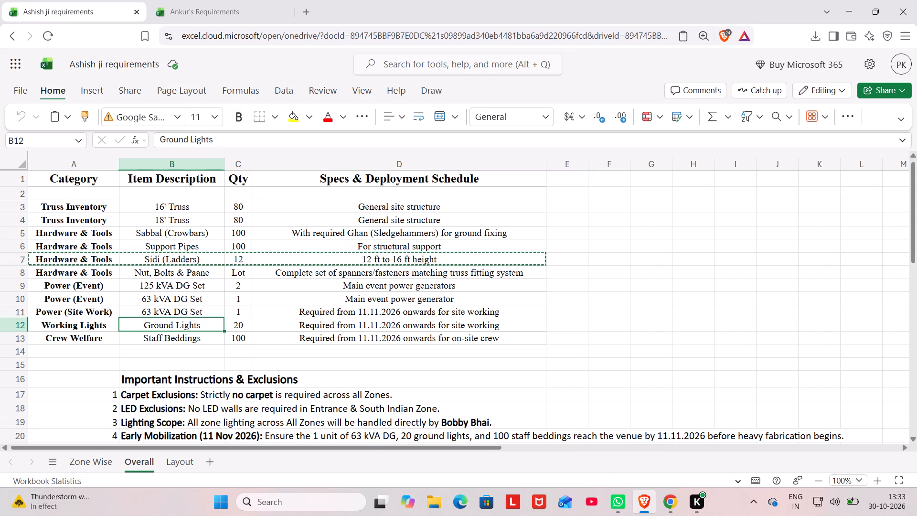
key(ctrl+shift+Right)
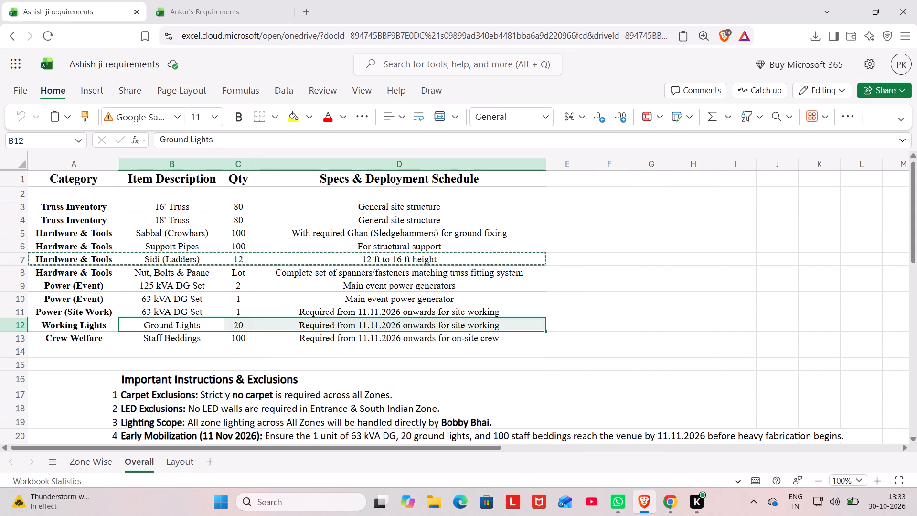
key(ctrl+c)
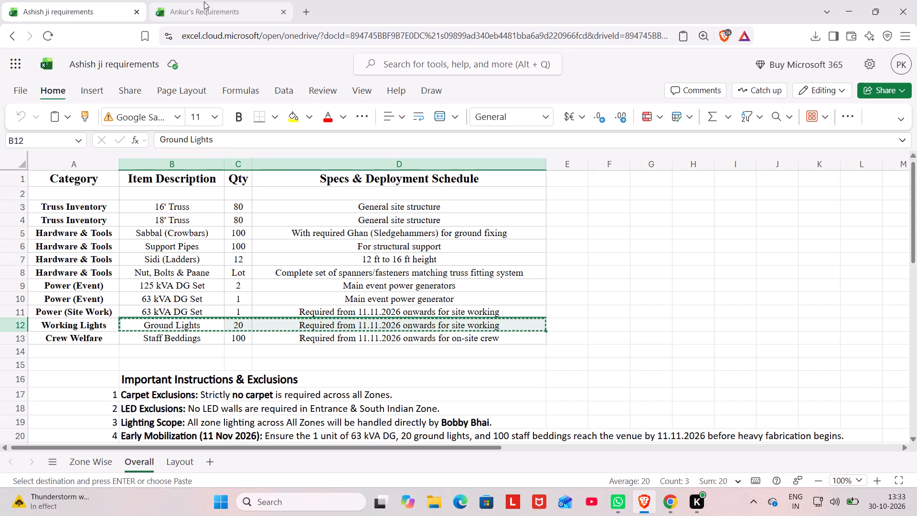
click(204, 1)
click(191, 350)
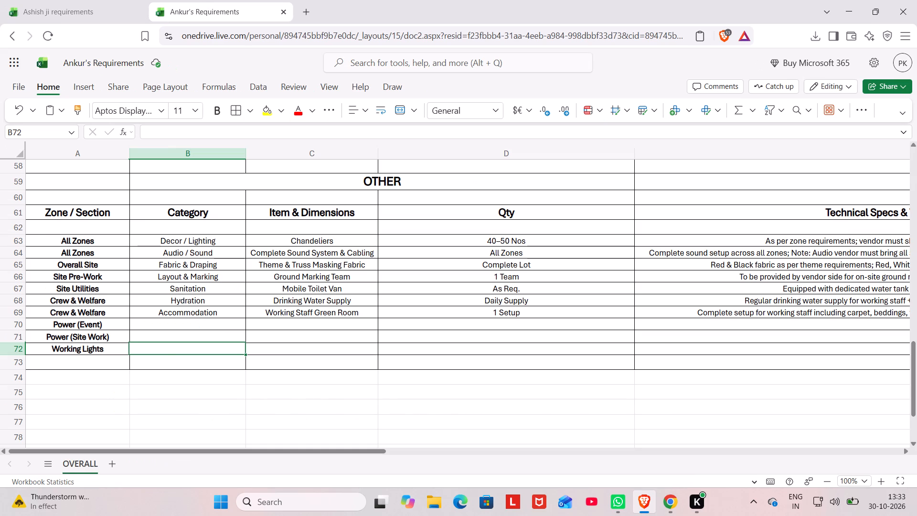
key(ctrl+v)
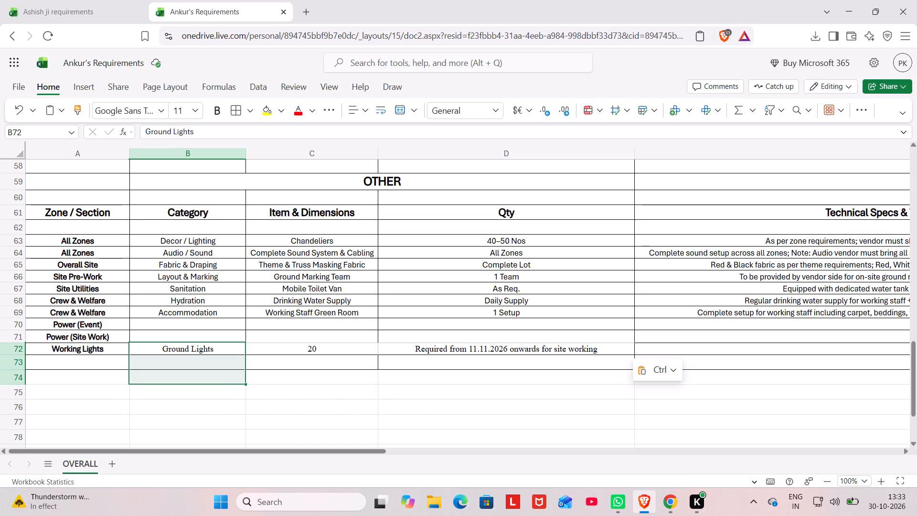
click(439, 349)
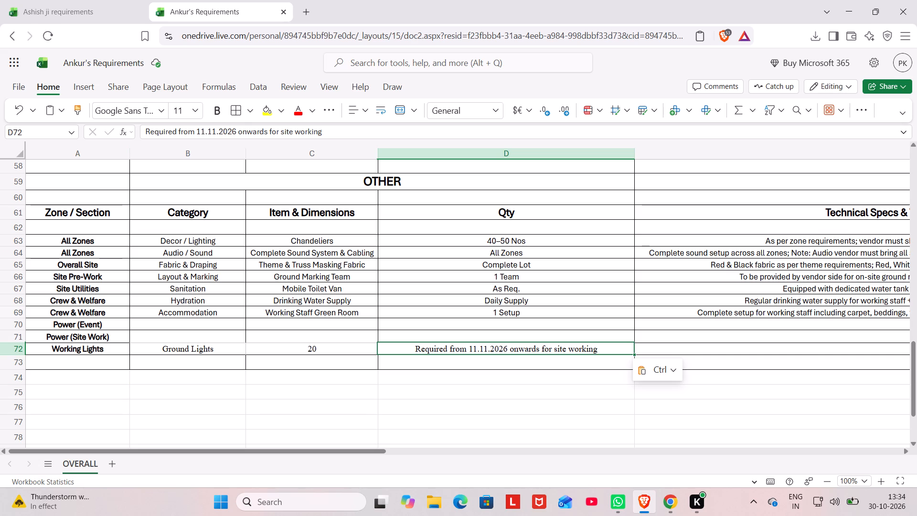
Enter the note "charging extensions" in cell B74, just below the OTHER table in Ankur's Requirements.
click(214, 383)
text(charging)
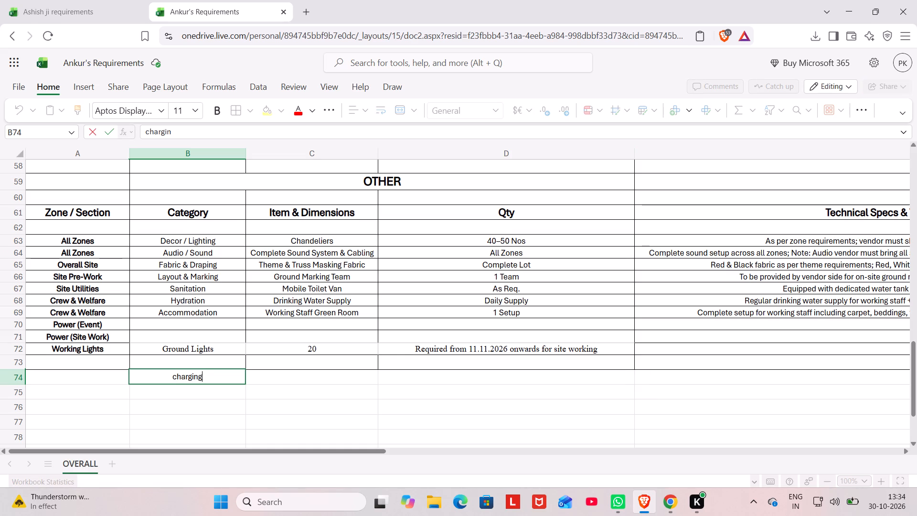
key(space)
text(extensions)
key(space)
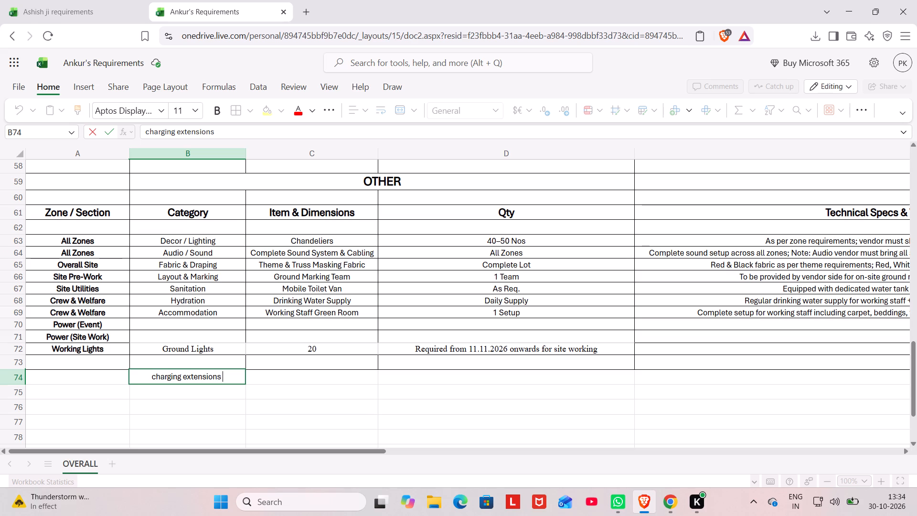
Check the Ashish ji requirements workbook, return to Ankur's Requirements and enter "zone wise gen set" in cell B75.
click(111, 0)
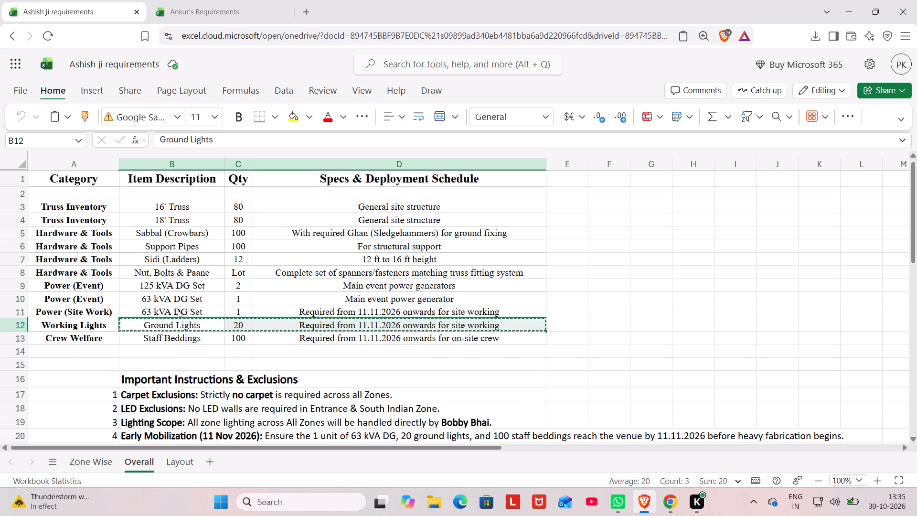
click(216, 8)
click(171, 397)
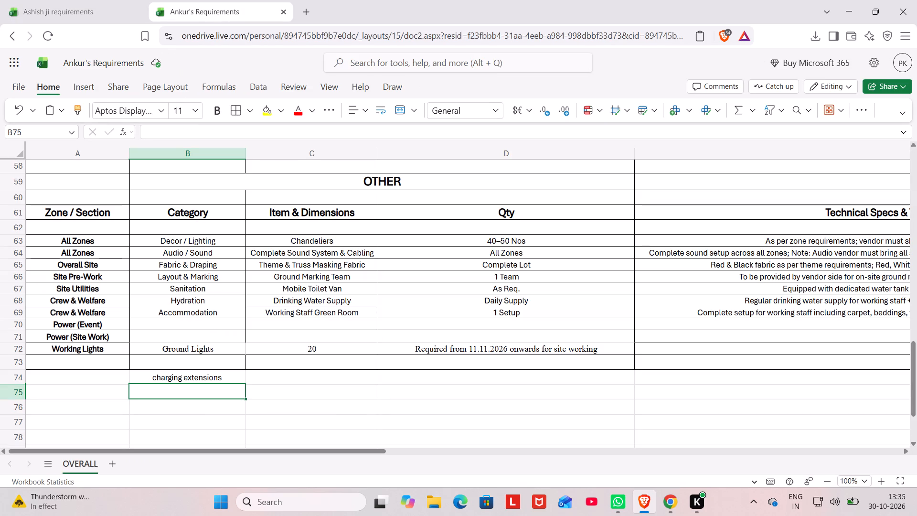
text(zone wise gen set)
key(space)
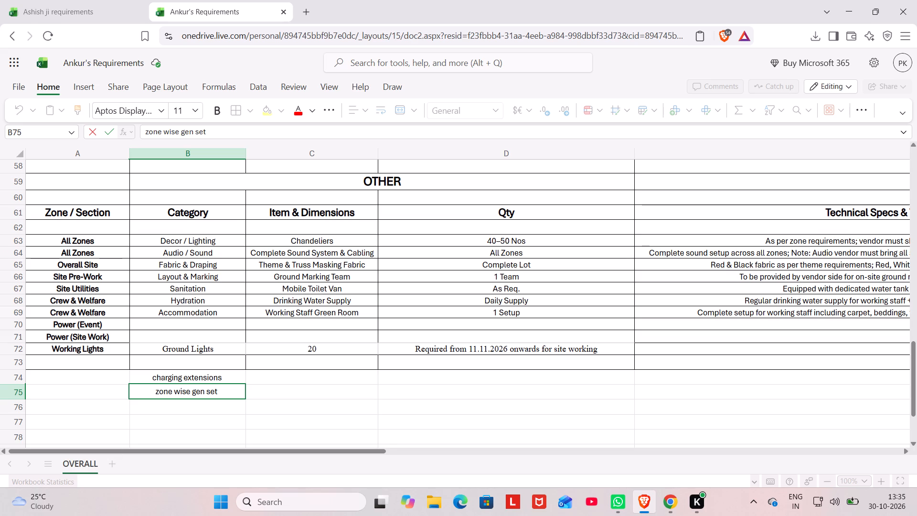
click(185, 408)
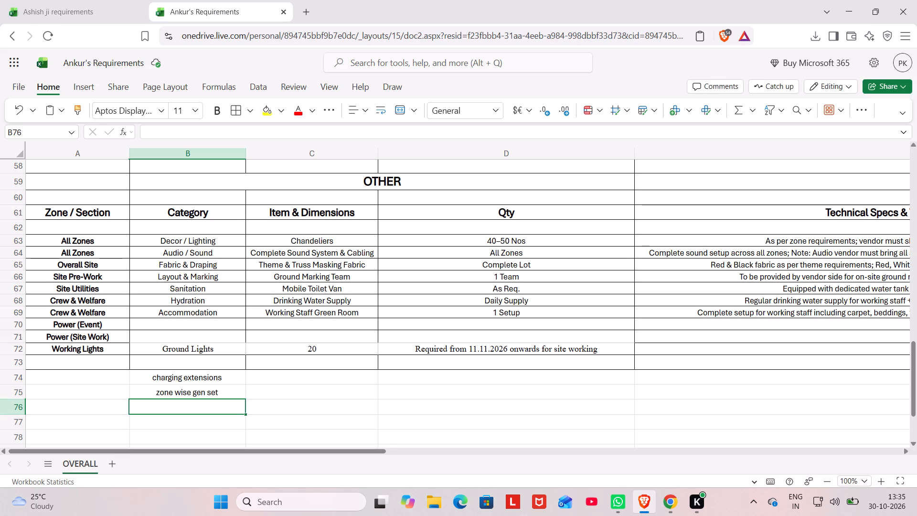
Examine the ZONE WISE list, comparing the platform, riser, truss and flooring items of each zone.
scroll(241, 296, up, 5)
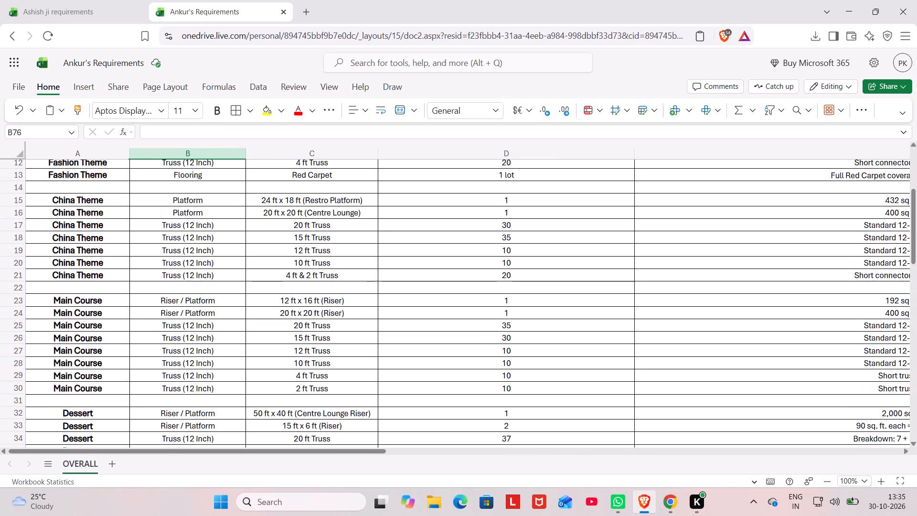
scroll(241, 296, up, 3)
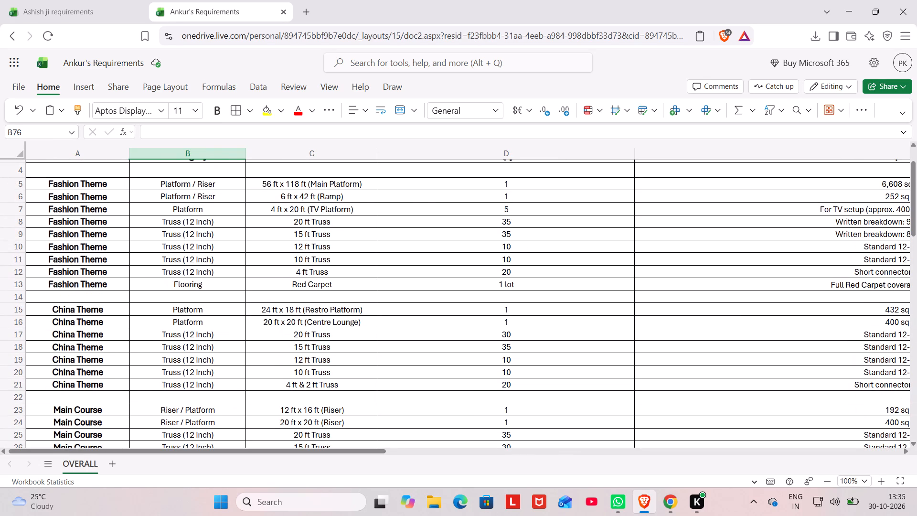
scroll(241, 296, down, 3)
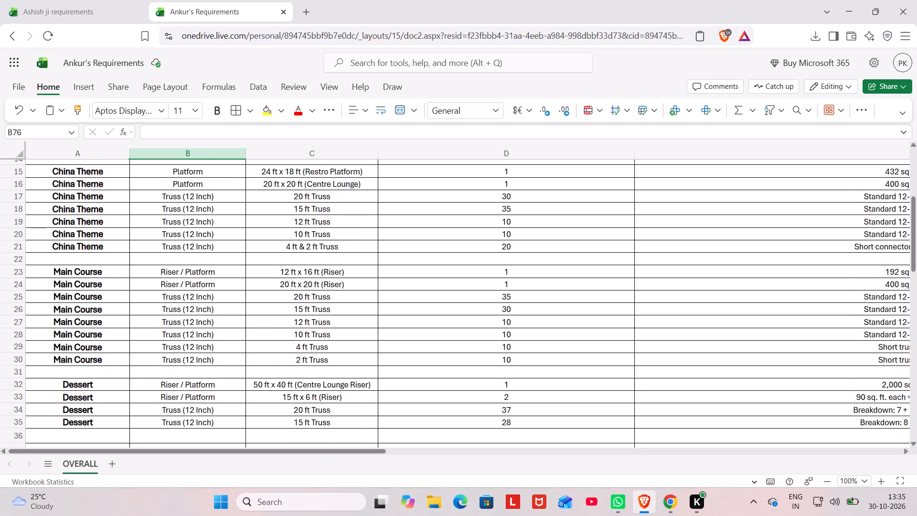
scroll(241, 296, up, 1)
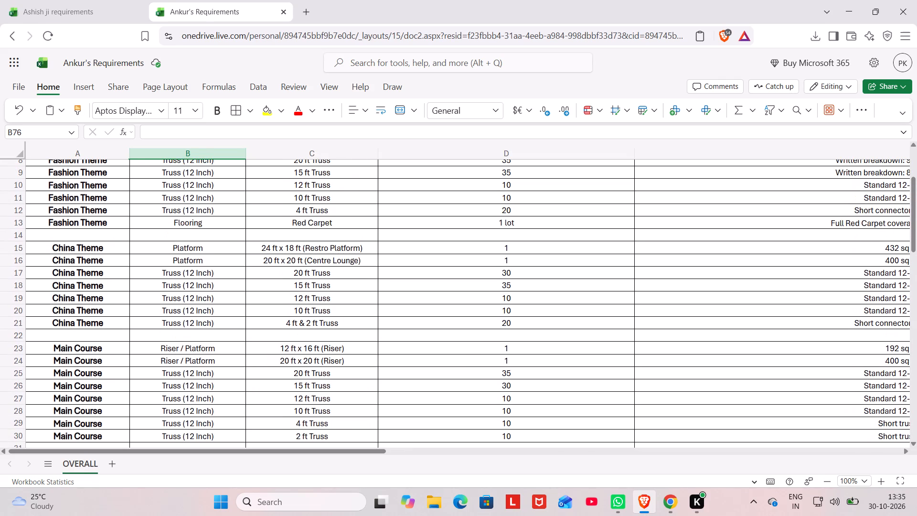
scroll(241, 296, down, 2)
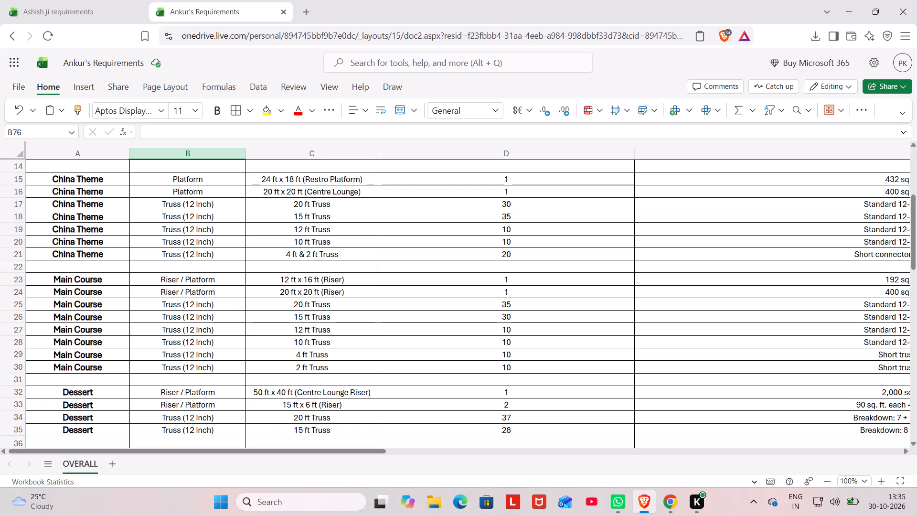
scroll(402, 218, down, 1)
scroll(402, 218, up, 1)
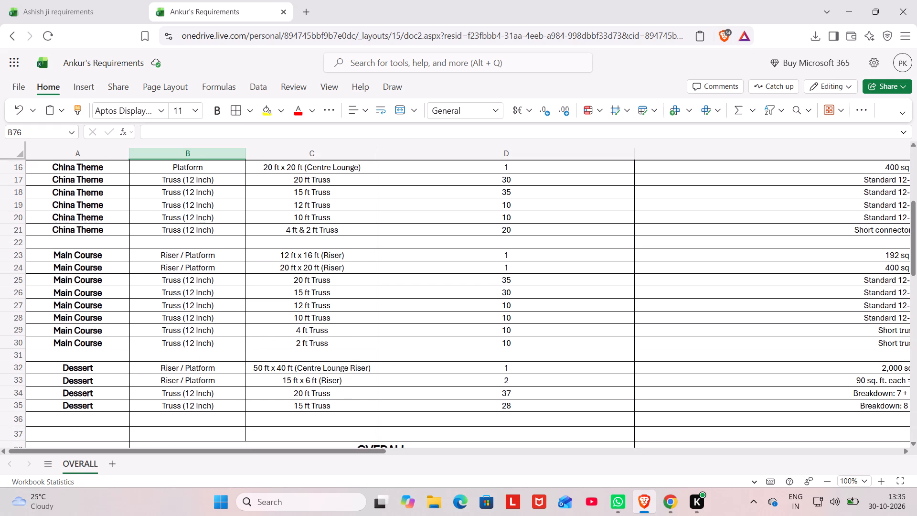
scroll(402, 218, up, 1)
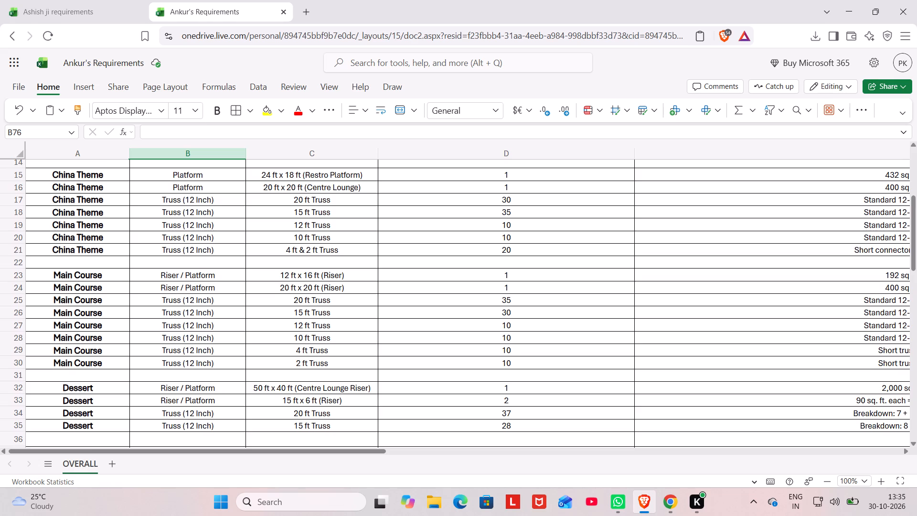
scroll(402, 218, up, 4)
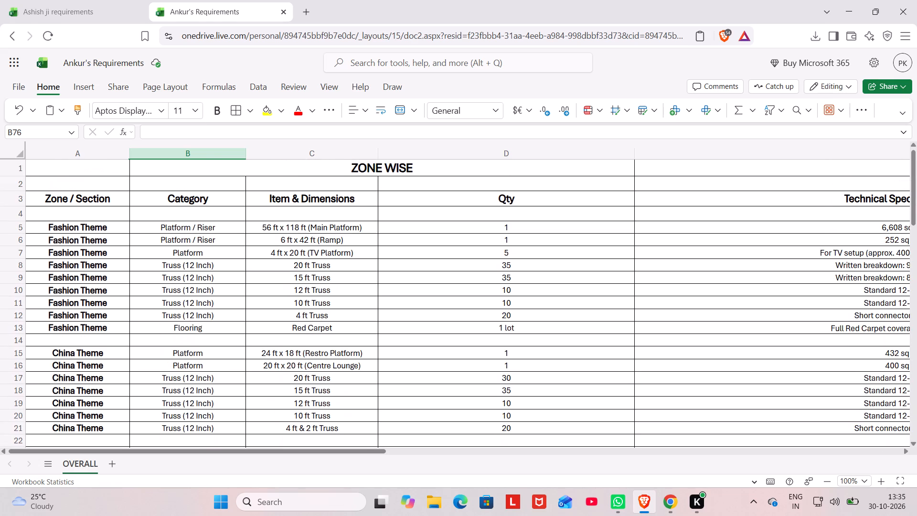
scroll(402, 218, down, 2)
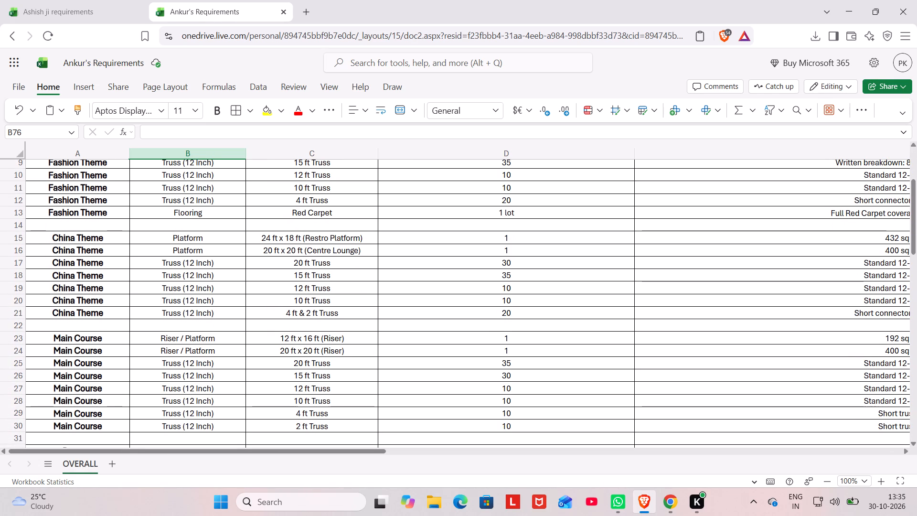
scroll(307, 258, up, 4)
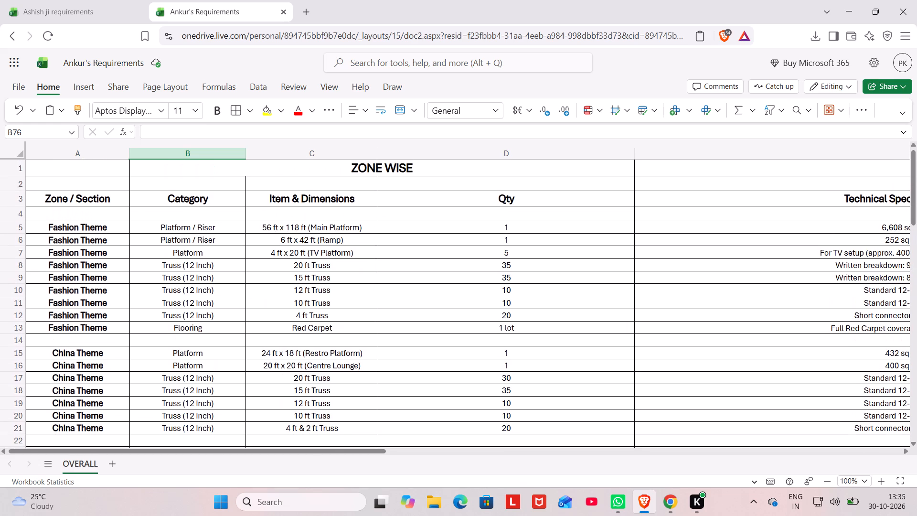
Enter the note "china riser carpet" in cell B76, below the gen set note.
scroll(307, 258, down, 5)
scroll(307, 258, up, 1)
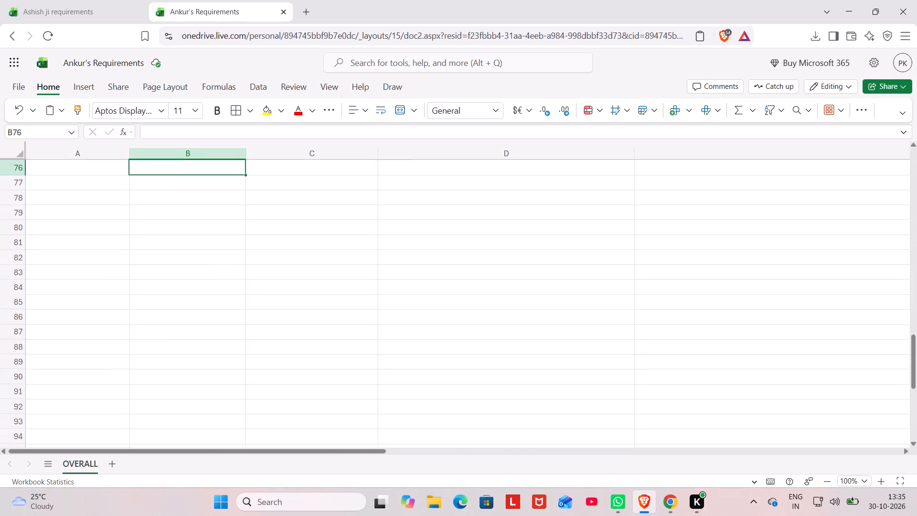
scroll(307, 258, up, 1)
text(china riser carpet)
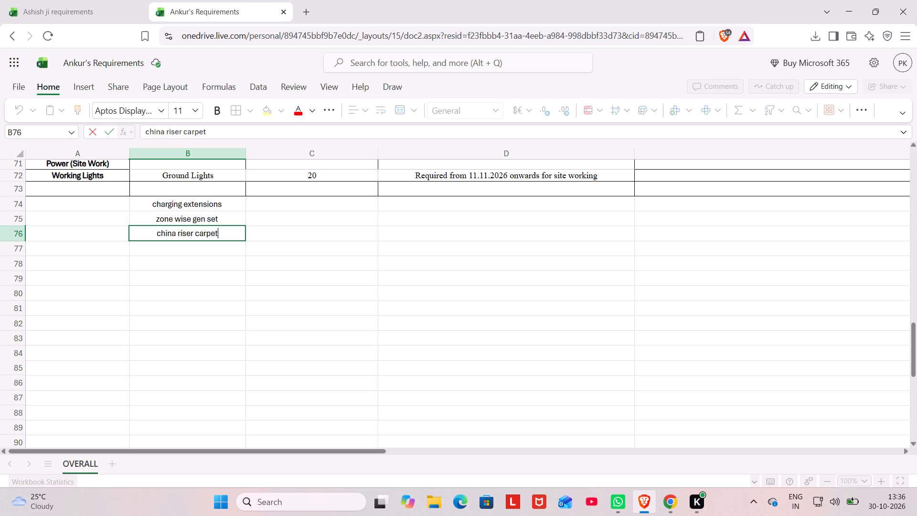
key(Return)
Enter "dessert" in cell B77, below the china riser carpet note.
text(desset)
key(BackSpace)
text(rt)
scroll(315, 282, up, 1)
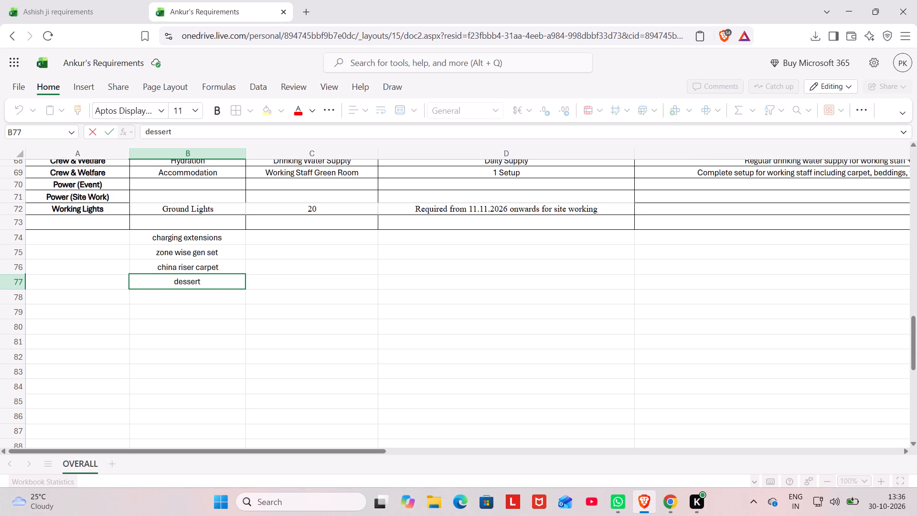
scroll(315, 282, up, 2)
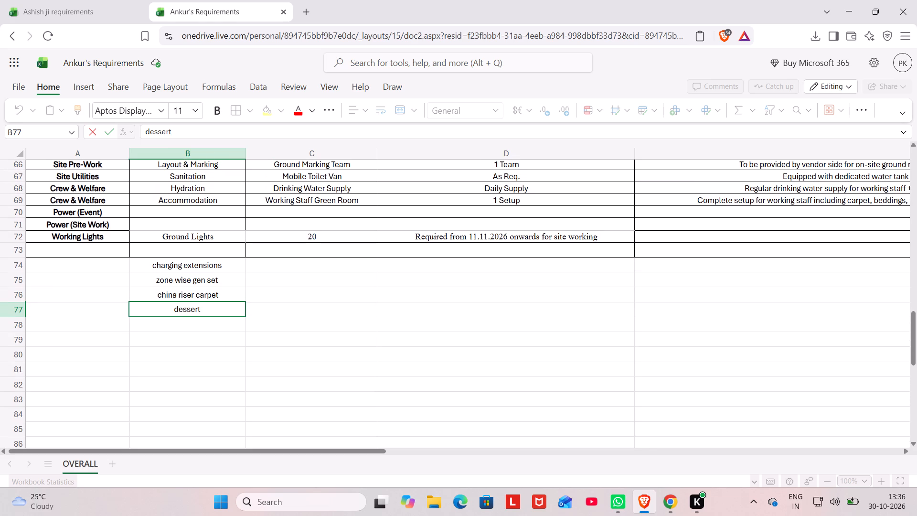
Insert the word "red" before "carpet" in the B76 note so it reads "china riser red carpet".
click(224, 296)
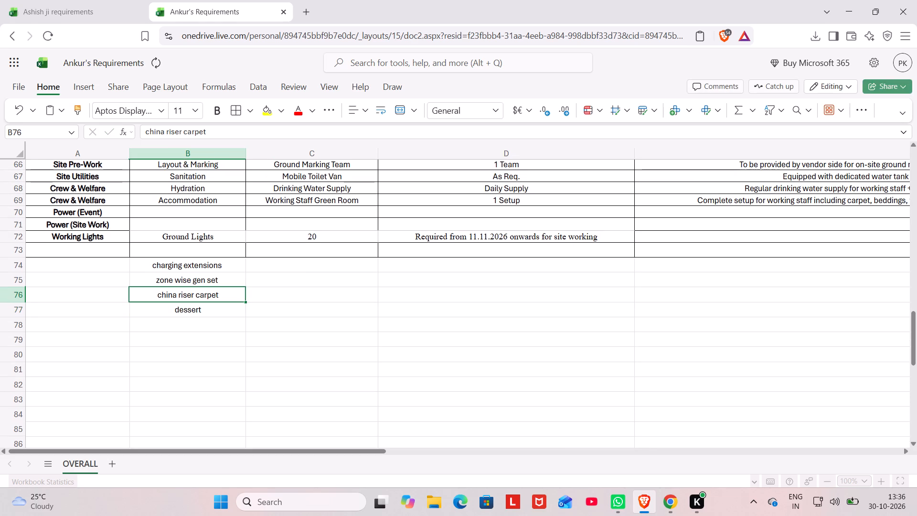
click(224, 296)
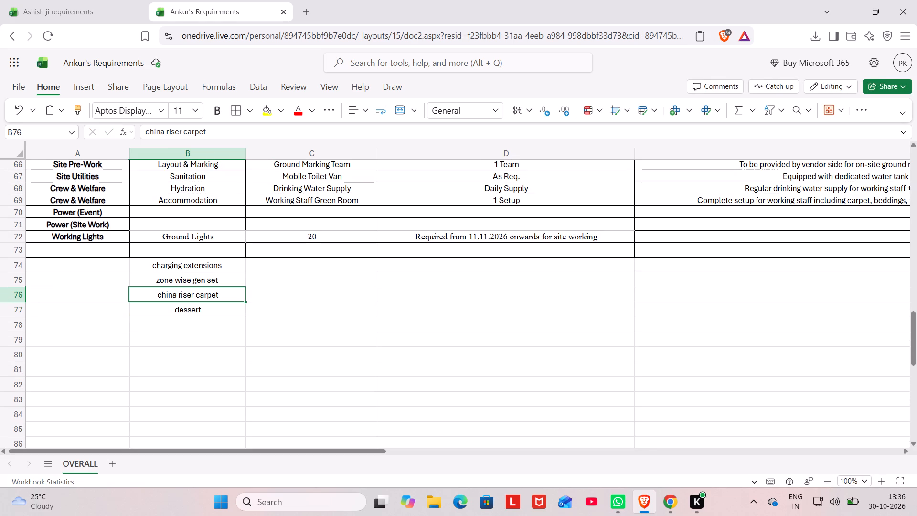
double_click(199, 298)
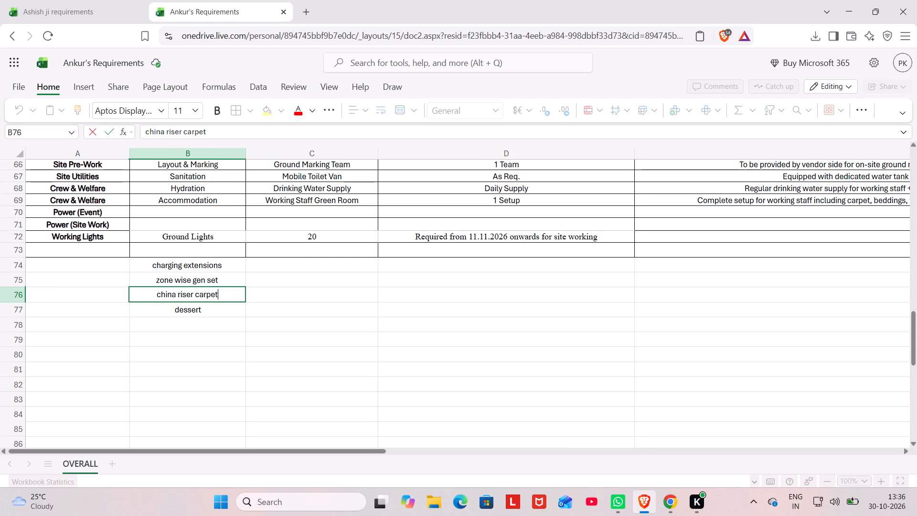
key(ctrl+Left)
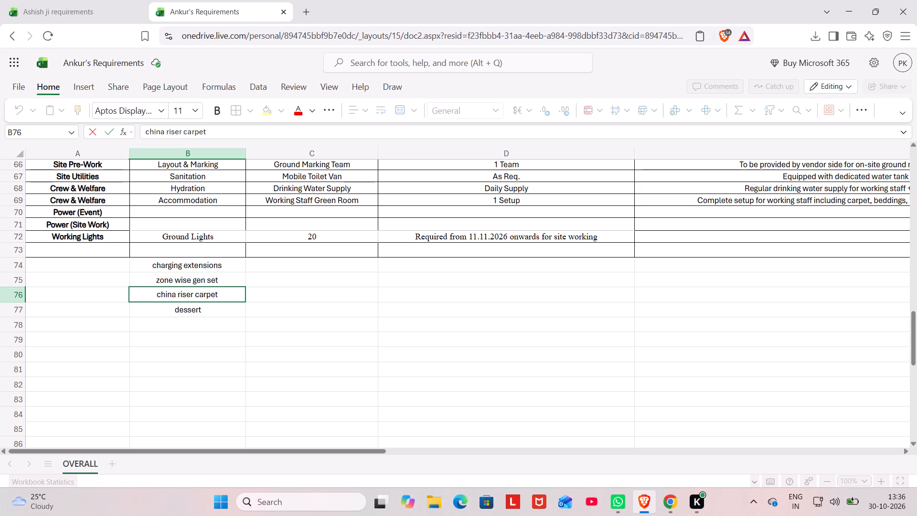
text(red)
key(space)
click(206, 312)
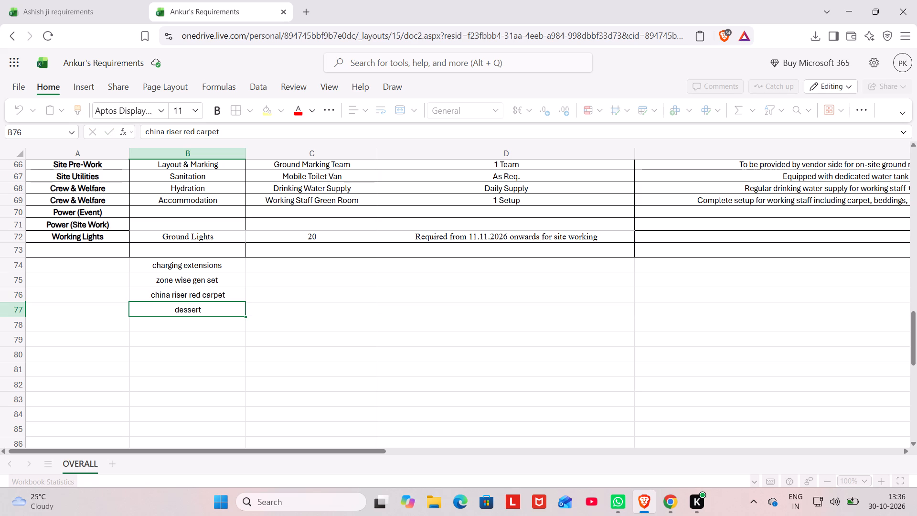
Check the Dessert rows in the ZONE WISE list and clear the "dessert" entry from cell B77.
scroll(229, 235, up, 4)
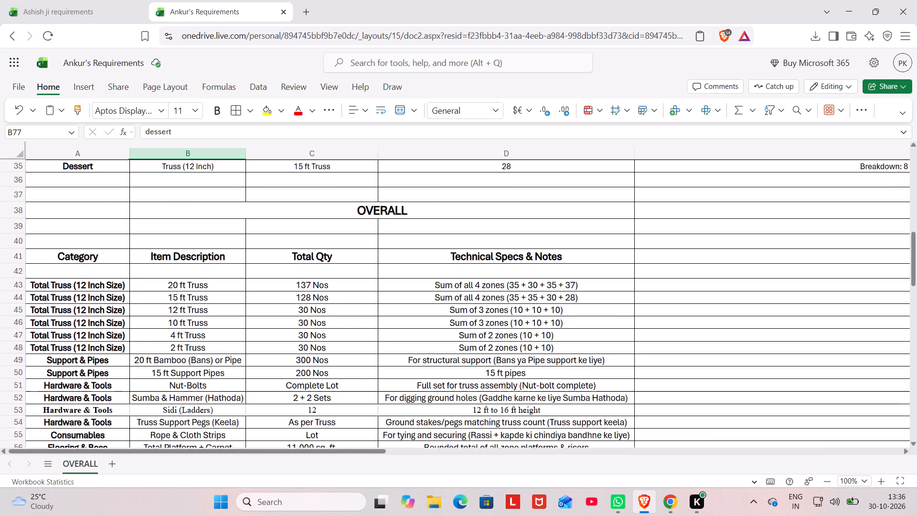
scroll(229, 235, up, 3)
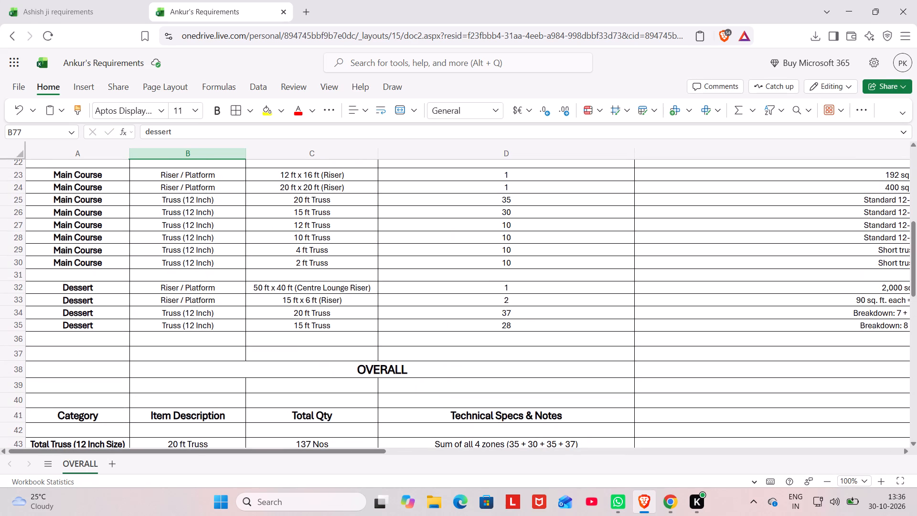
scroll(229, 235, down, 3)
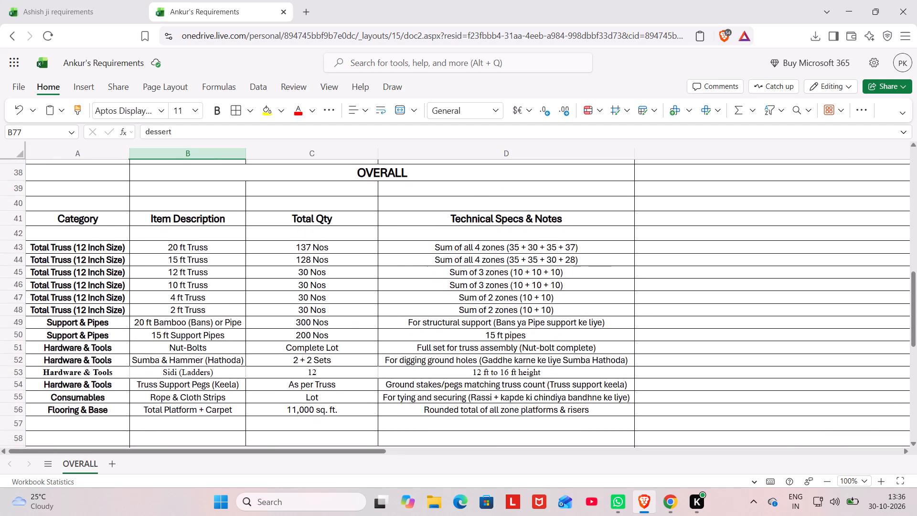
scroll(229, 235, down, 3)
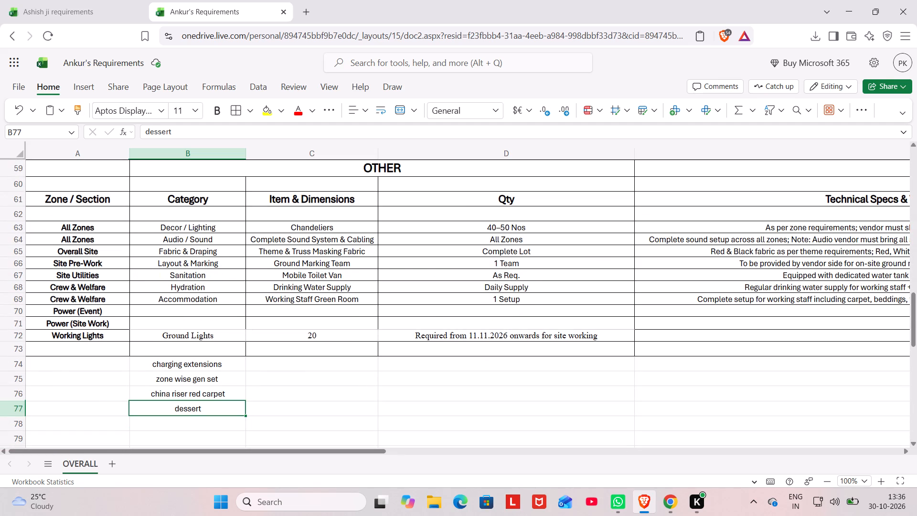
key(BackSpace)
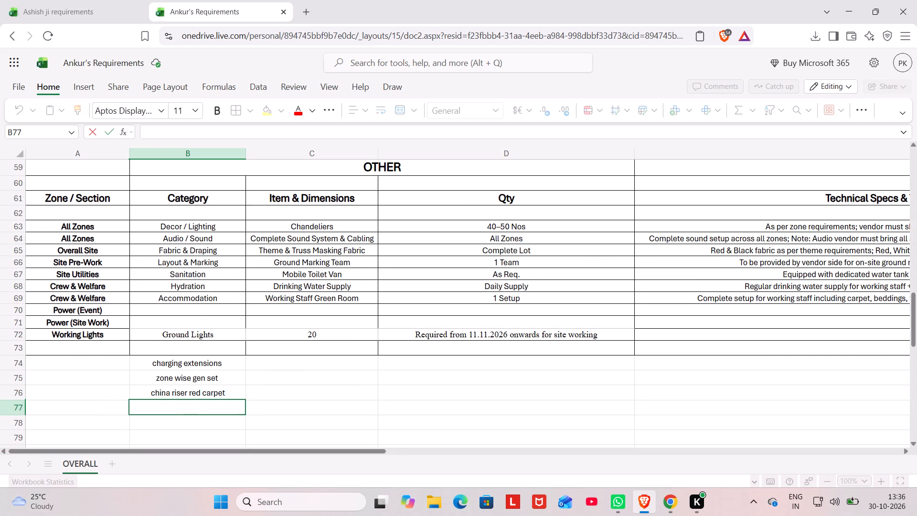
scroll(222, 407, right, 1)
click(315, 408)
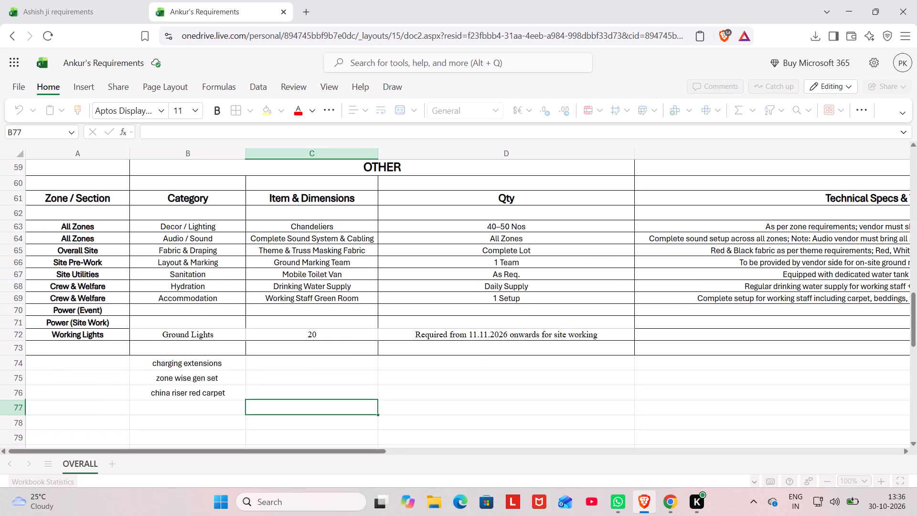
Review the Dessert rows, the OVERALL totals and the OTHER section of the requirements sheet.
scroll(315, 408, right, 1)
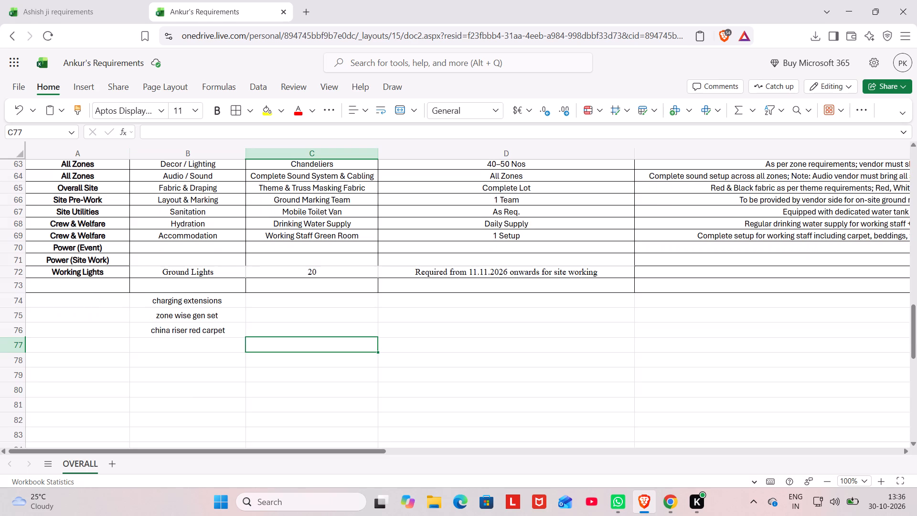
scroll(315, 408, right, 1)
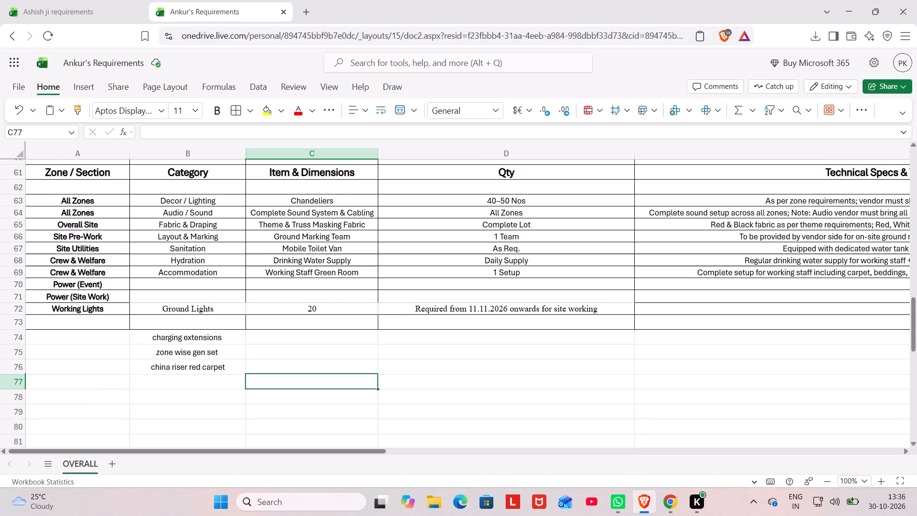
scroll(315, 408, up, 5)
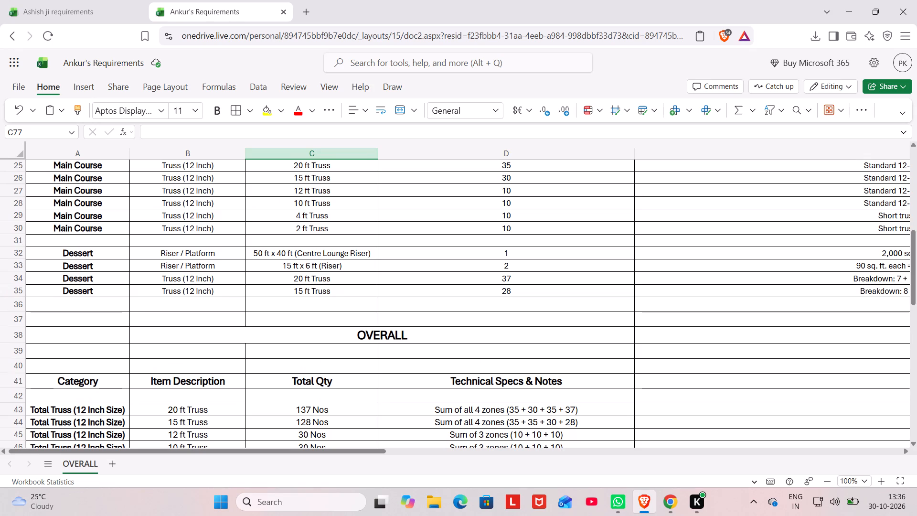
scroll(749, 370, left, 2)
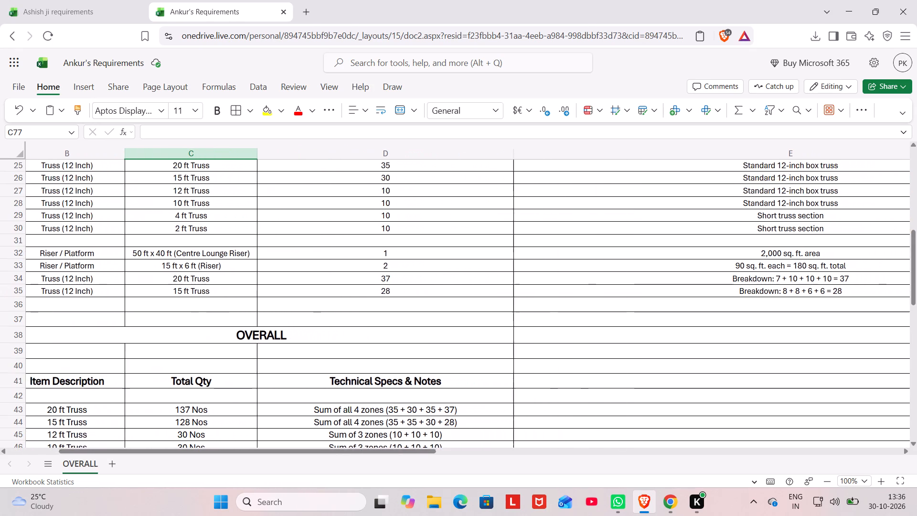
scroll(749, 370, left, 1)
scroll(749, 370, right, 3)
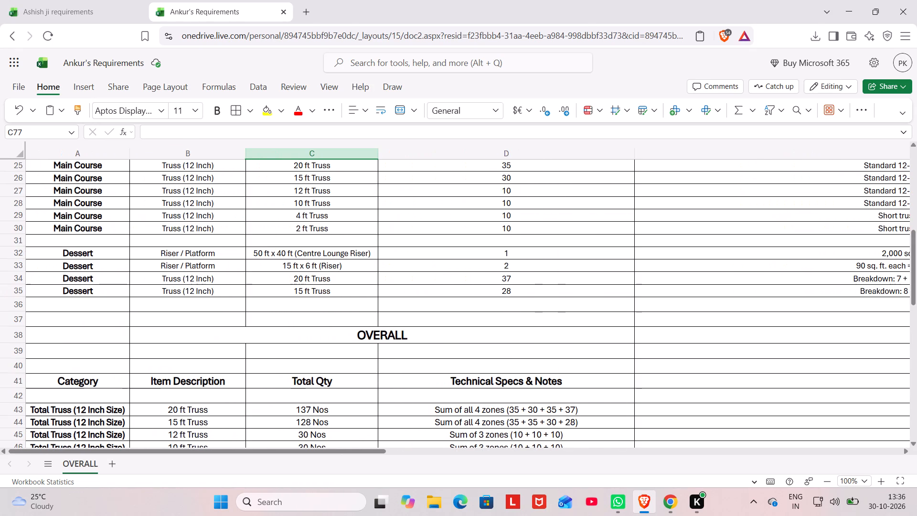
scroll(749, 370, down, 5)
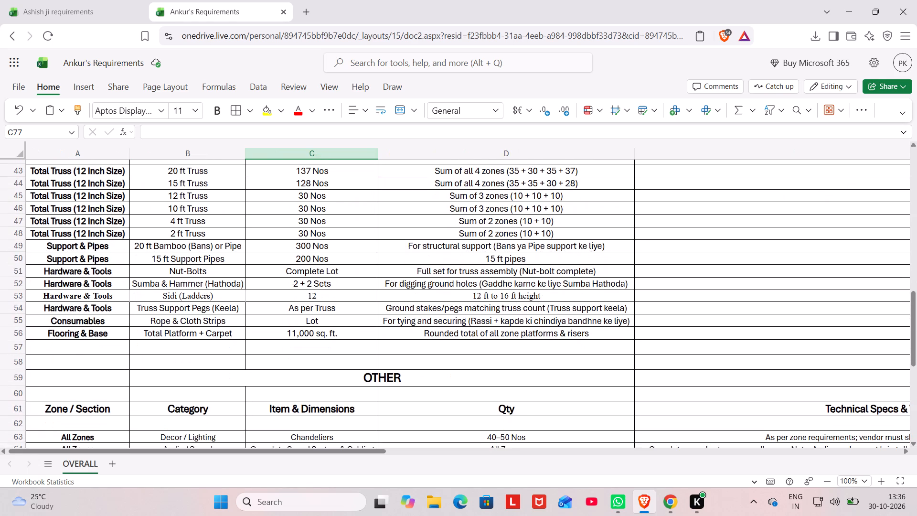
scroll(749, 370, down, 3)
scroll(749, 370, up, 2)
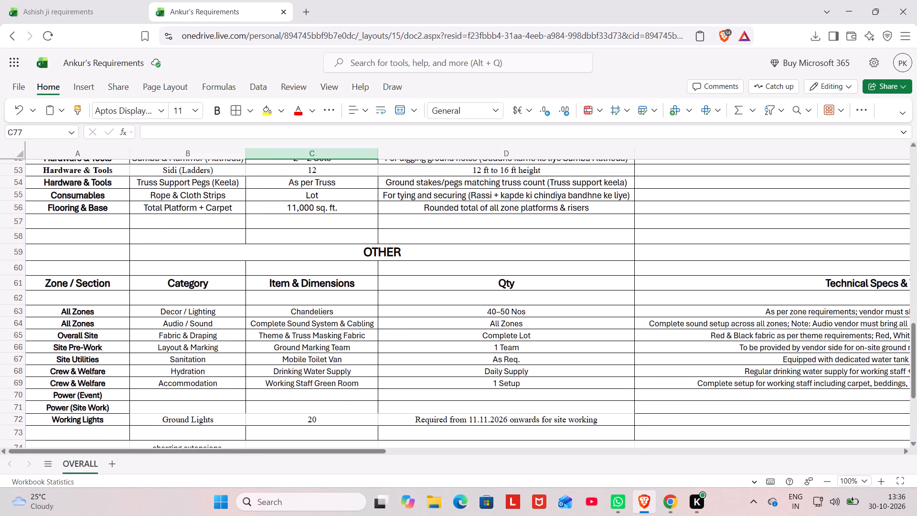
scroll(749, 370, up, 2)
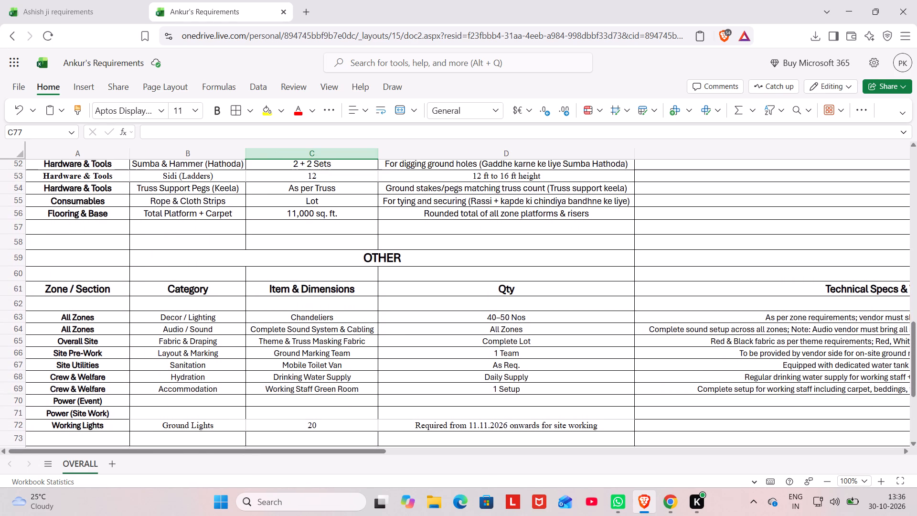
scroll(749, 370, up, 2)
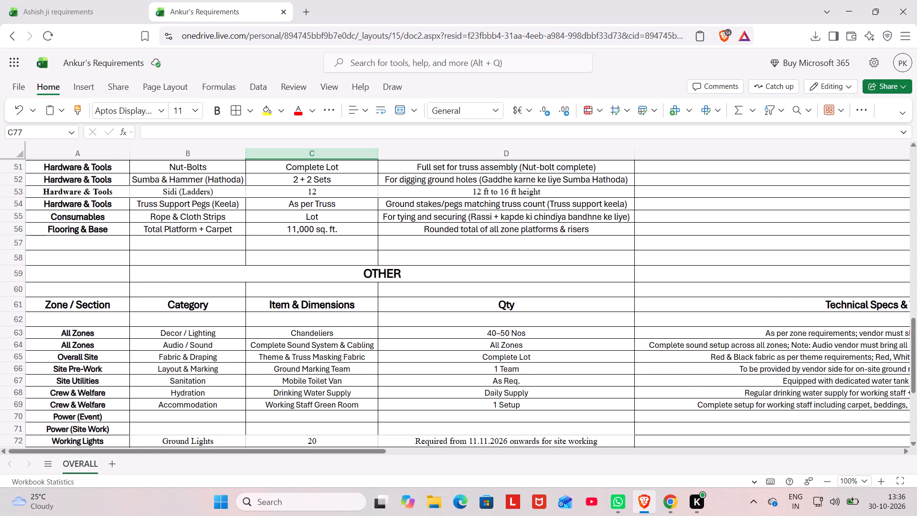
Change the font of the Hardware & Tools label in cell A53 to Aptos Display, matching the neighbouring rows.
double_click(235, 205)
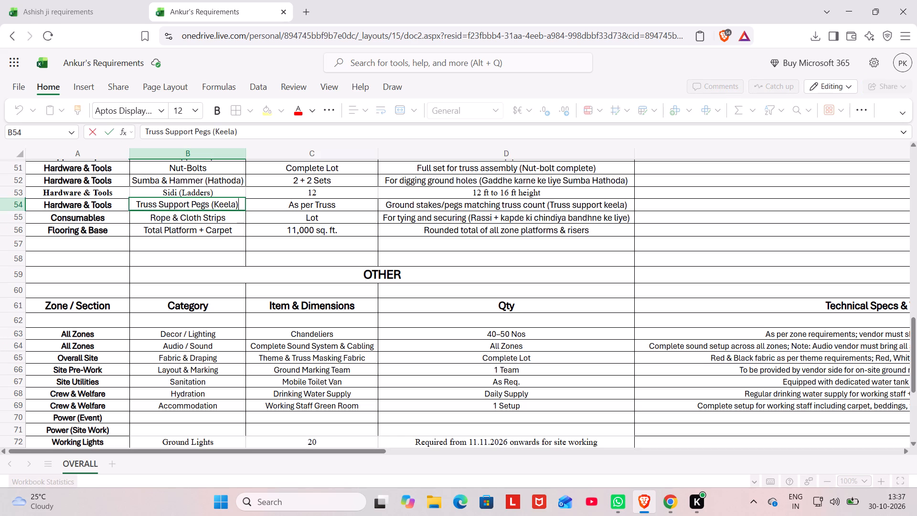
key(Left)
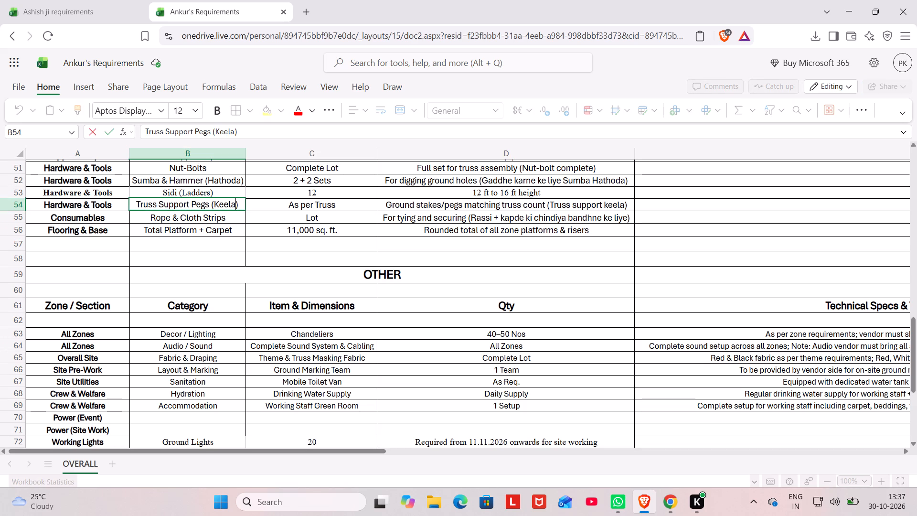
click(37, 192)
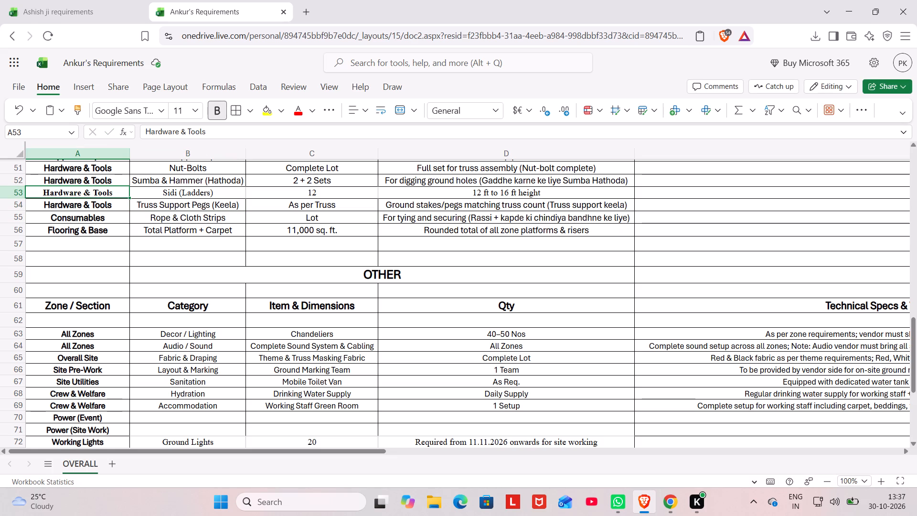
click(128, 114)
key(a)
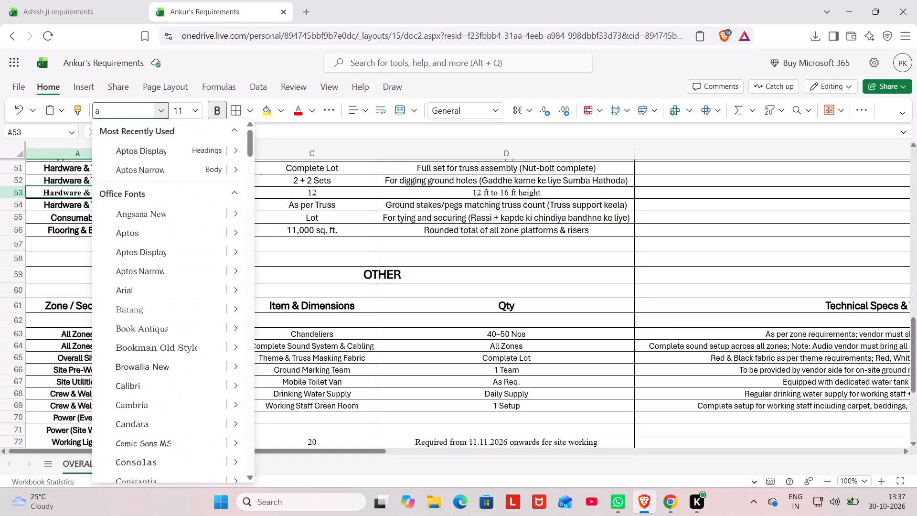
click(134, 148)
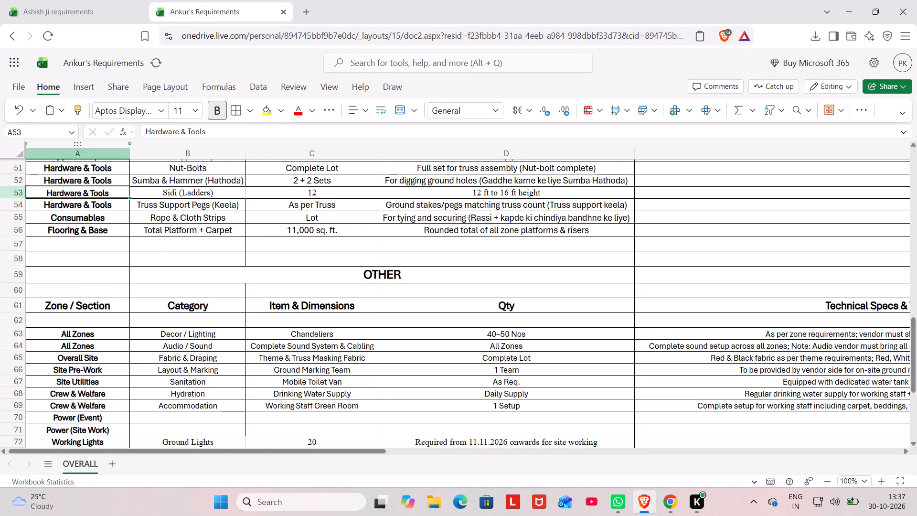
Select the whole Sidi (Ladders) row 53, try to apply Aptos Display across it, and set its font size to 12.
click(11, 193)
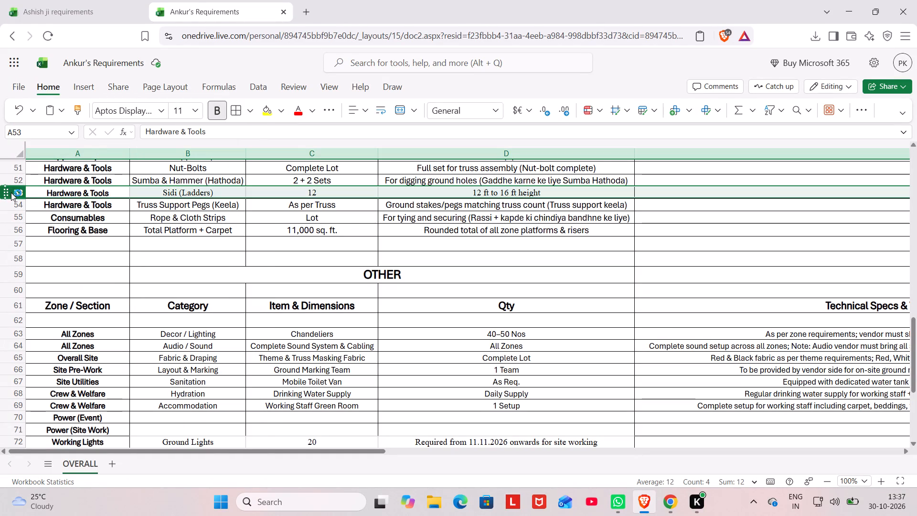
click(148, 111)
key(Return)
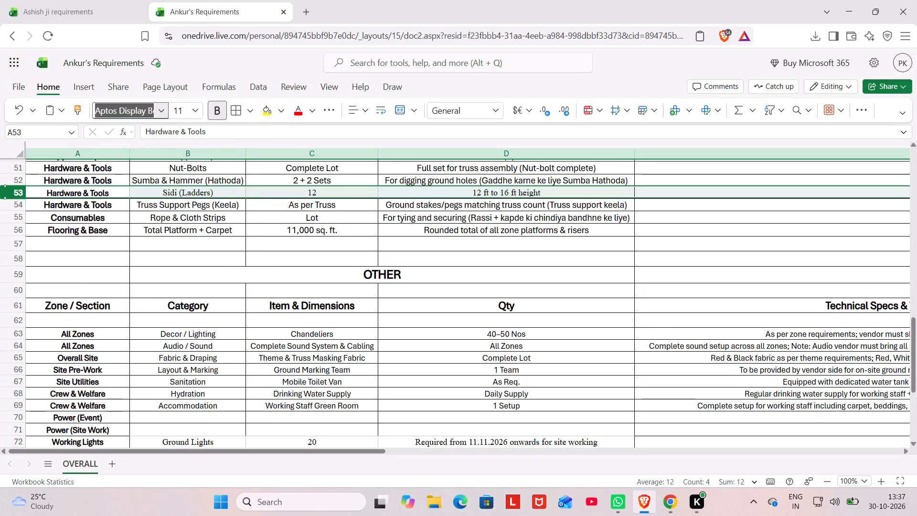
click(197, 113)
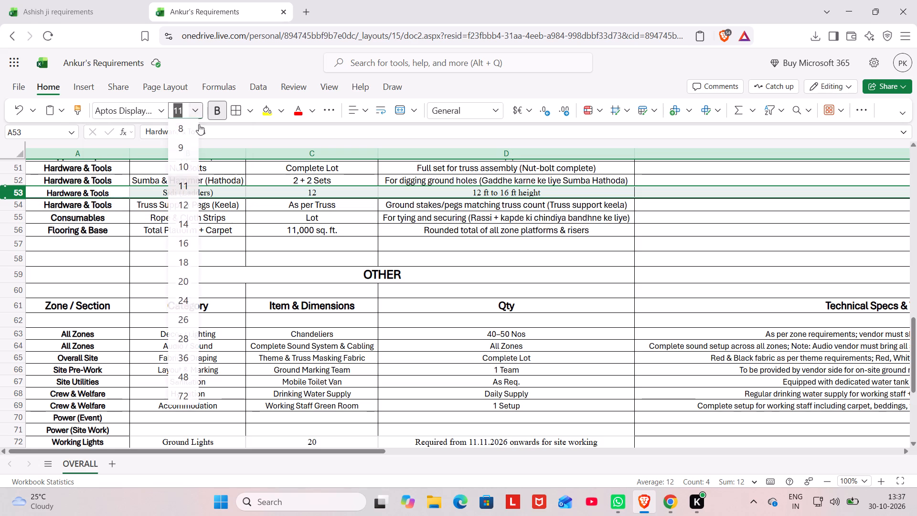
click(186, 207)
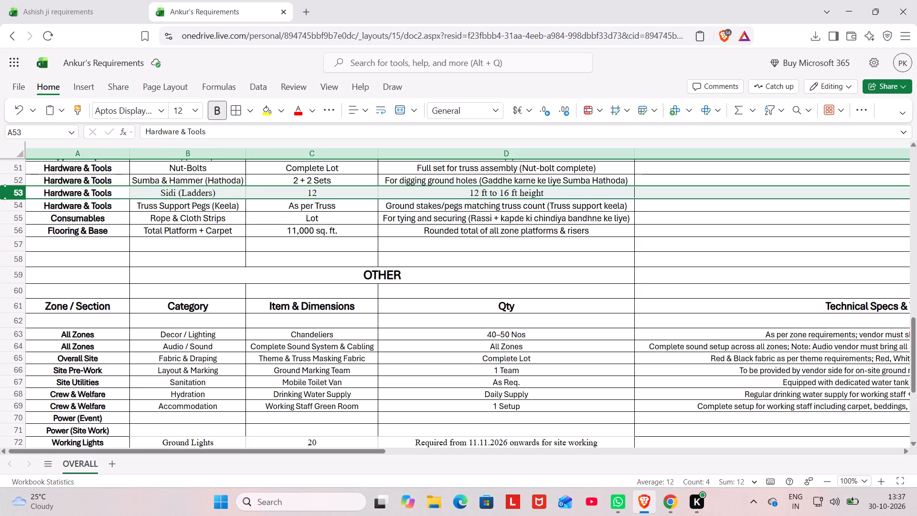
Postpone the BIOS update offered by Lenovo Vantage.
scroll(379, 291, down, 4)
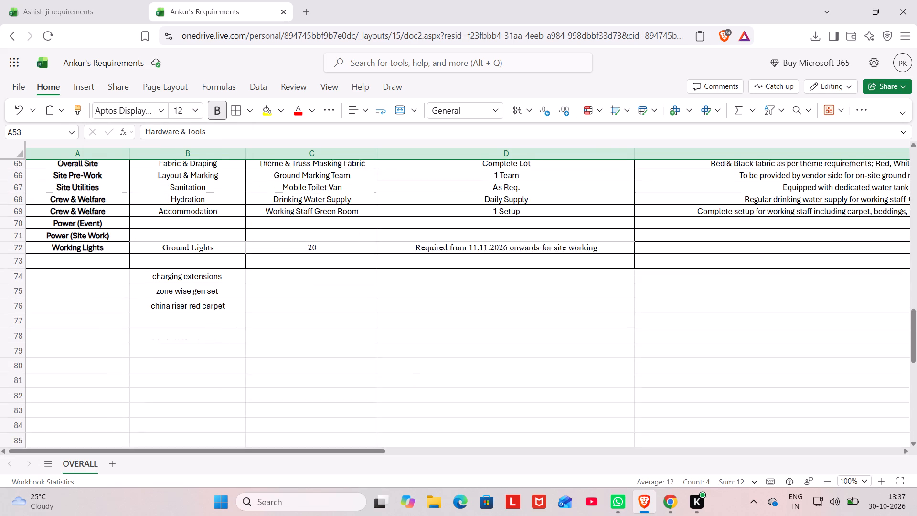
scroll(379, 291, up, 1)
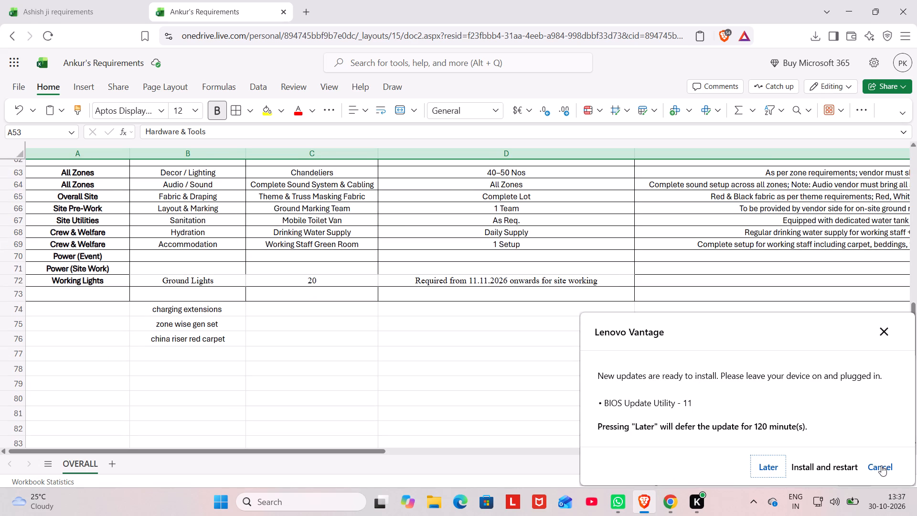
click(767, 464)
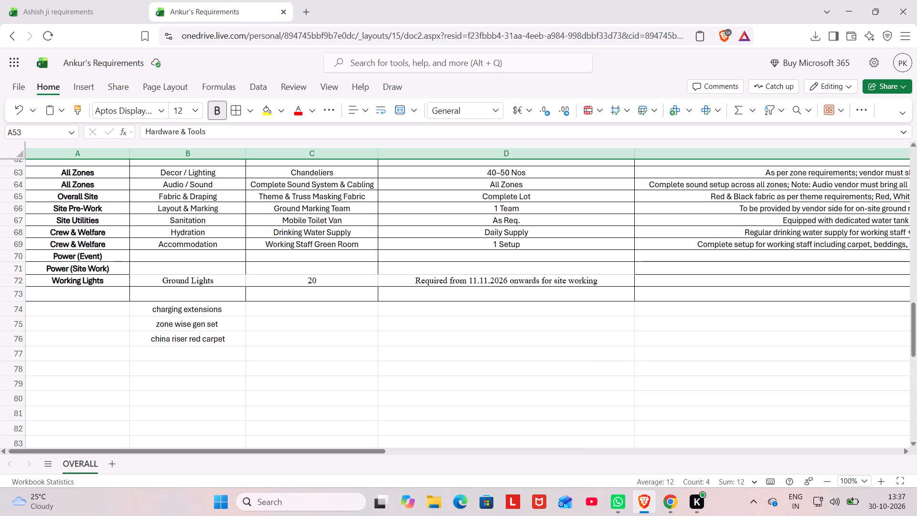
Insert a blank row above the Power (Event) row in the OTHER section.
click(13, 255)
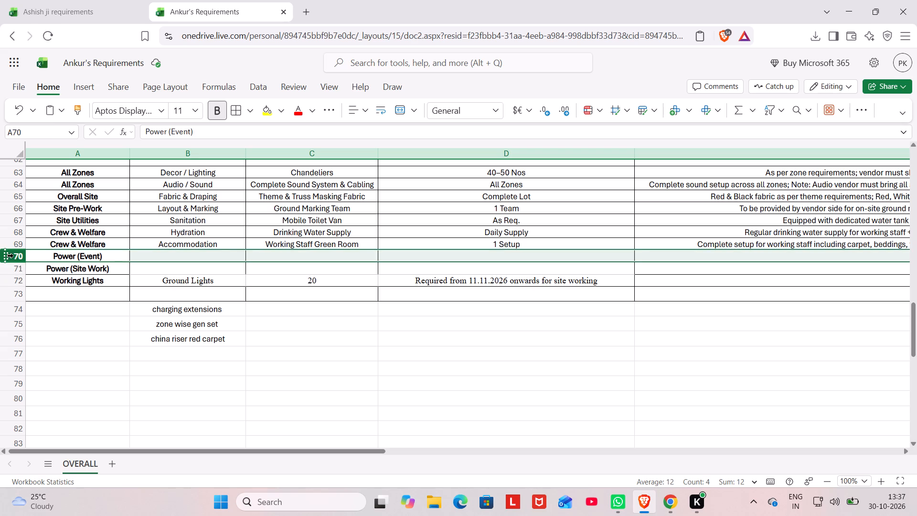
click(691, 114)
click(695, 154)
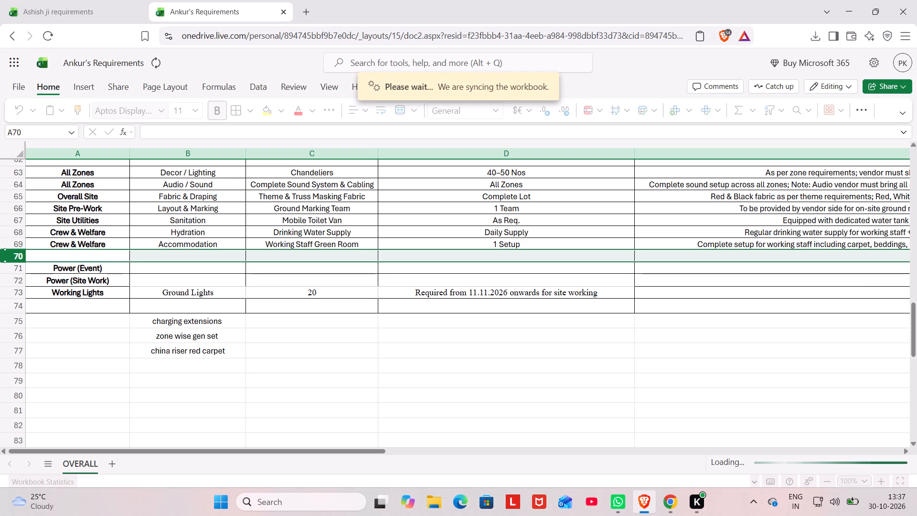
Copy the Crew & Welfare Accommodation row 69 into the blank row 70 below it.
click(20, 245)
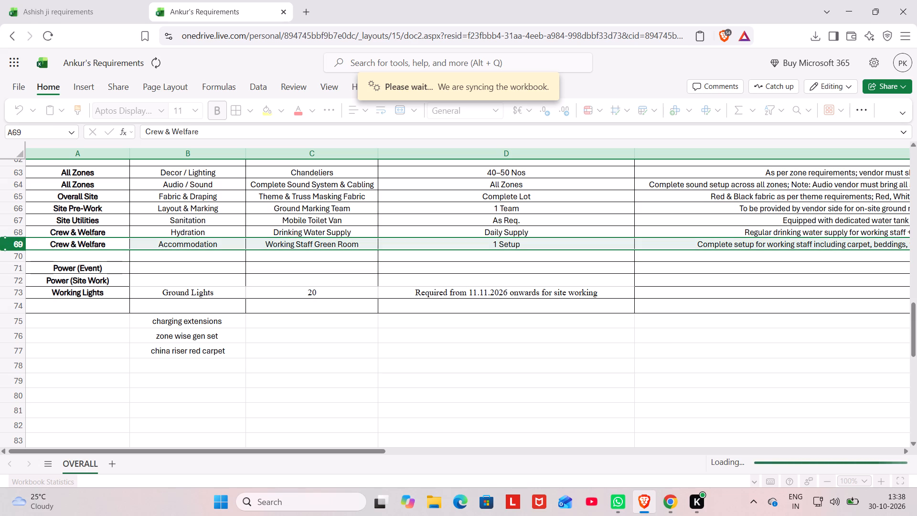
key(ctrl+c)
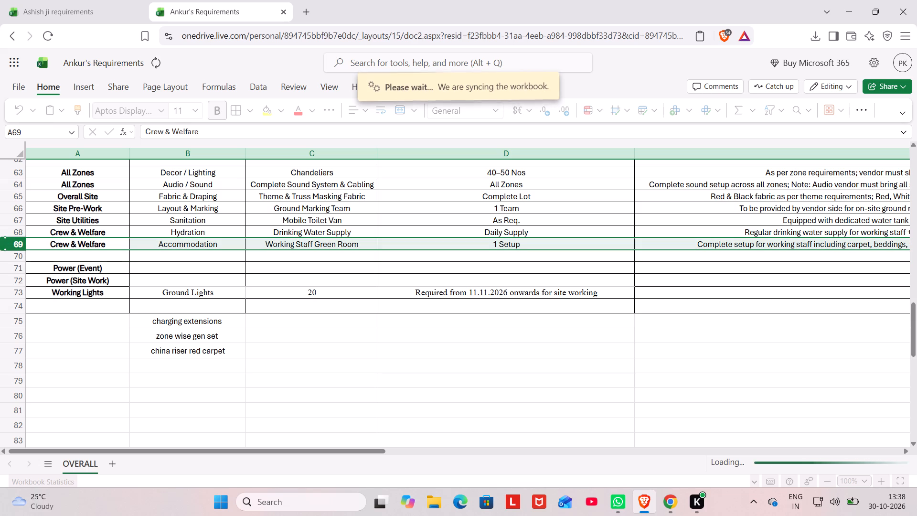
click(75, 255)
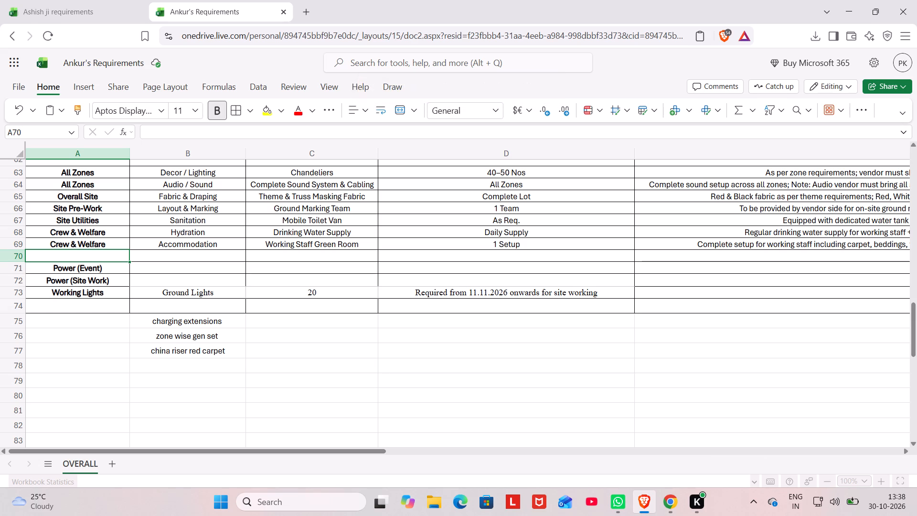
click(75, 255)
key(ctrl+v)
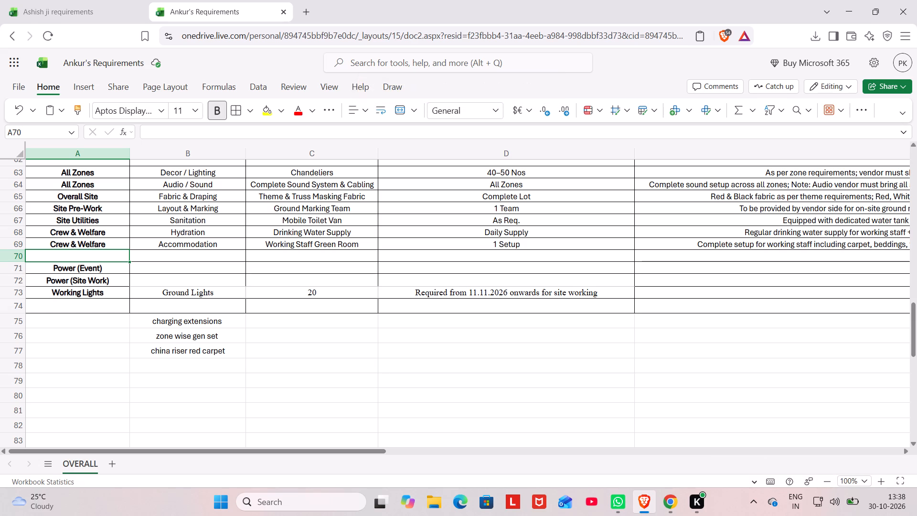
click(20, 245)
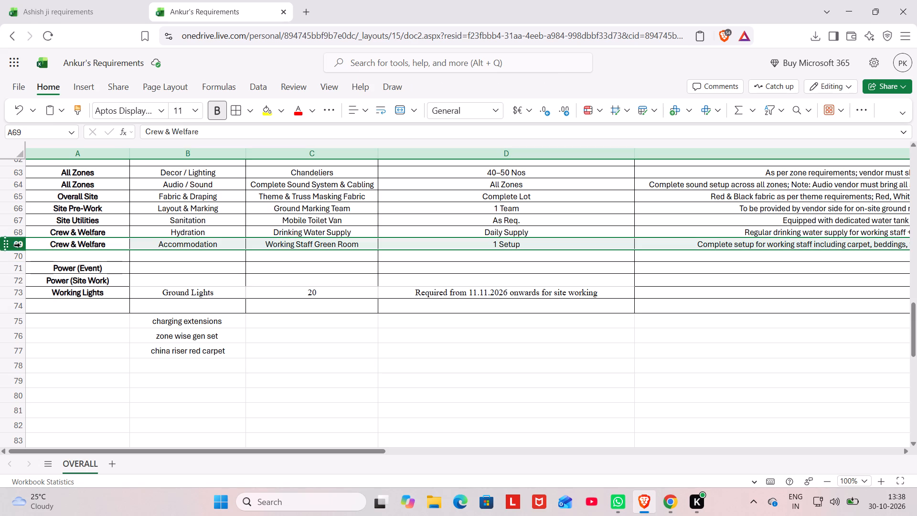
key(ctrl+c)
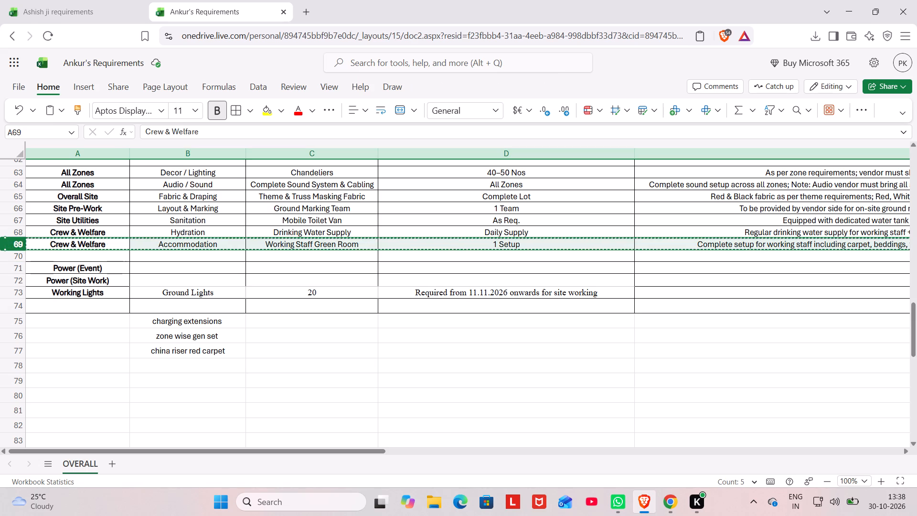
click(64, 258)
key(ctrl+v)
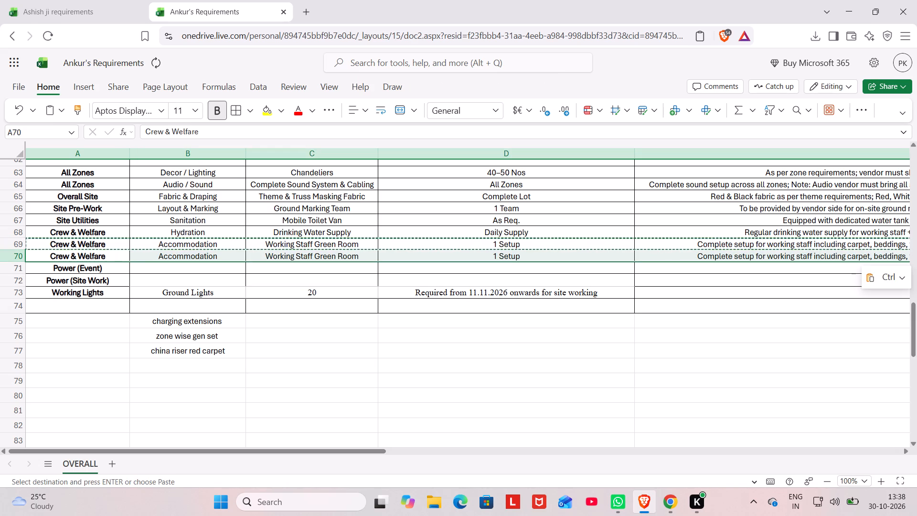
Clear the category text "Accommodation" from cell B70 in the copied row.
double_click(214, 258)
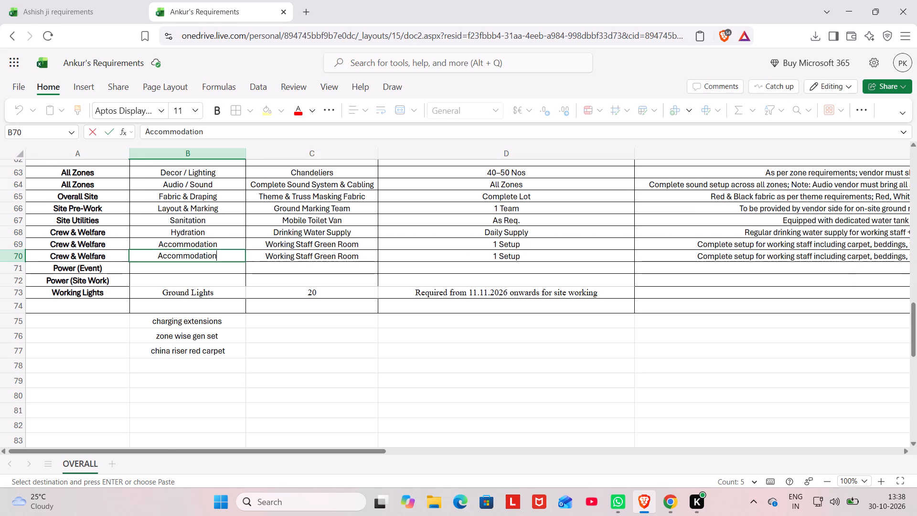
key(BackSpace)
key(BackSpace)
key(BackSpace)
key(BackSpace)
key(BackSpace)
key(BackSpace)
key(BackSpace)
key(BackSpace)
key(BackSpace)
key(BackSpace)
key(BackSpace)
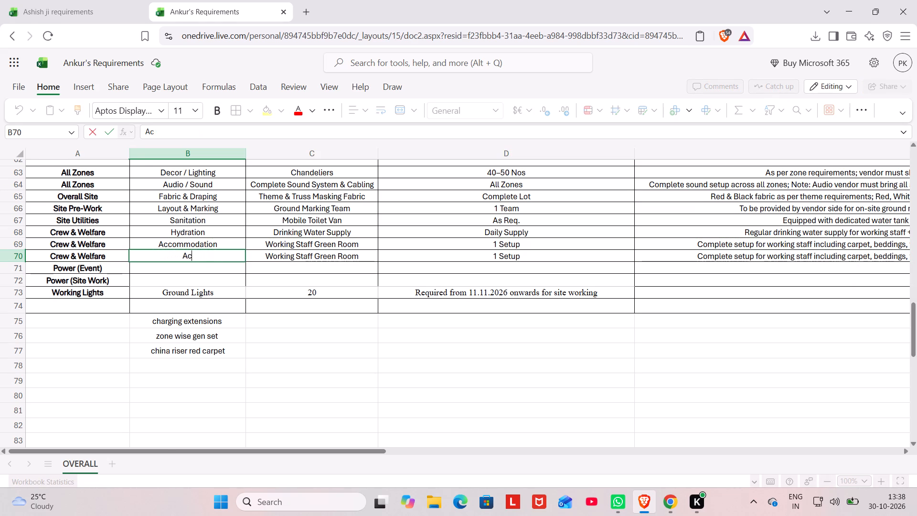
key(BackSpace)
key(BackSpace)
Replace the item text in C70 of the copied Crew & Welfare row with "Charging Points & Extensions".
double_click(320, 256)
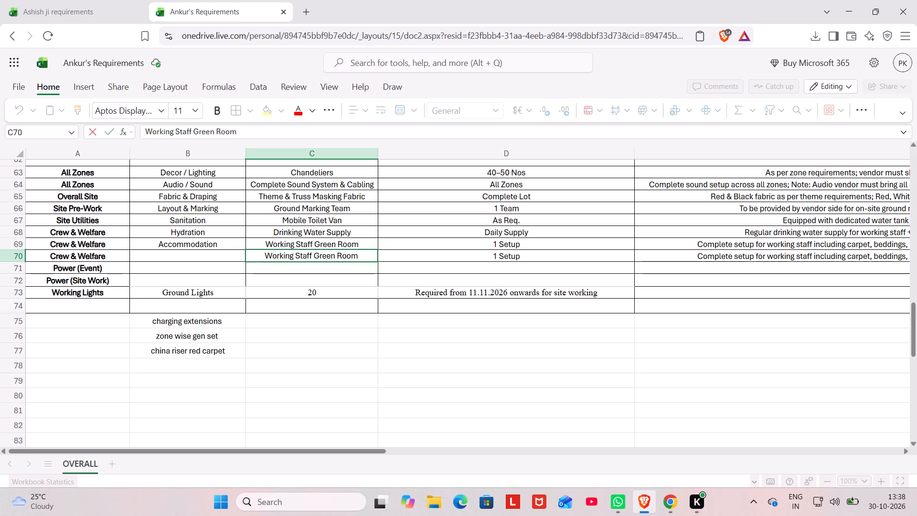
key(BackSpace)
key(BackSpace)
key(BackSpace)
key(BackSpace)
key(BackSpace)
key(BackSpace)
key(BackSpace)
key(BackSpace)
key(BackSpace)
key(BackSpace)
key(BackSpace)
key(BackSpace)
key(BackSpace)
key(BackSpace)
key(BackSpace)
key(BackSpace)
key(BackSpace)
key(BackSpace)
key(BackSpace)
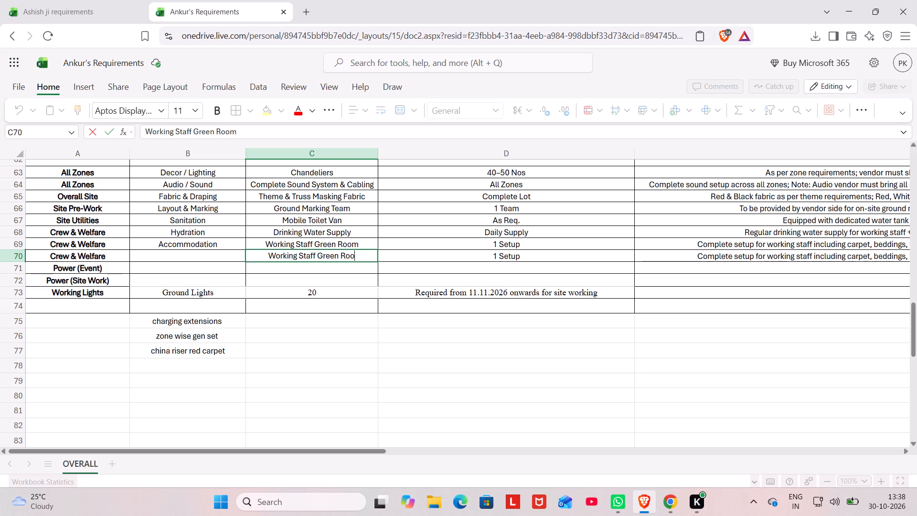
key(BackSpace)
key(BackSpace)
key(BackSpace)
key(BackSpace)
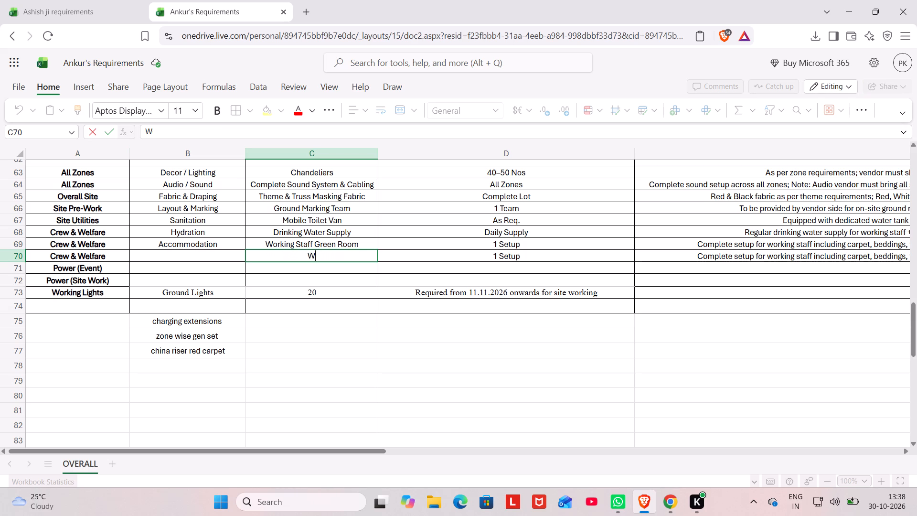
key(BackSpace)
text(Che)
key(BackSpace)
text(arging)
key(space)
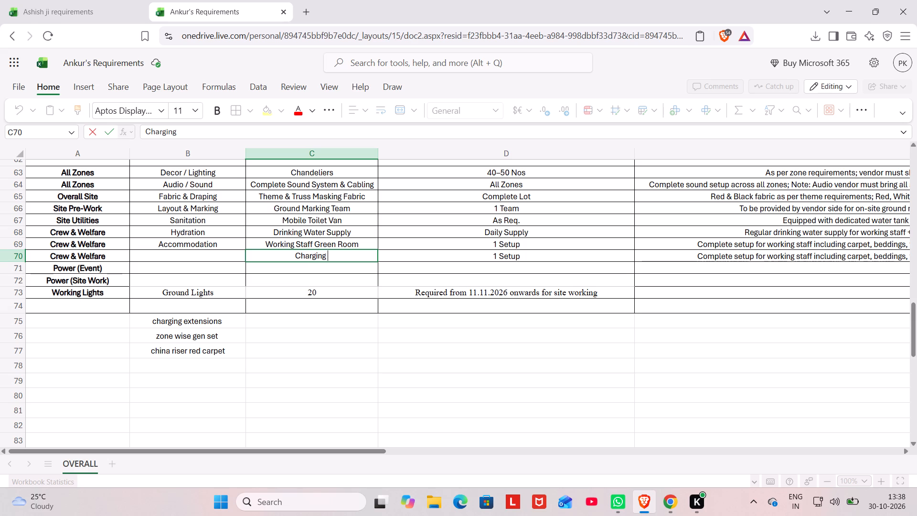
text(Points)
key(space)
text(& Extensions)
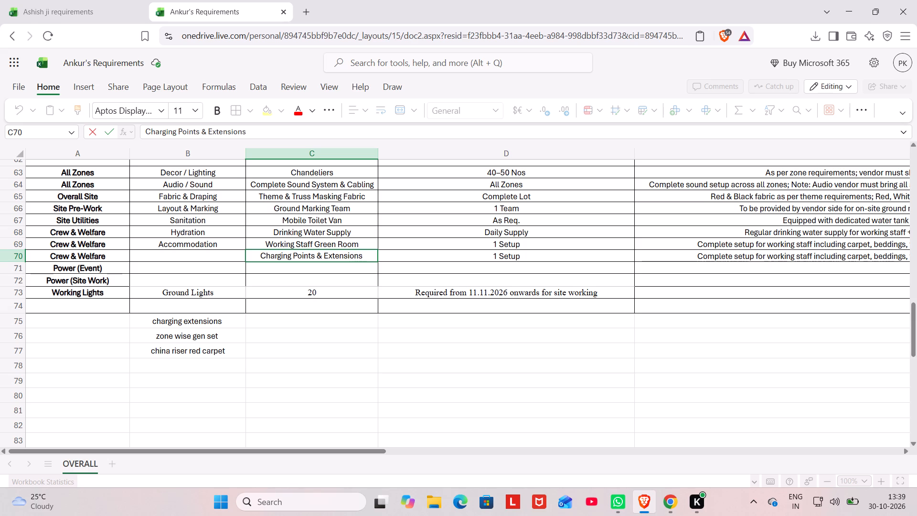
key(Tab)
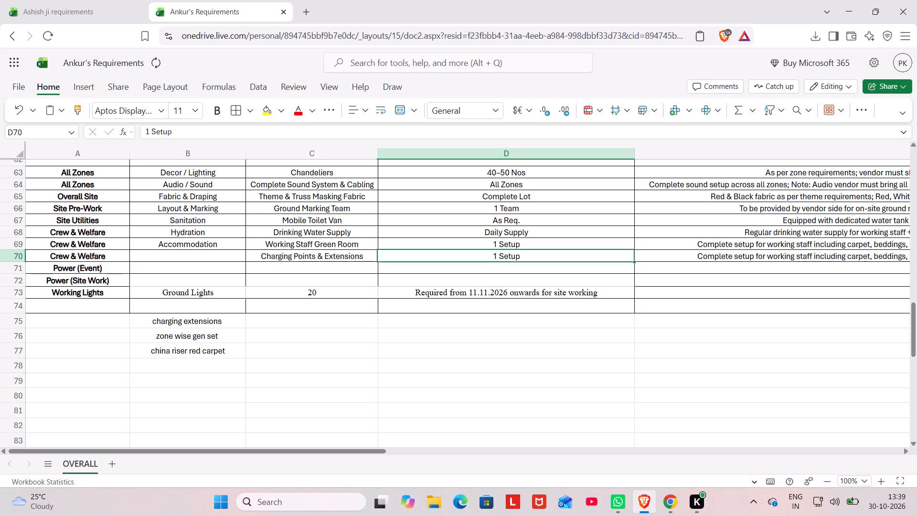
Set the quantity in D70 of the Charging Points & Extensions row to "5-6 sets".
key(BackSpace)
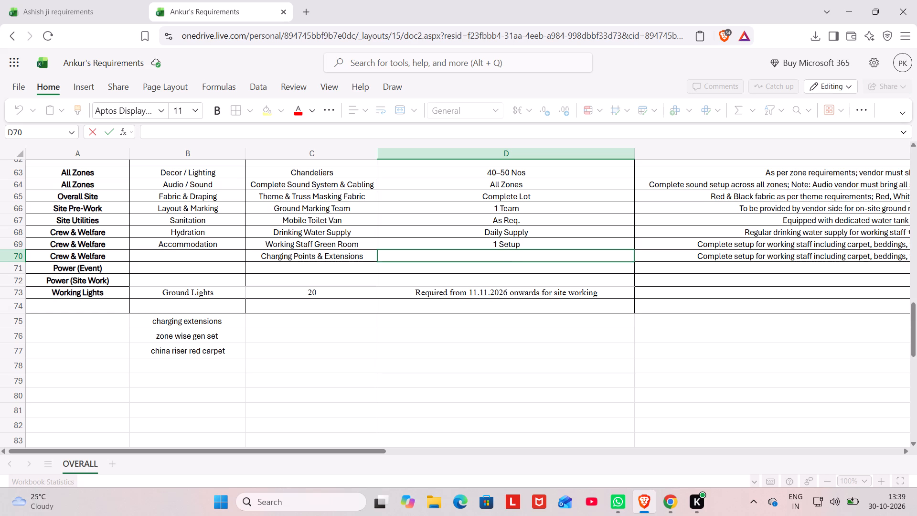
text(5-6)
key(space)
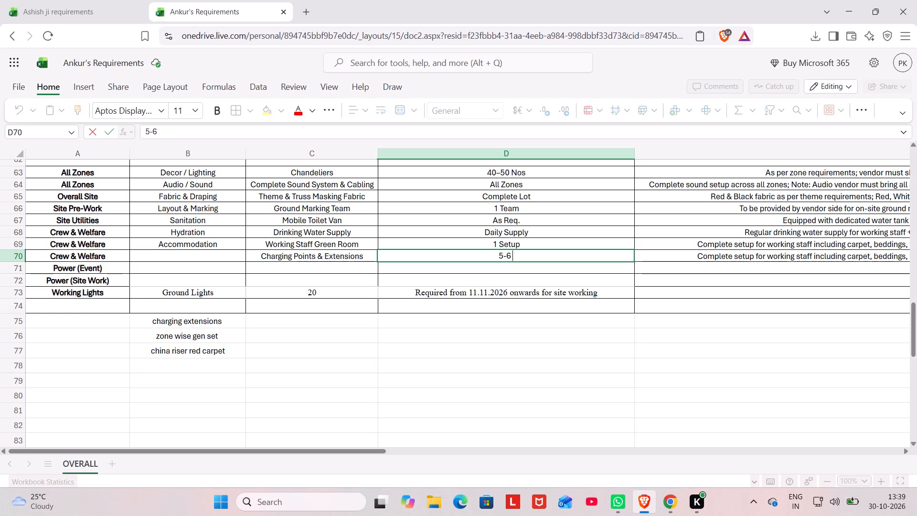
key(s)
text(ets)
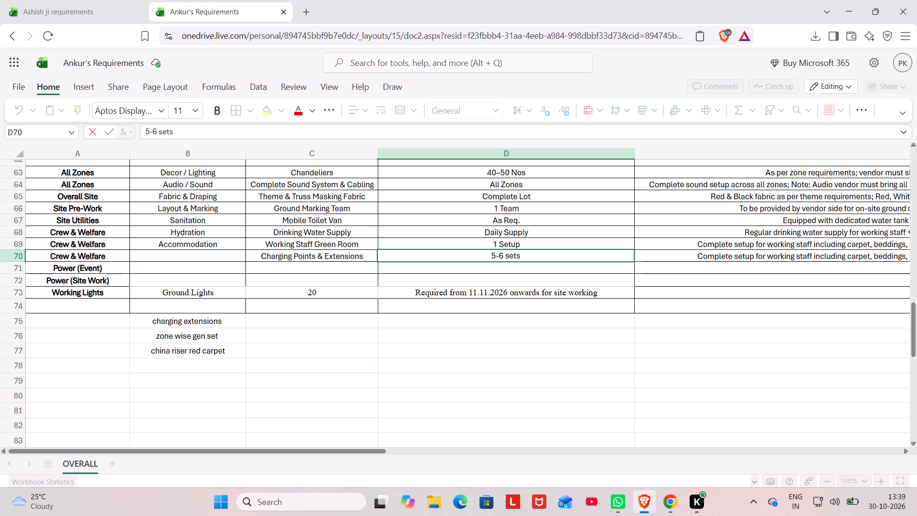
Copy the date note from D73 into remarks cell E70, replacing its text and trimming it to "Required from 11.11.2026 onwards".
click(434, 293)
key(ctrl+x)
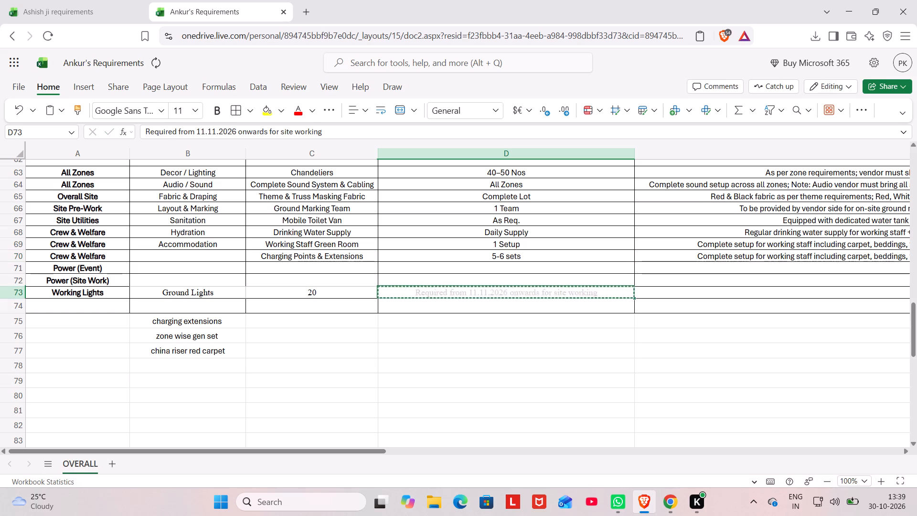
key(ctrl+v)
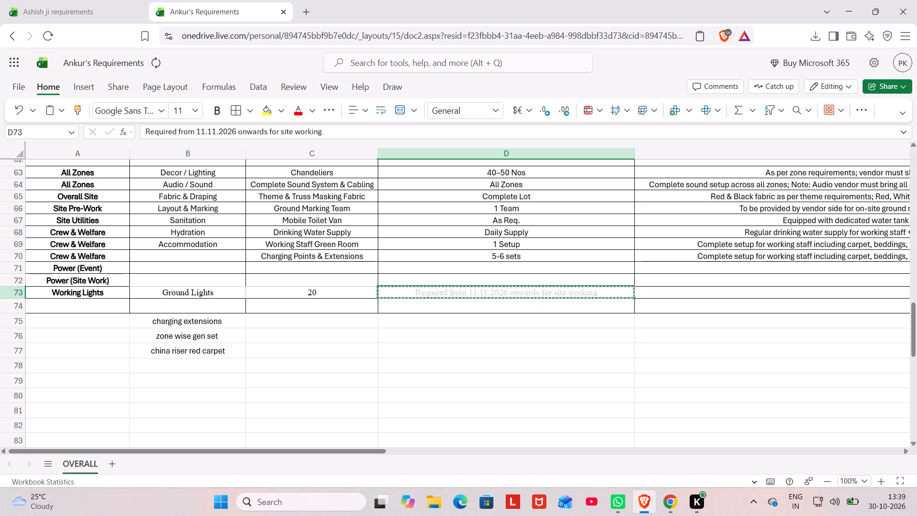
key(ctrl+c)
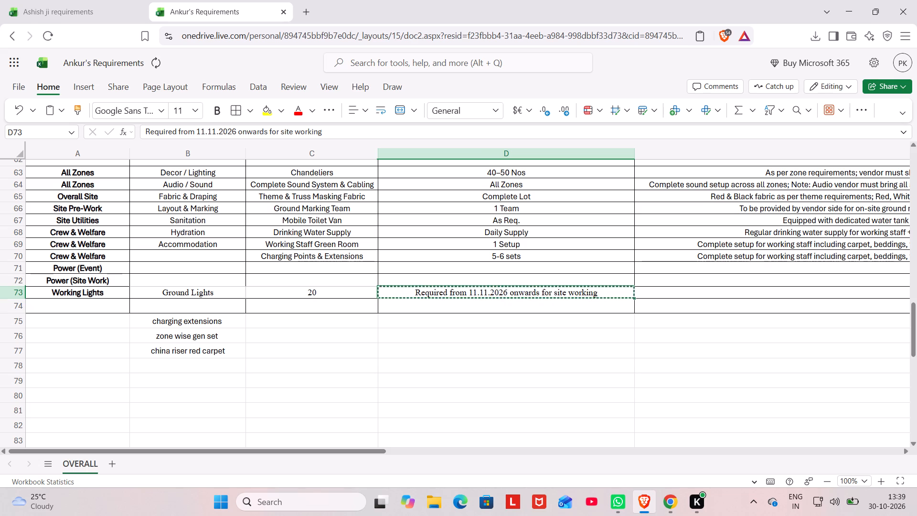
click(771, 257)
key(BackSpace)
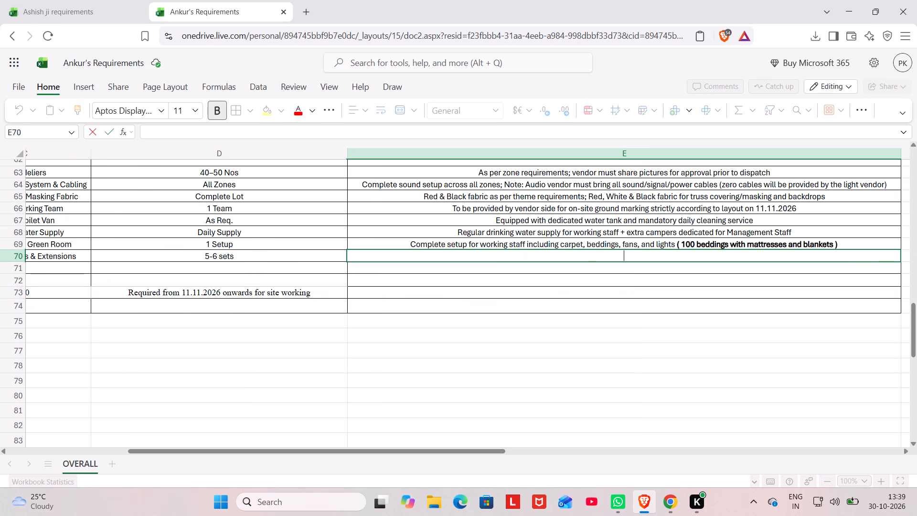
key(ctrl+v)
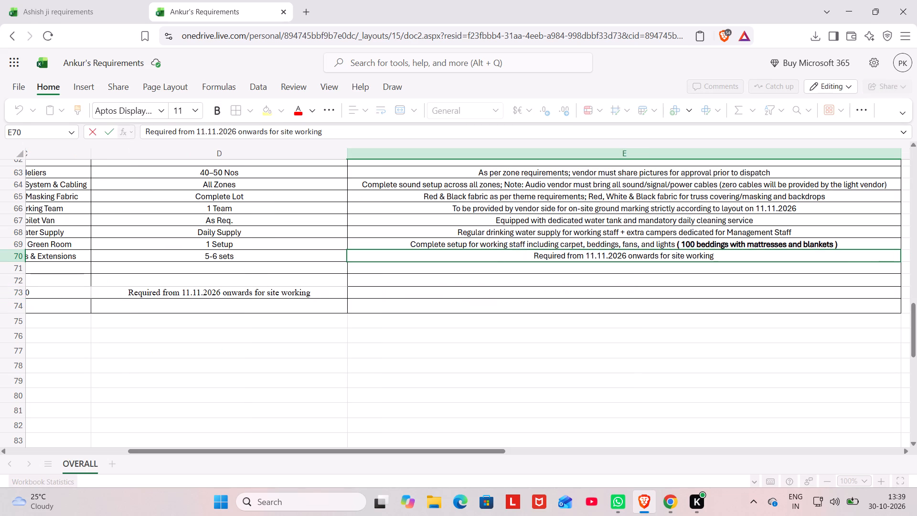
key(BackSpace)
key(BackSpace)
key(BackSpace)
key(BackSpace)
key(BackSpace)
key(BackSpace)
key(BackSpace)
key(BackSpace)
key(BackSpace)
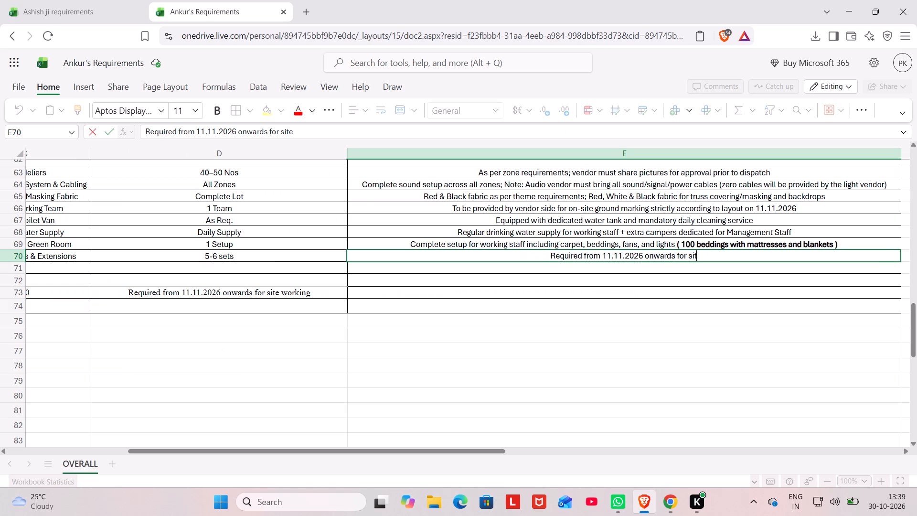
key(BackSpace)
key(BackSpace)
key(BackSpace)
key(BackSpace)
key(BackSpace)
key(BackSpace)
key(BackSpace)
key(BackSpace)
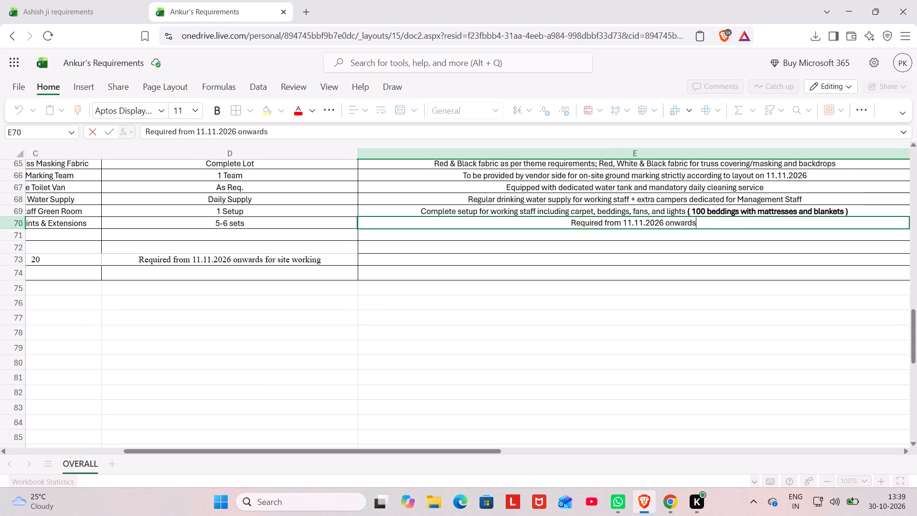
Move the note "Required from 11.11.2026 onwards for site working" from D73 to E73 in the Working Lights row.
scroll(590, 310, right, 1)
click(342, 279)
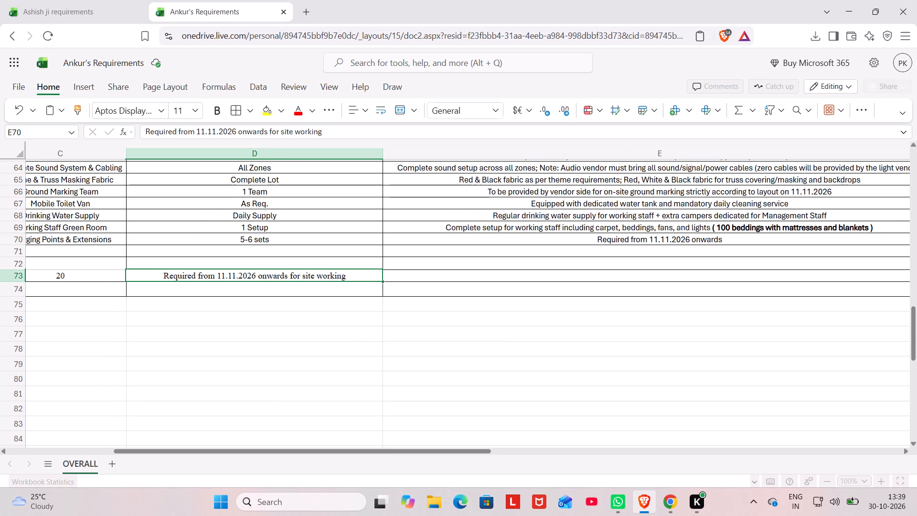
key(ctrl+x)
click(427, 282)
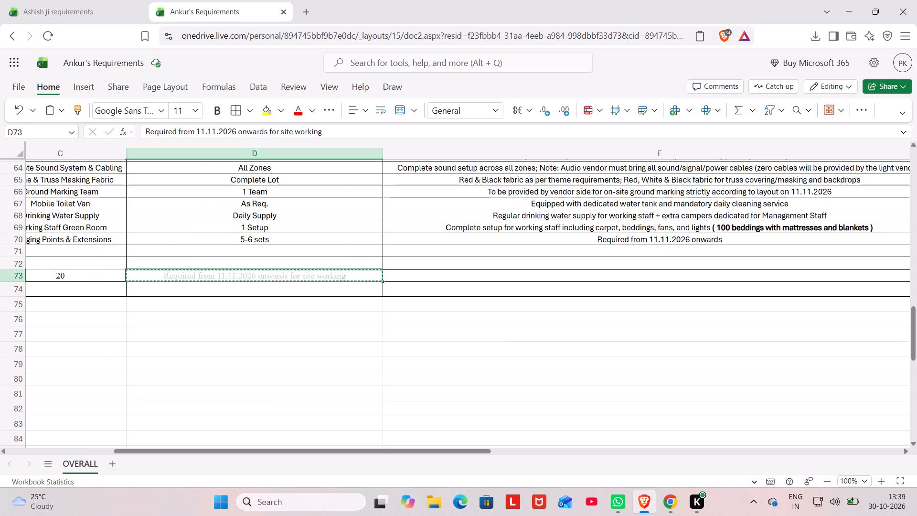
click(440, 278)
key(ctrl+v)
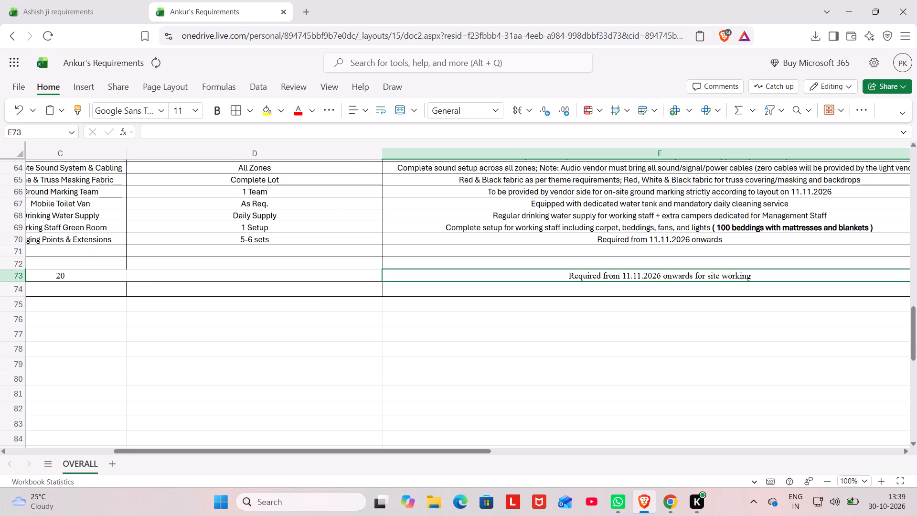
Move the Working Lights quantity 20 from C73 to D73 and make it read "around 20".
scroll(440, 278, right, 2)
scroll(440, 278, left, 1)
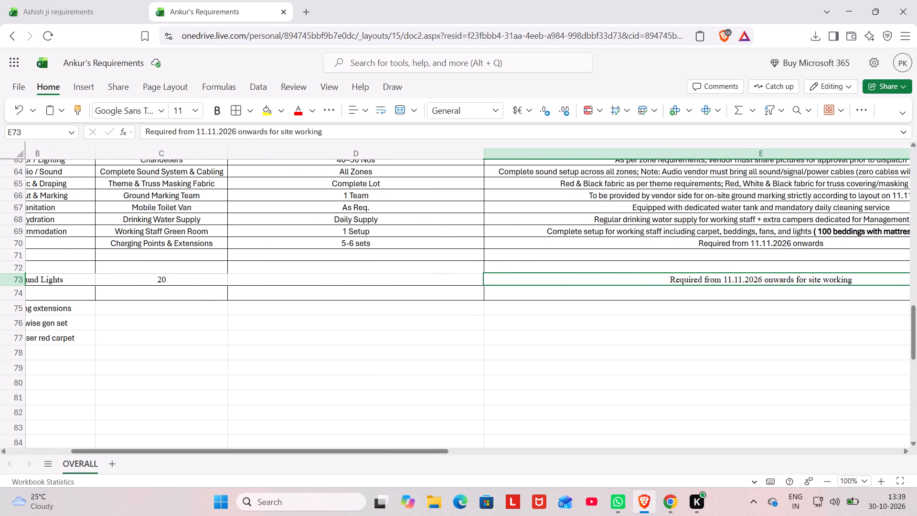
click(211, 282)
scroll(211, 282, right, 3)
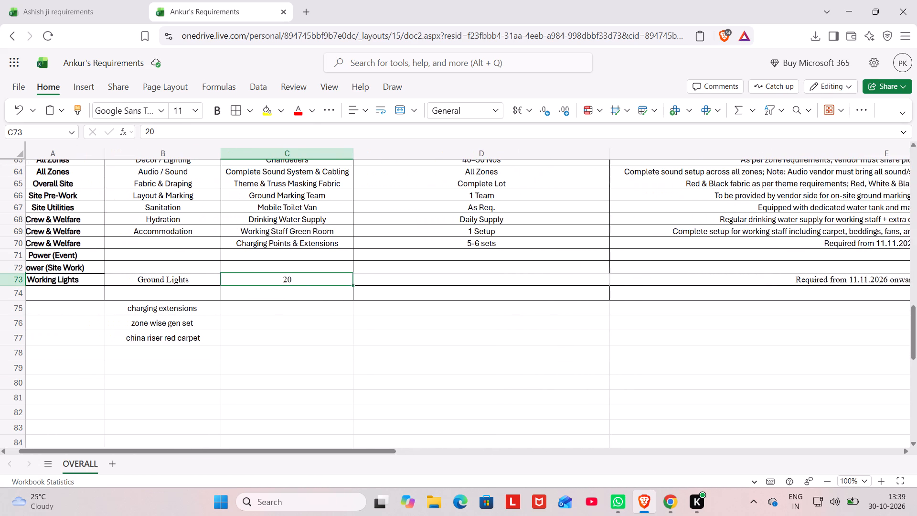
scroll(211, 282, right, 1)
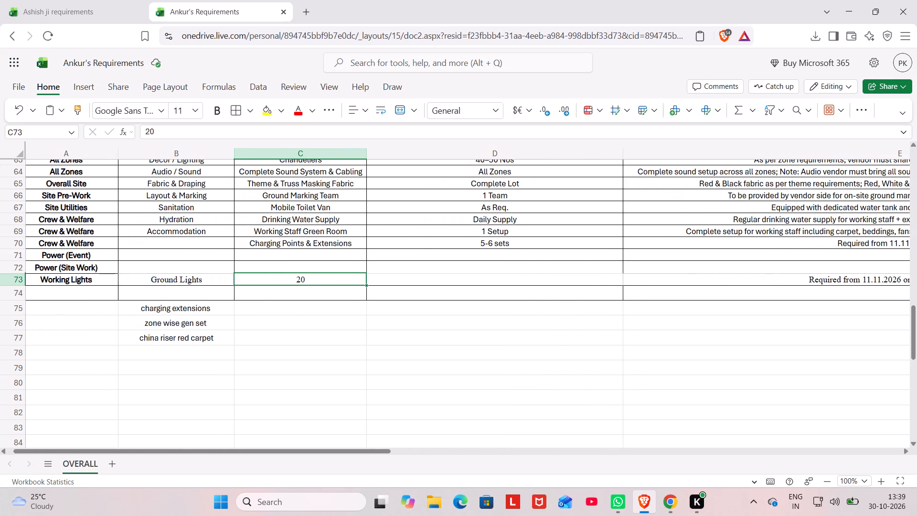
key(ctrl+x)
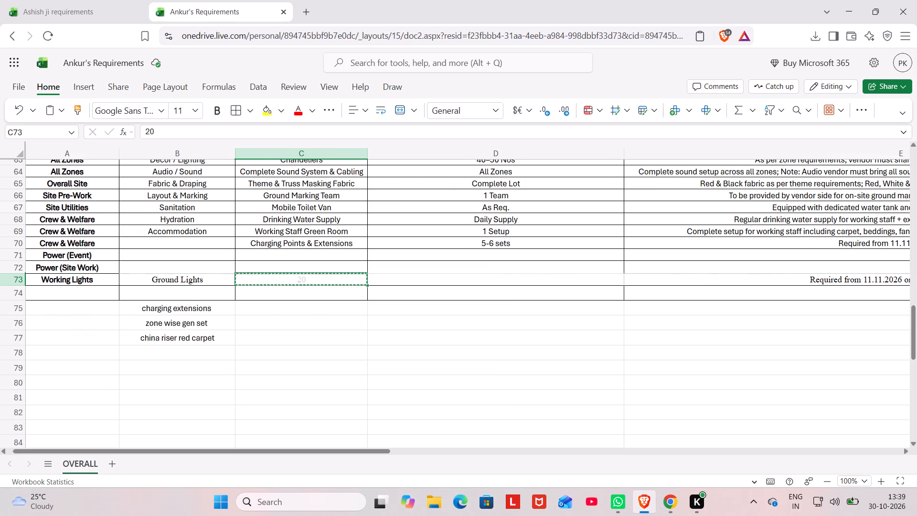
click(433, 284)
key(ctrl+v)
double_click(452, 277)
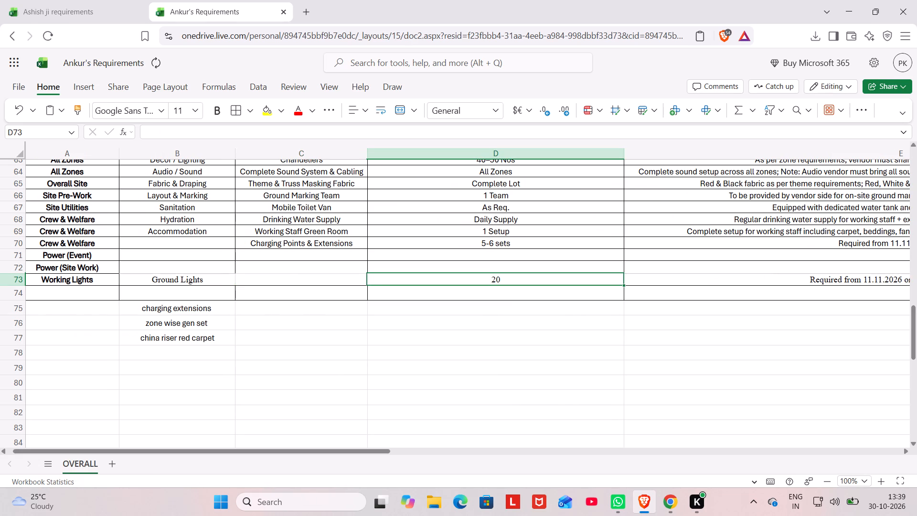
click(452, 277)
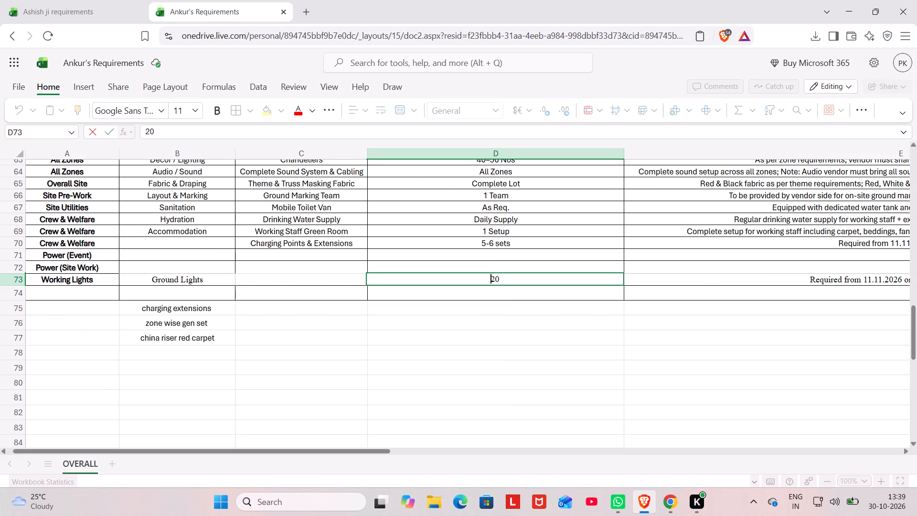
text(around)
key(space)
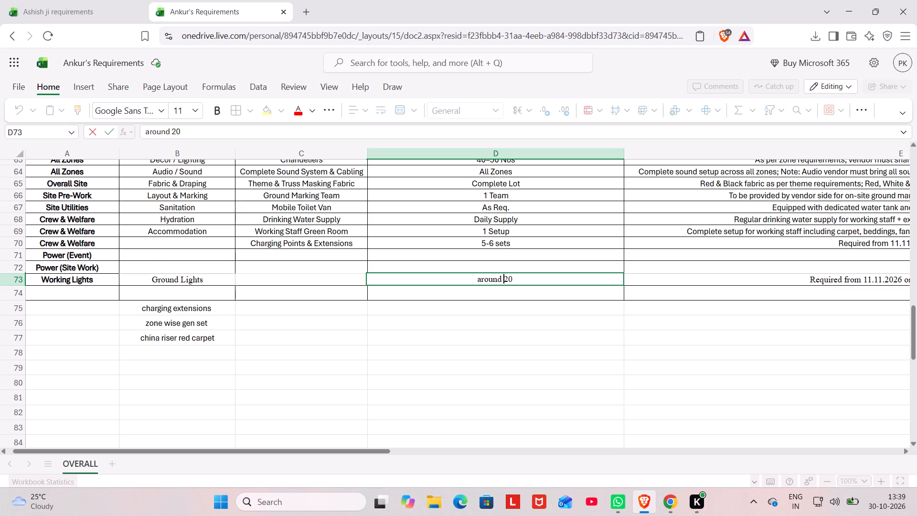
Move the text "Ground Lights" from B73 to C73 in the Working Lights row.
click(192, 280)
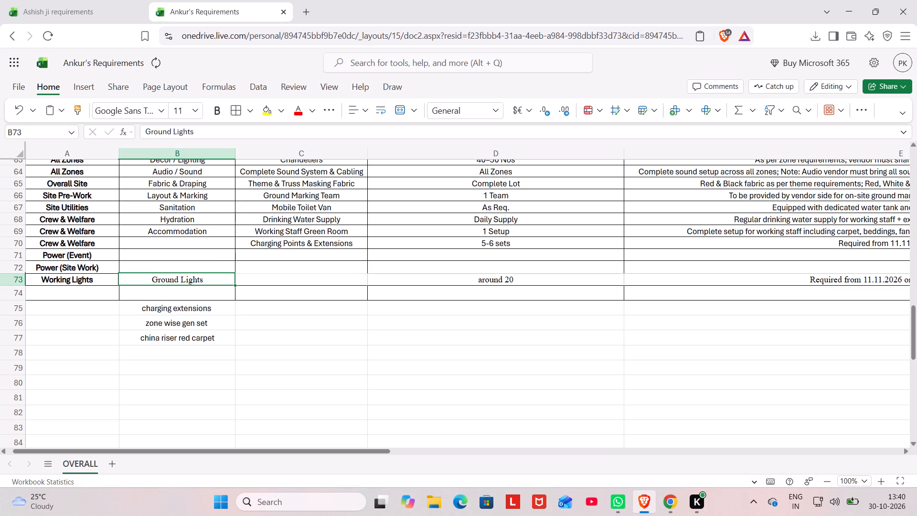
scroll(192, 280, right, 1)
double_click(192, 280)
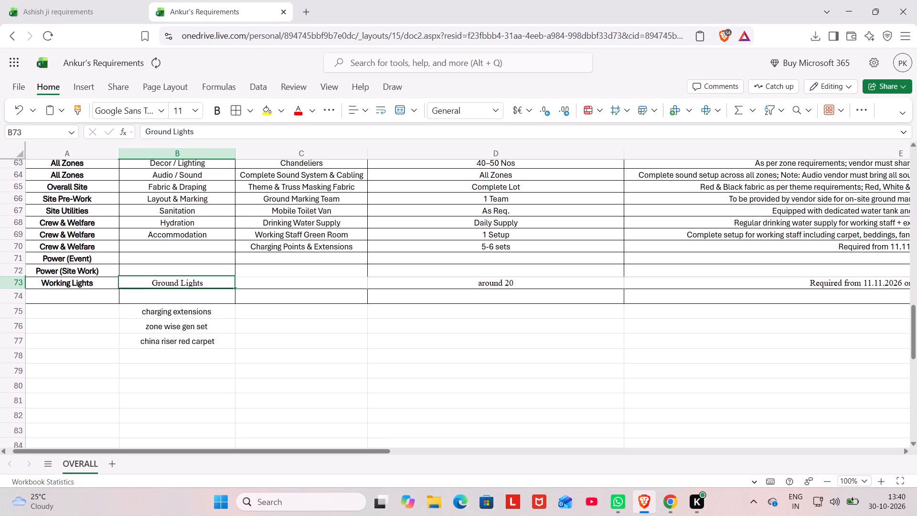
key(ctrl+a)
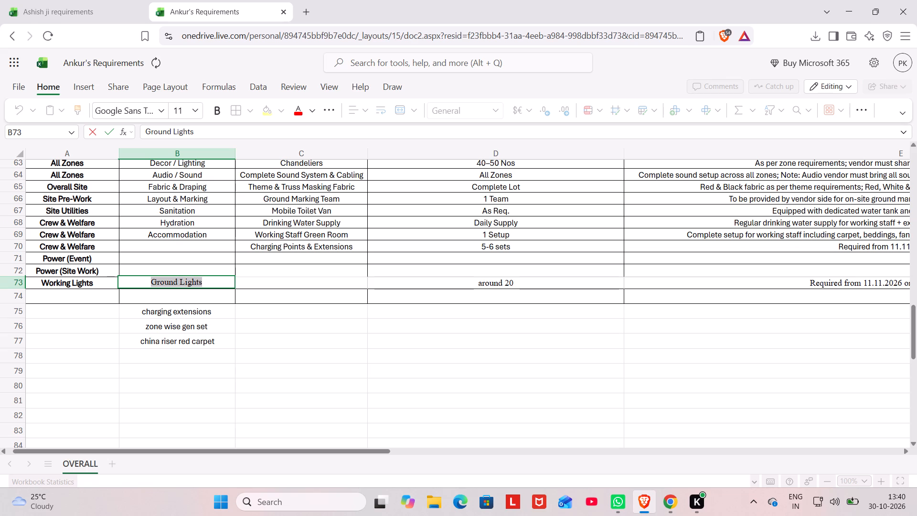
key(ctrl+x)
double_click(293, 286)
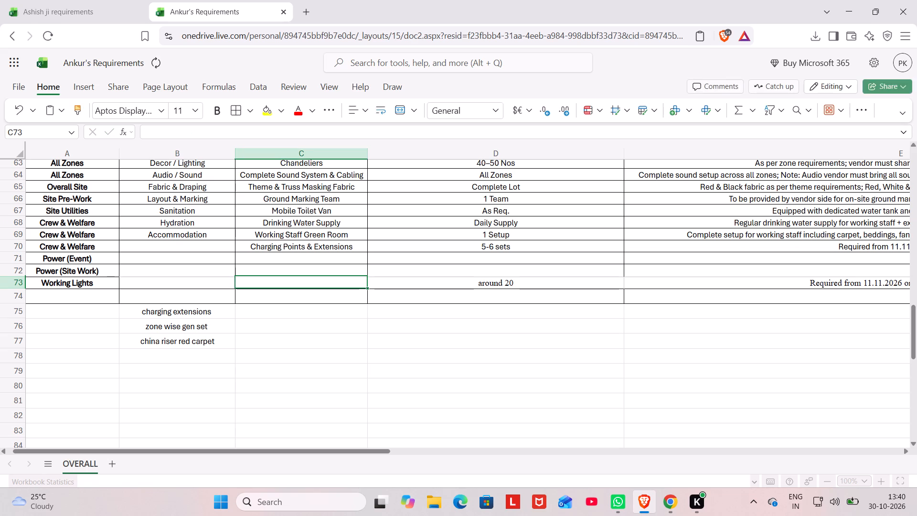
key(ctrl+v)
Enter "Lighting" as the category in B73 of the Working Lights row.
double_click(207, 282)
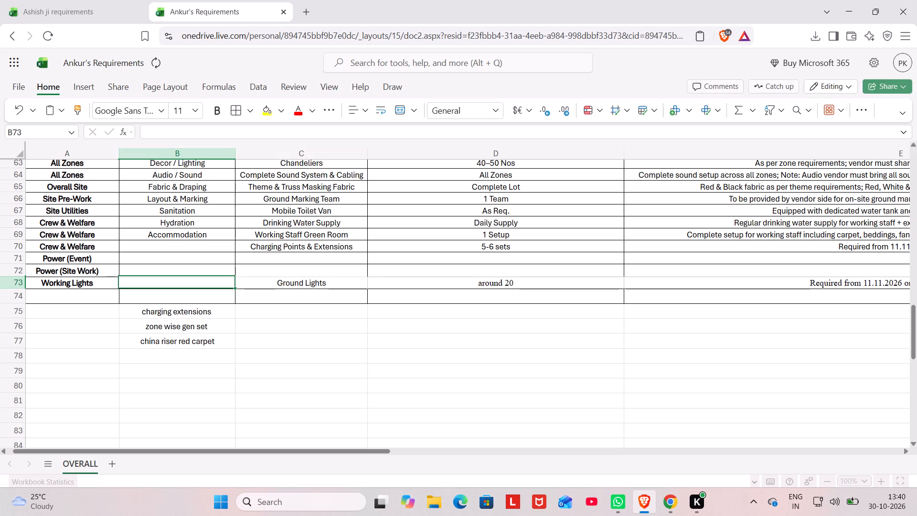
text(Lighting)
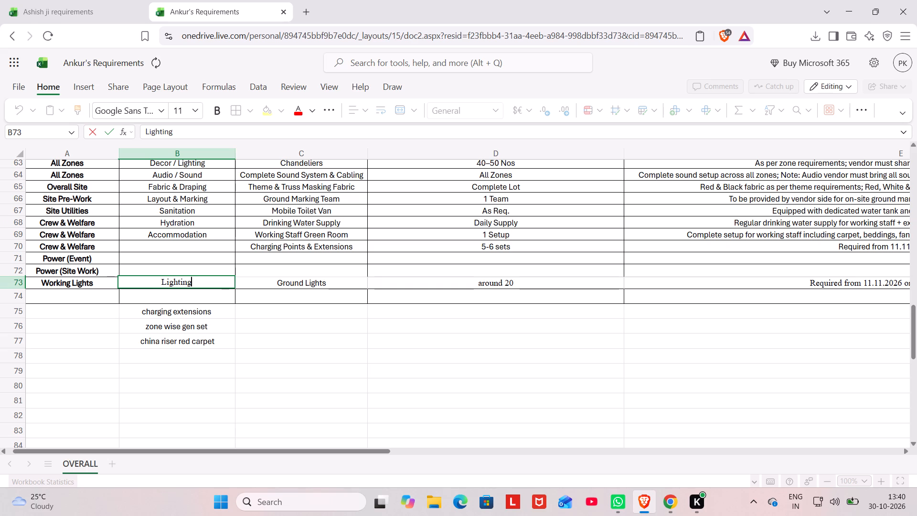
Enter "Power Supply" as the category in B70 of the Crew & Welfare charging points row.
scroll(221, 251, right, 1)
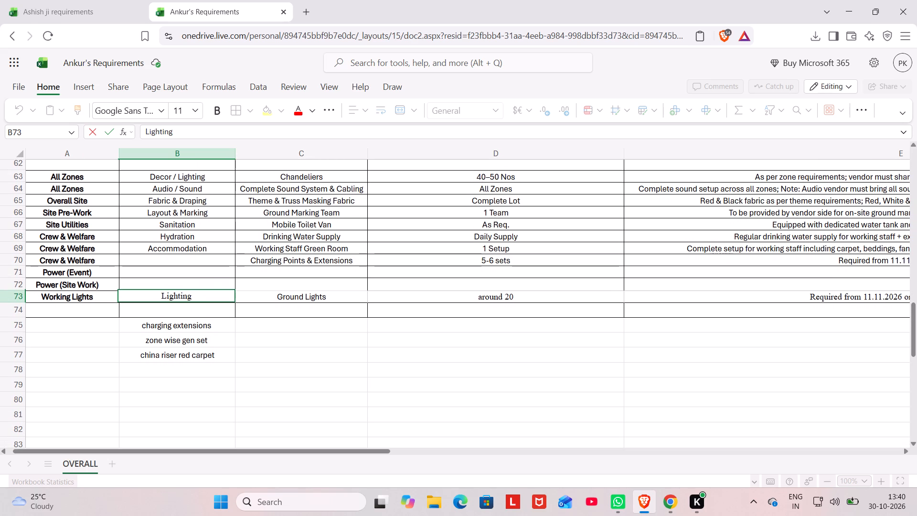
double_click(208, 260)
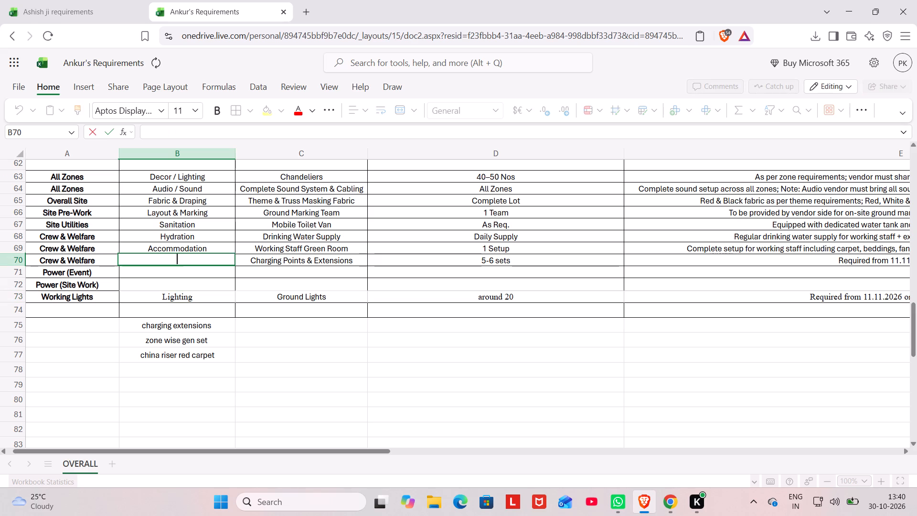
text(Poe)
key(BackSpace)
text(wer)
key(space)
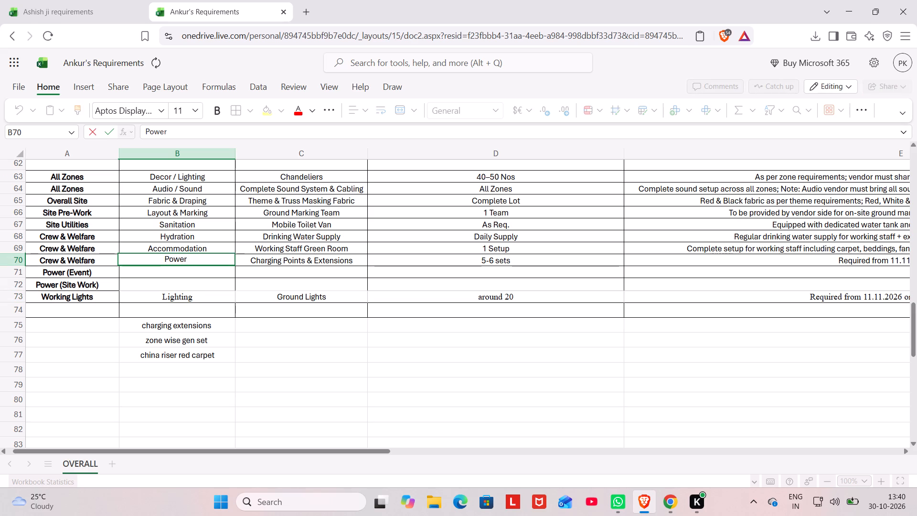
text(Supply)
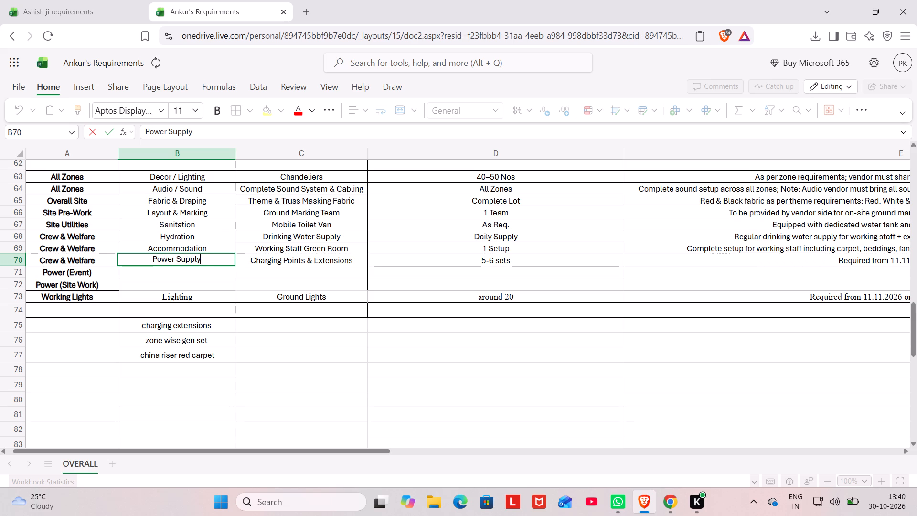
Clear the "charging extensions" note from B75 below the table.
click(197, 327)
key(BackSpace)
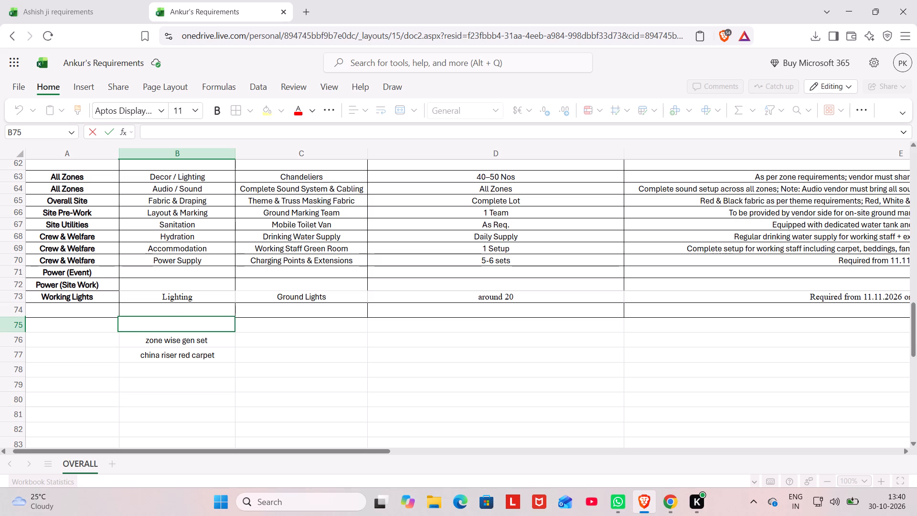
Insert a blank row directly above the first Main Course row, between the China Theme and Main Course sections.
scroll(263, 323, up, 4)
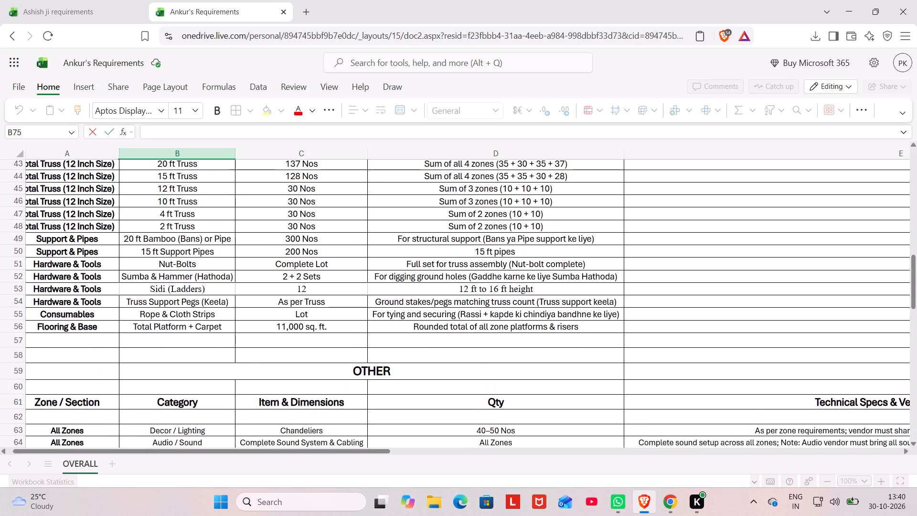
scroll(263, 323, up, 1)
scroll(263, 323, right, 1)
scroll(263, 323, down, 1)
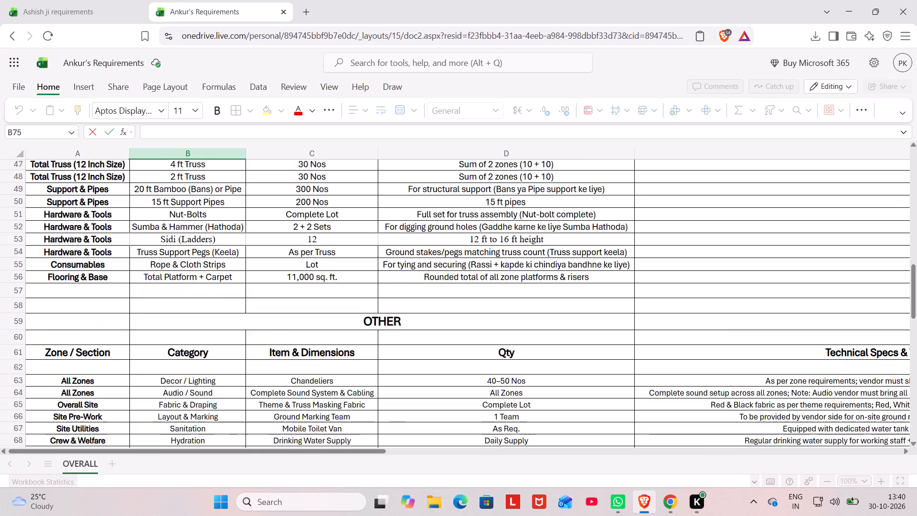
scroll(263, 323, down, 1)
scroll(263, 323, up, 3)
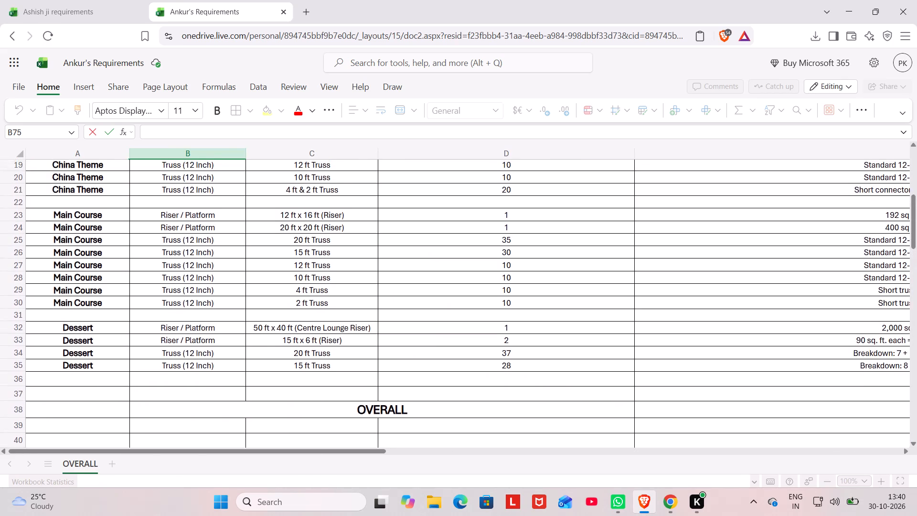
scroll(263, 323, up, 5)
scroll(263, 323, down, 1)
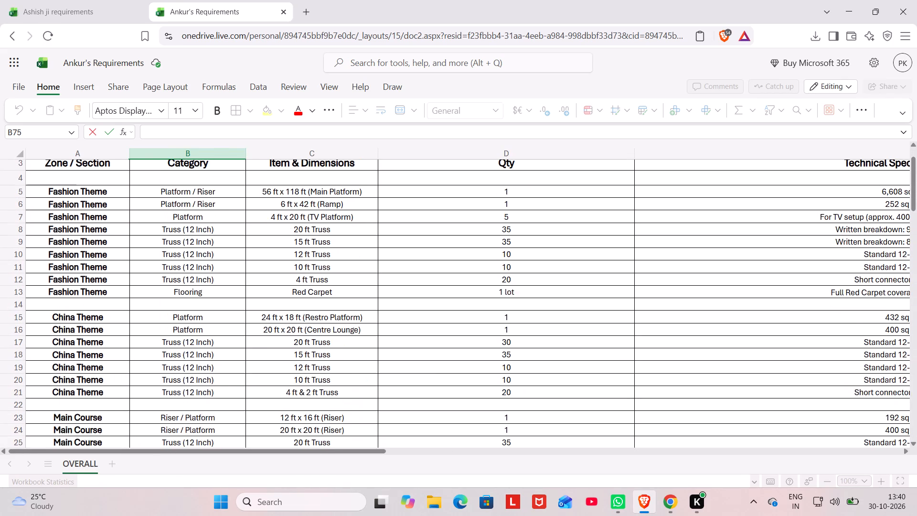
scroll(263, 323, down, 2)
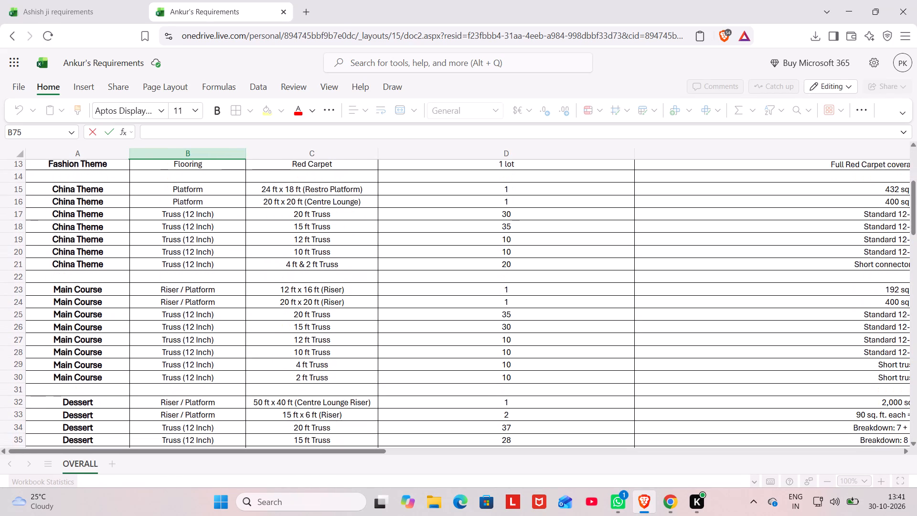
click(10, 288)
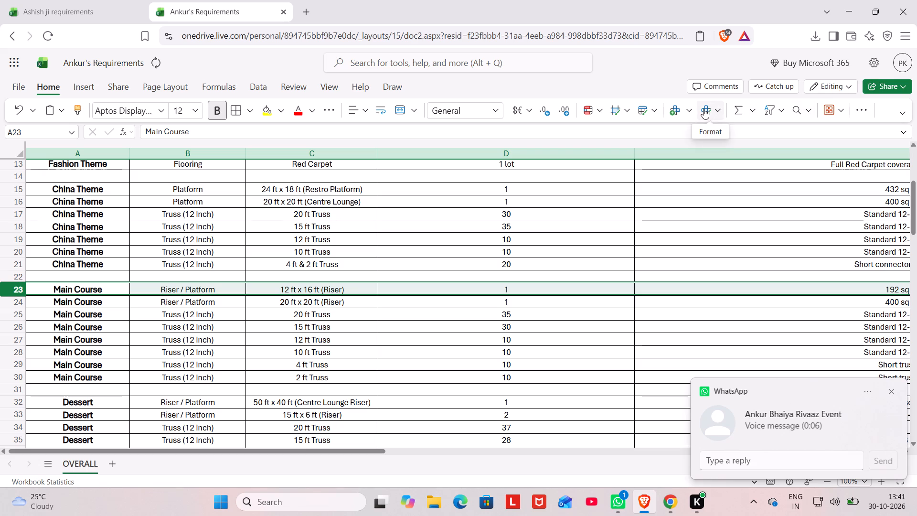
click(690, 109)
click(704, 156)
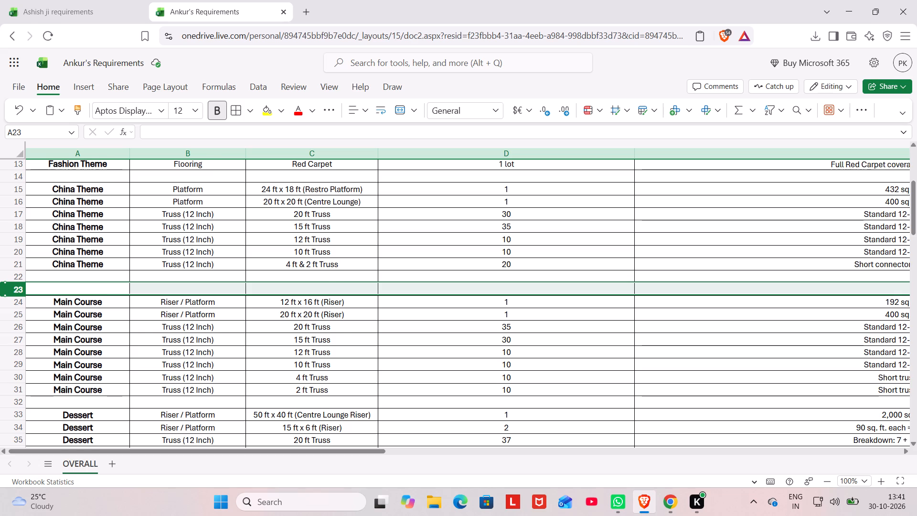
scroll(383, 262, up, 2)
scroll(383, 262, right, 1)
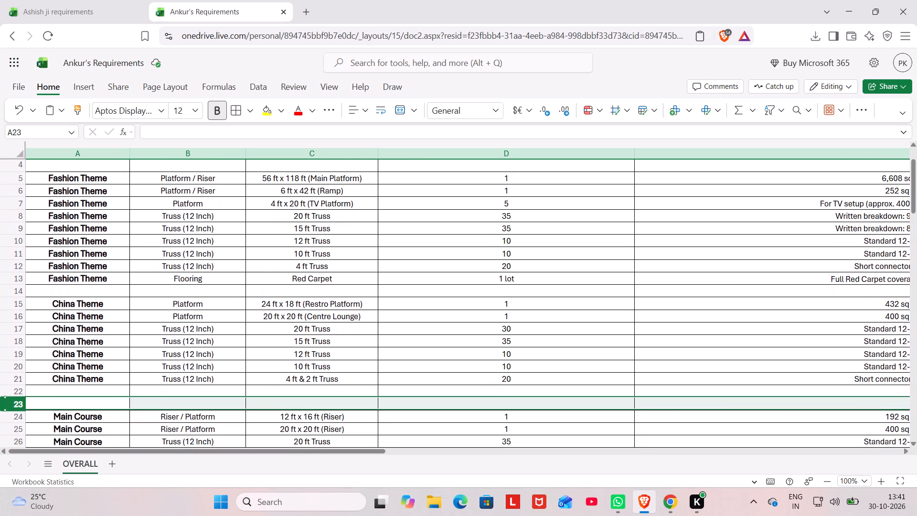
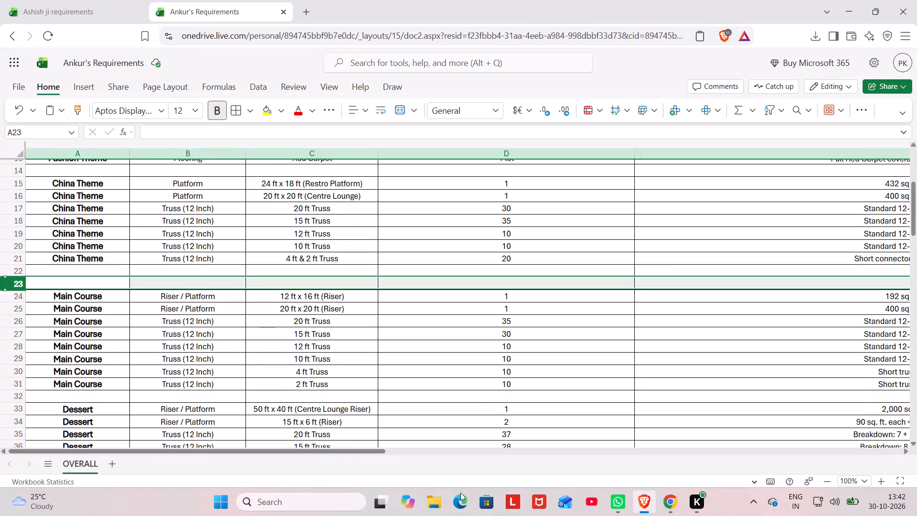
Copy the "China Theme" label from A21 into the empty A22 below it.
scroll(407, 334, down, 3)
scroll(407, 334, right, 1)
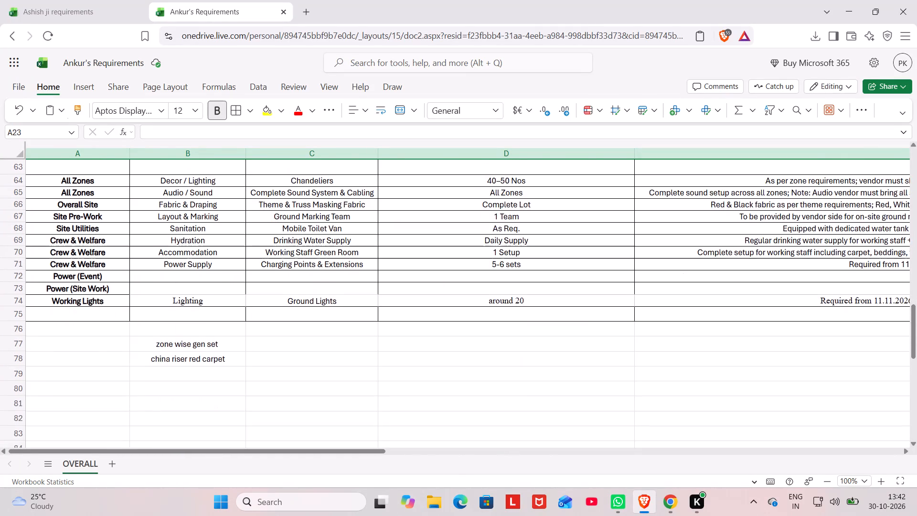
scroll(407, 334, right, 1)
scroll(407, 334, up, 1)
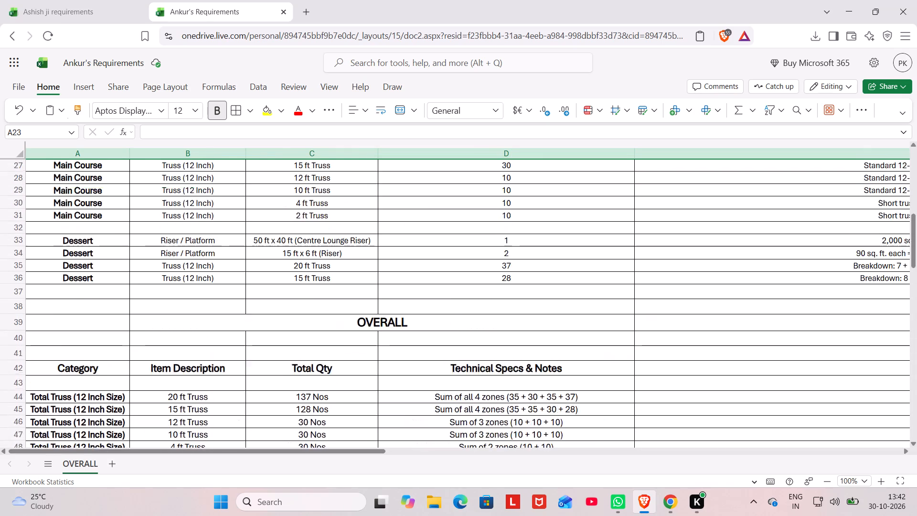
scroll(407, 334, up, 2)
scroll(407, 334, down, 1)
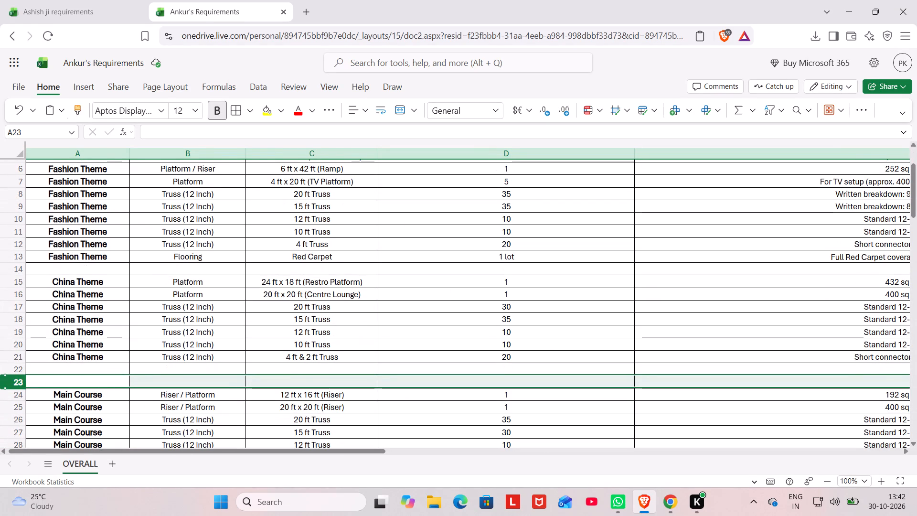
click(96, 353)
key(ctrl+c)
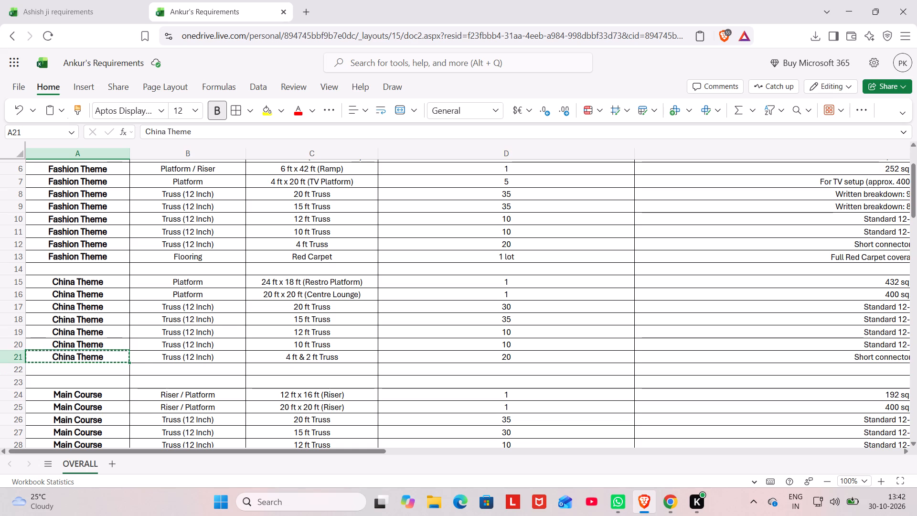
click(103, 375)
key(ctrl+v)
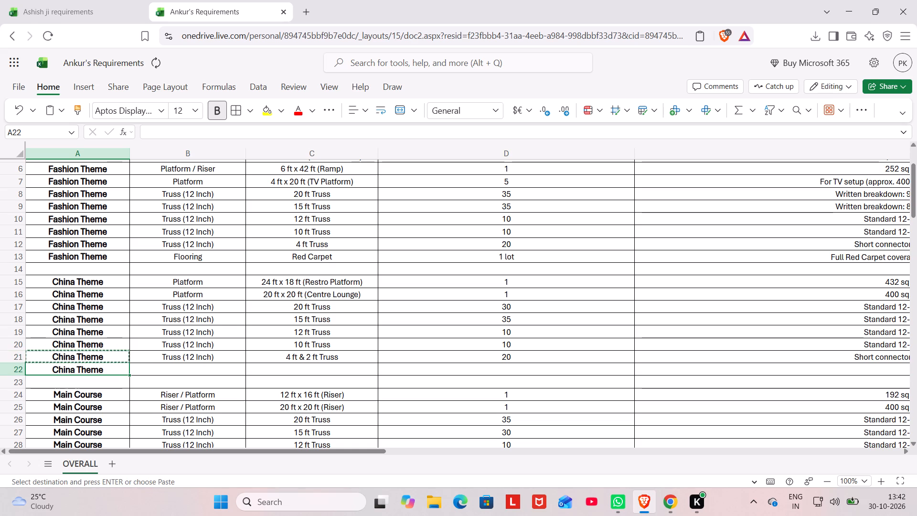
Copy the Flooring, Red Carpet, 1 lot and coverage note cells from Fashion Theme row 13 into China Theme row 22, starting at B22.
click(185, 258)
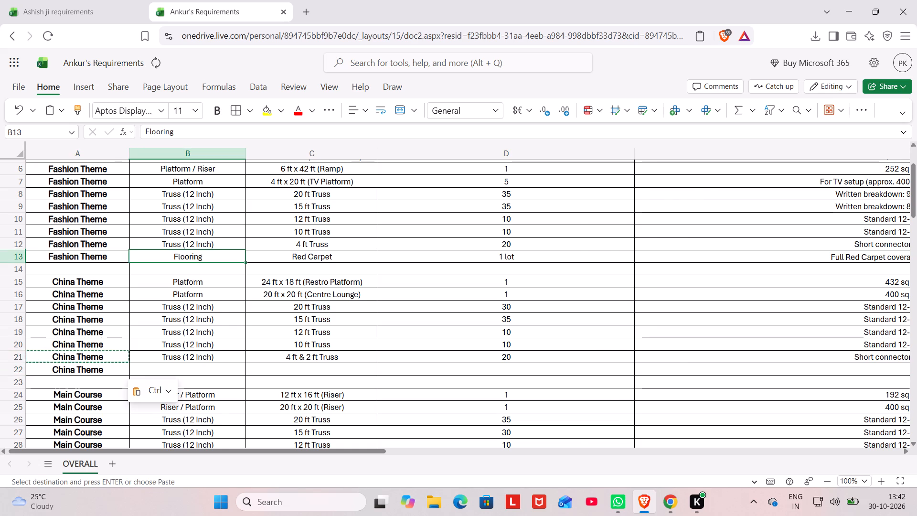
key(ctrl+shift+Right)
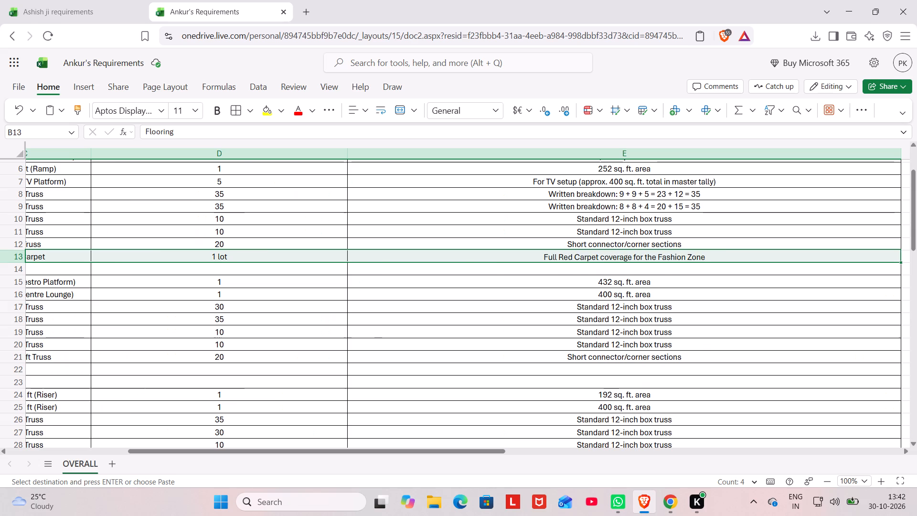
key(ctrl+c)
scroll(185, 258, right, 4)
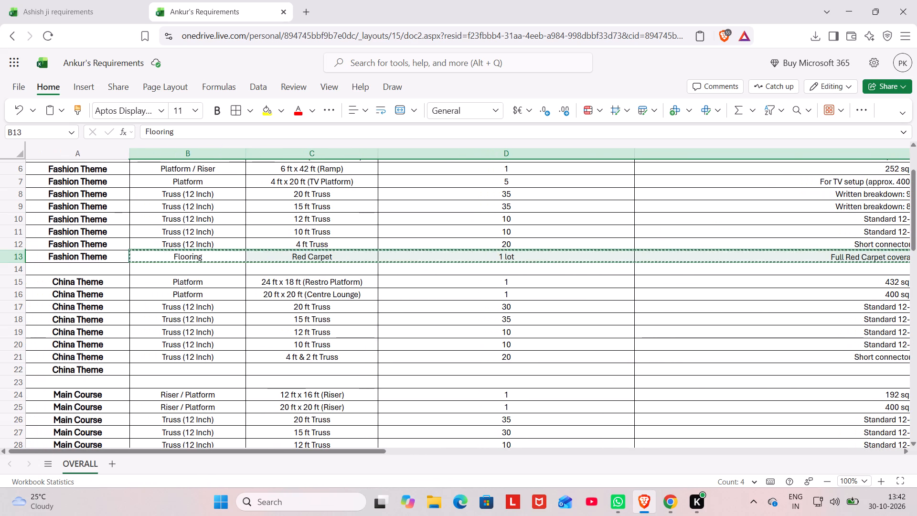
click(192, 367)
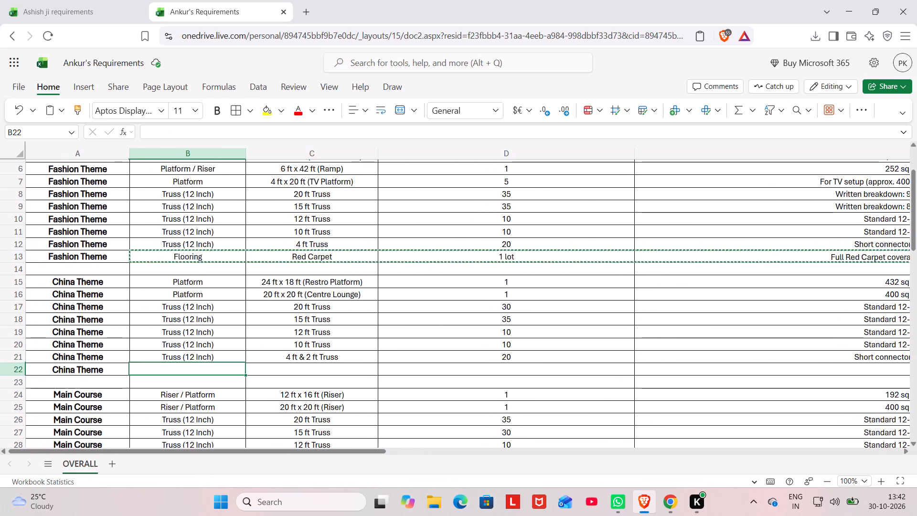
key(ctrl+v)
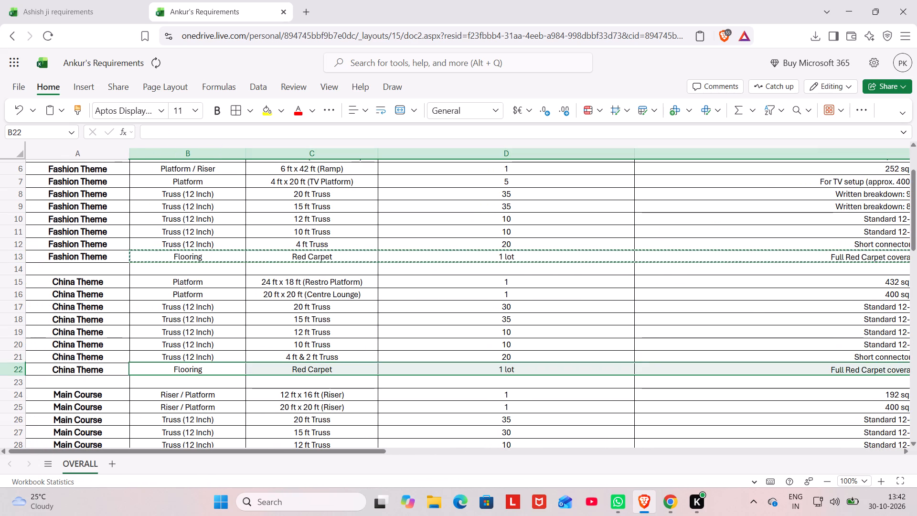
Clear the "china riser red carpet" note from B78 below the table.
scroll(270, 360, down, 10)
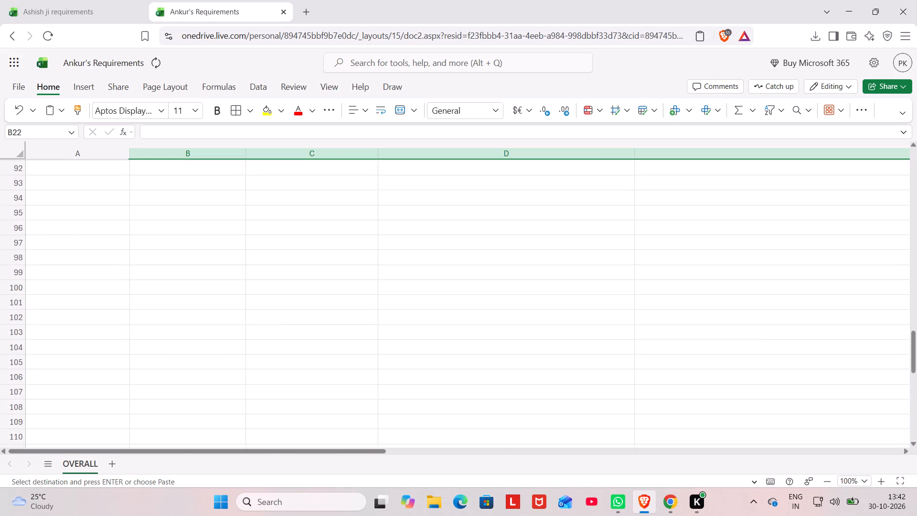
scroll(270, 360, up, 5)
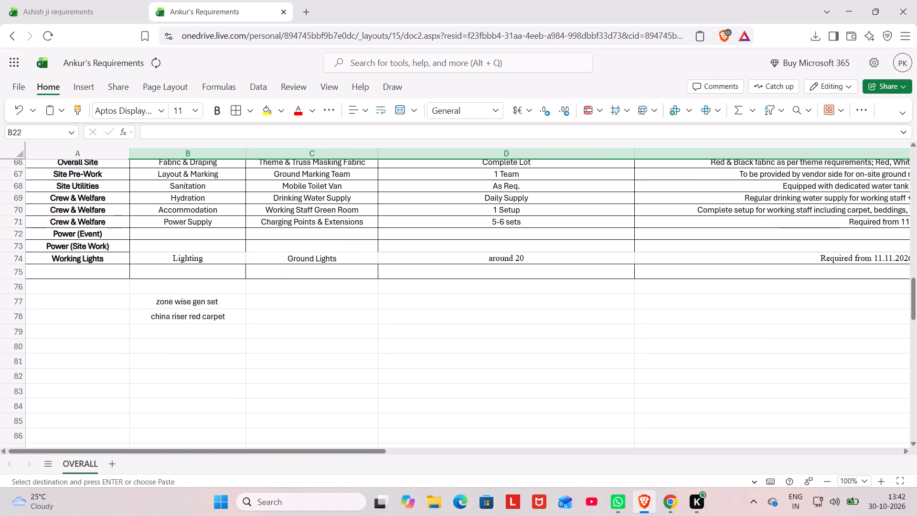
click(216, 317)
key(BackSpace)
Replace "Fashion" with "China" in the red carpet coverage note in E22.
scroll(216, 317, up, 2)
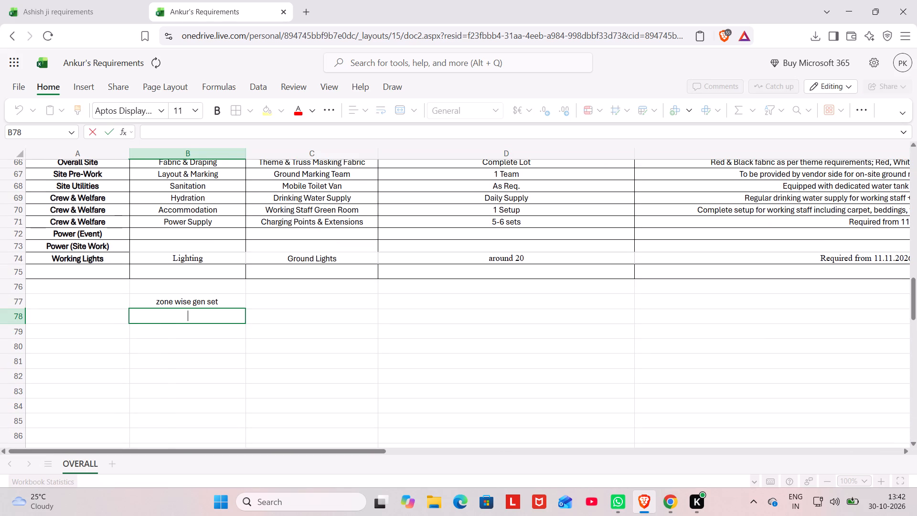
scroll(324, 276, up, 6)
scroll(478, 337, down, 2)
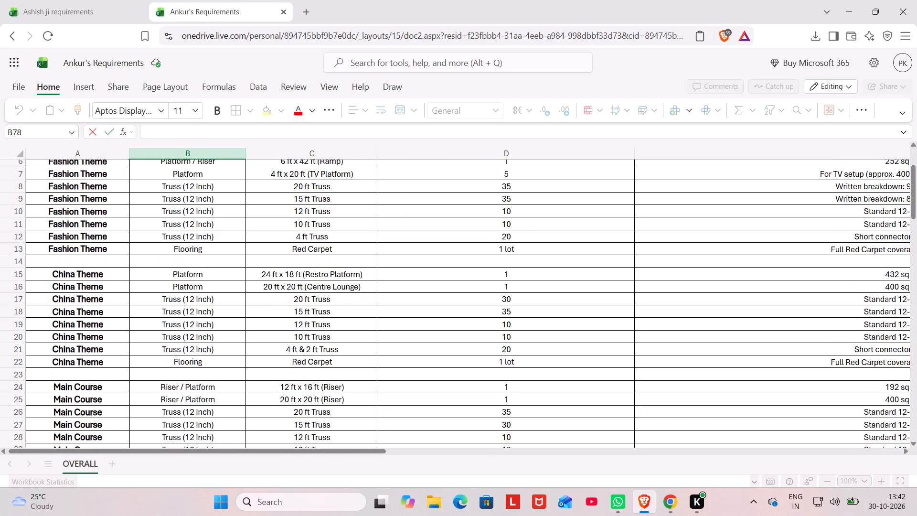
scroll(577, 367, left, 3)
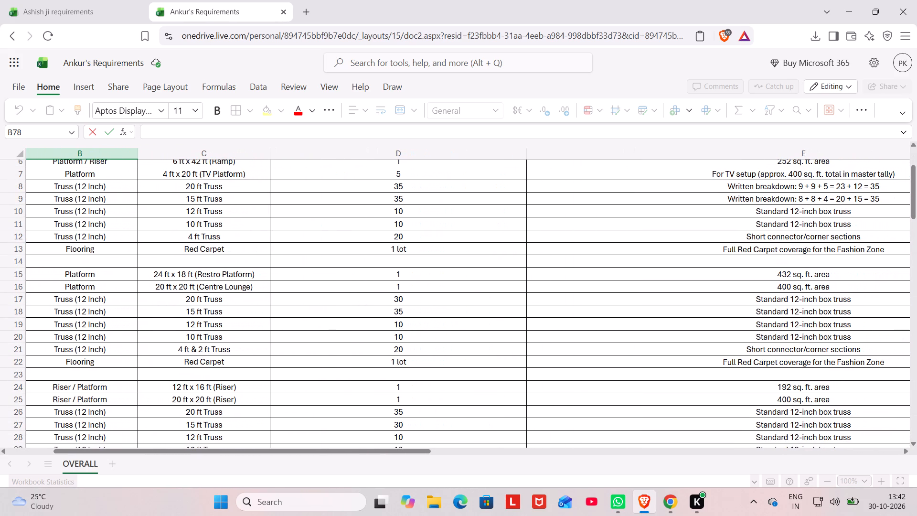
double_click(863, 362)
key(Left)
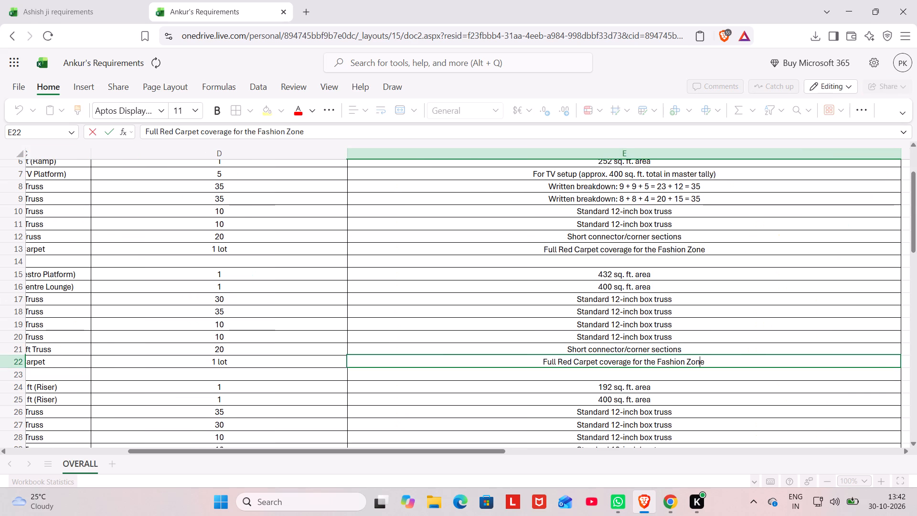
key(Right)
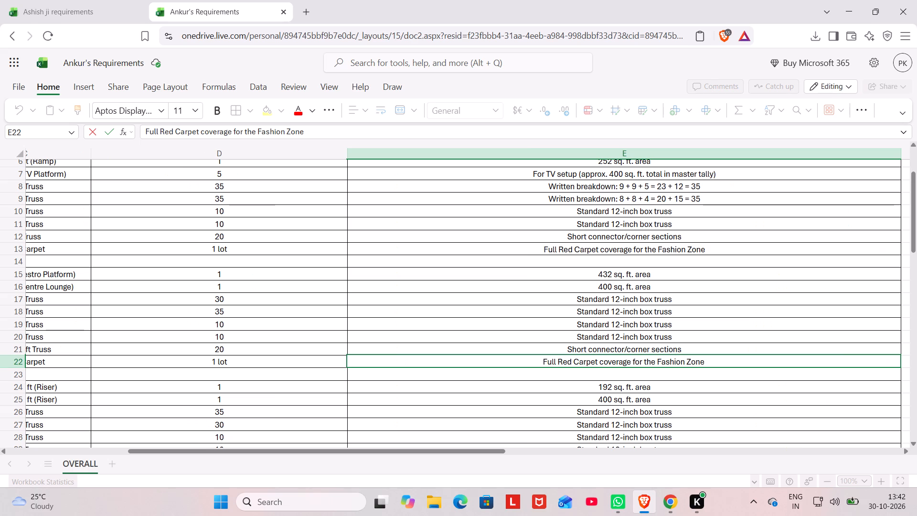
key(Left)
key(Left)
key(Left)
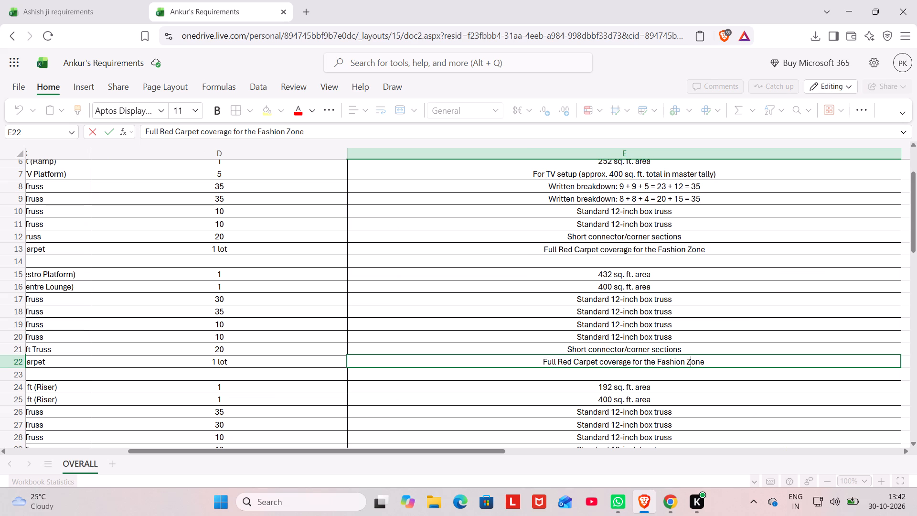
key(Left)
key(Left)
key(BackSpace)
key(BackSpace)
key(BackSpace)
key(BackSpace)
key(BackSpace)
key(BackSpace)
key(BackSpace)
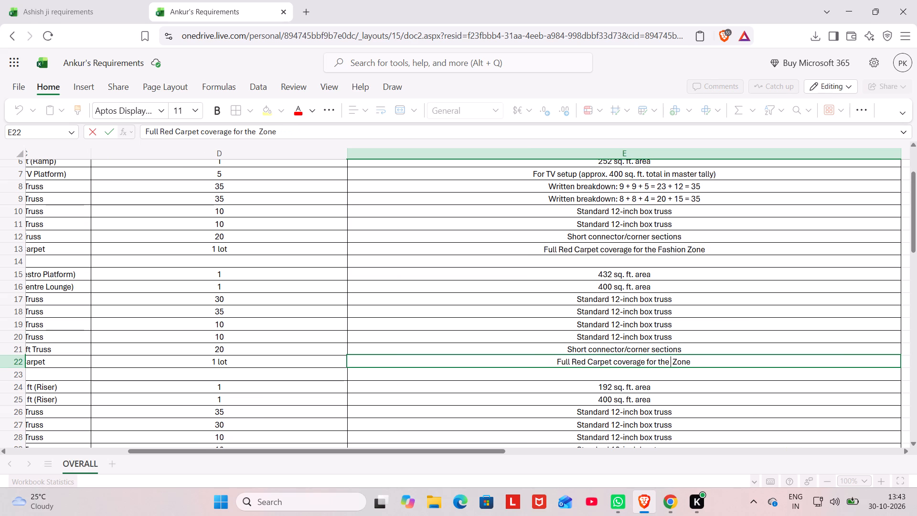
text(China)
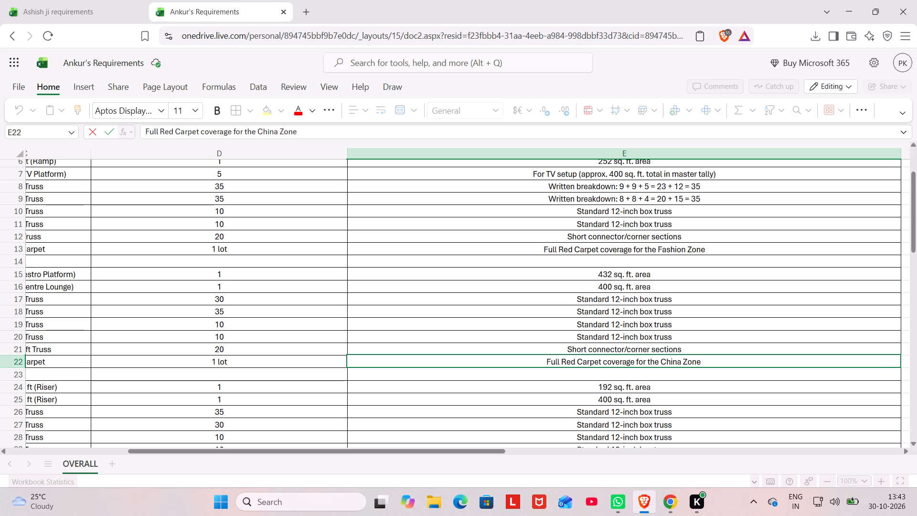
Remove the word "Full" from the start of the red carpet coverage note in E22.
click(563, 362)
key(BackSpace)
key(BackSpace)
key(BackSpace)
key(BackSpace)
key(BackSpace)
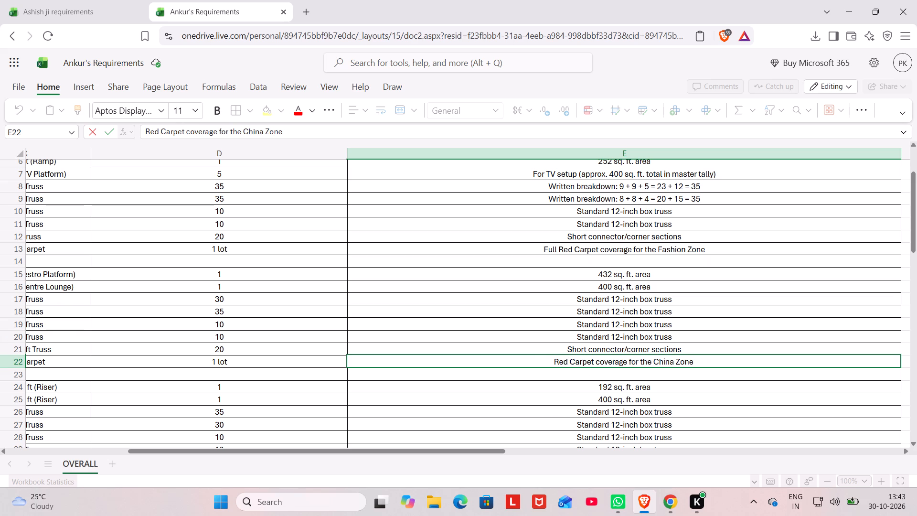
Insert "riser for" into the E22 note so it reads "Red Carpet coverage for riser for the China Zone".
key(Right)
key(Right)
key(Right)
key(Right)
key(Right)
key(Right)
key(Right)
key(Right)
key(Right)
key(Right)
key(Right)
key(Right)
key(Right)
key(Right)
key(Right)
key(Right)
key(Right)
key(Right)
key(Right)
key(Right)
key(Right)
key(Right)
key(Right)
key(space)
text(riser)
key(space)
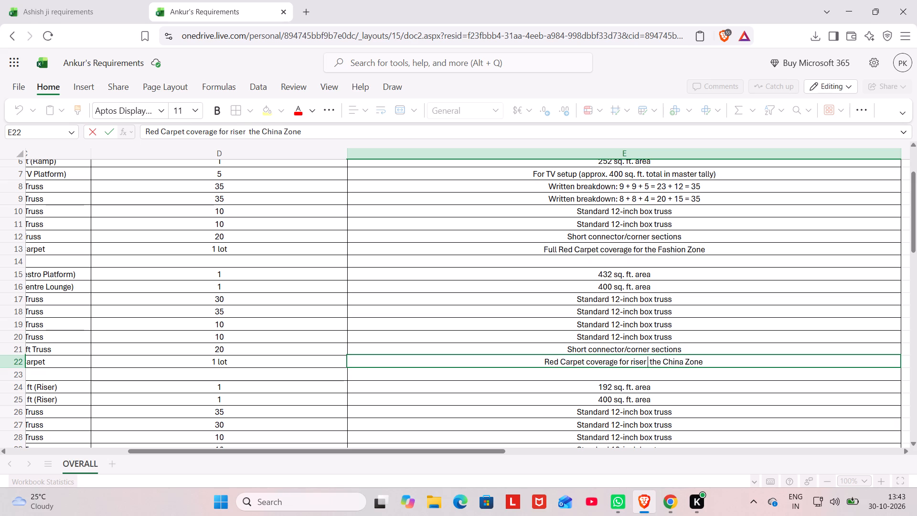
text(of)
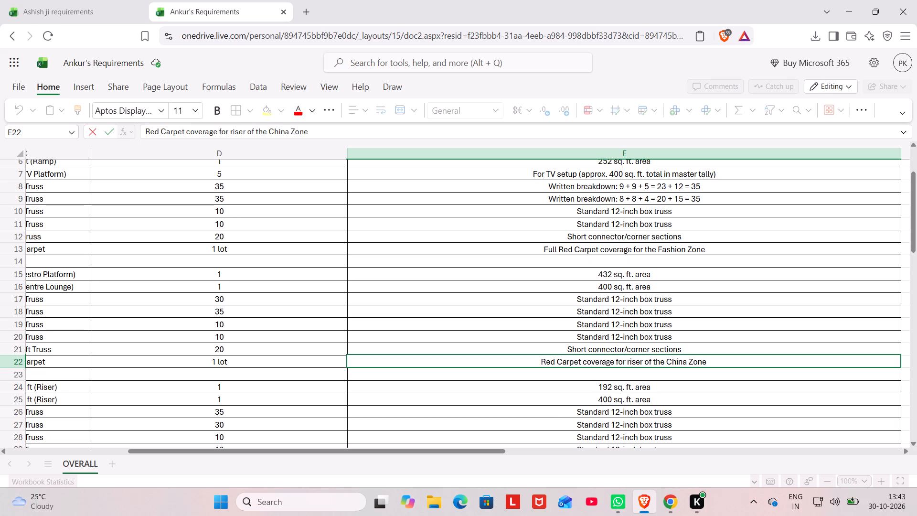
key(BackSpace)
key(BackSpace)
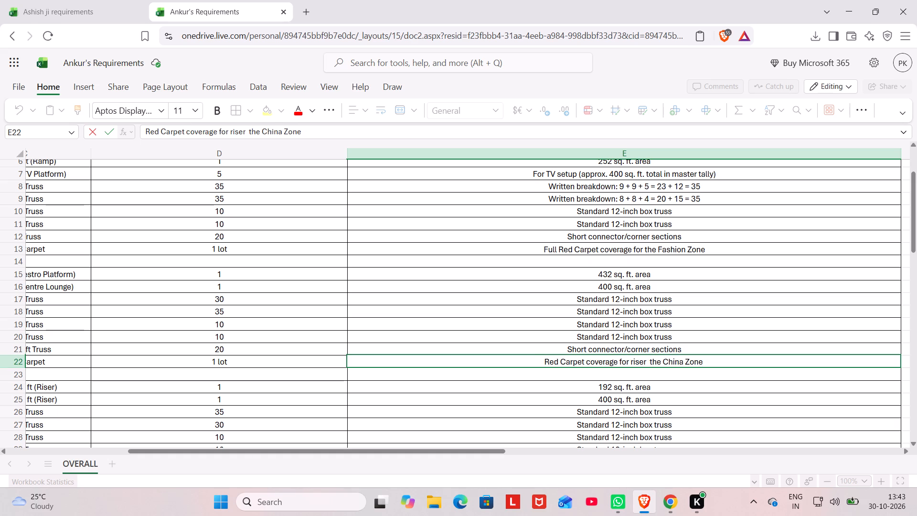
text(for)
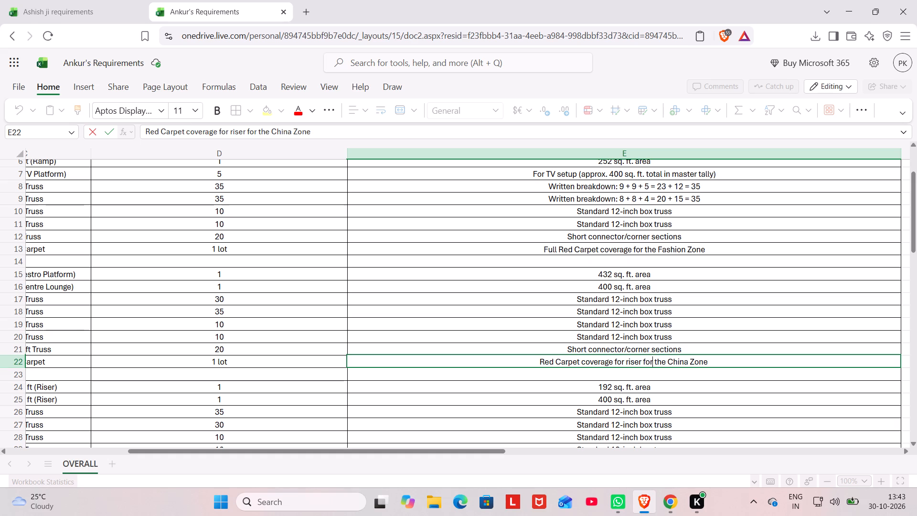
Delete the ending "for the China Zone" from the E22 note, leaving "Red Carpet coverage for riser".
click(718, 365)
key(BackSpace)
key(BackSpace)
key(BackSpace)
key(BackSpace)
key(BackSpace)
key(BackSpace)
key(BackSpace)
key(BackSpace)
key(BackSpace)
key(BackSpace)
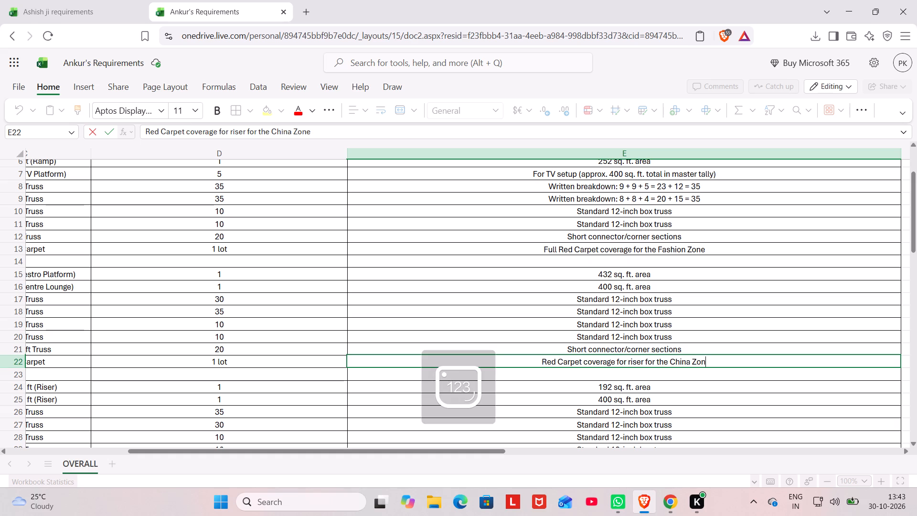
key(BackSpace)
key(BackSpace)
key(BackSpace)
key(BackSpace)
key(BackSpace)
key(BackSpace)
key(BackSpace)
key(BackSpace)
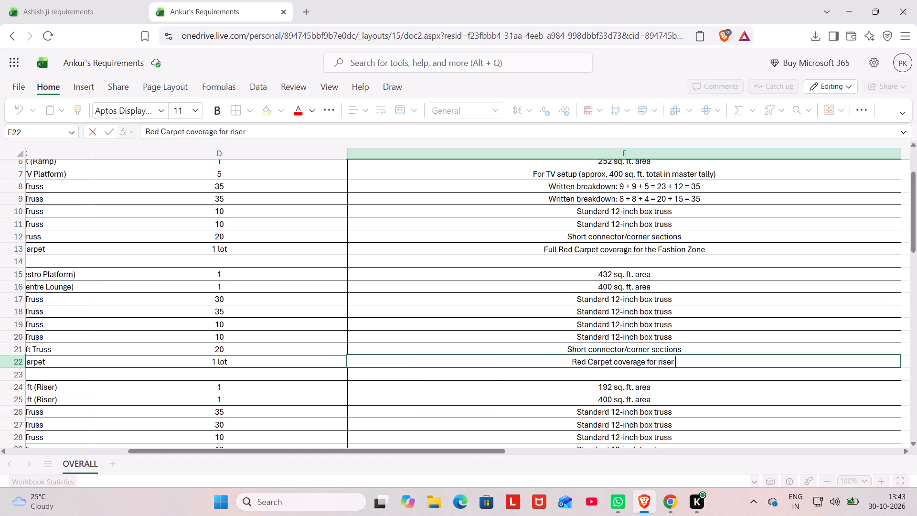
Capitalise the last word of the E22 note as "Riser".
key(Left)
key(Left)
key(Left)
key(Left)
key(Left)
key(BackSpace)
key(shift+r)
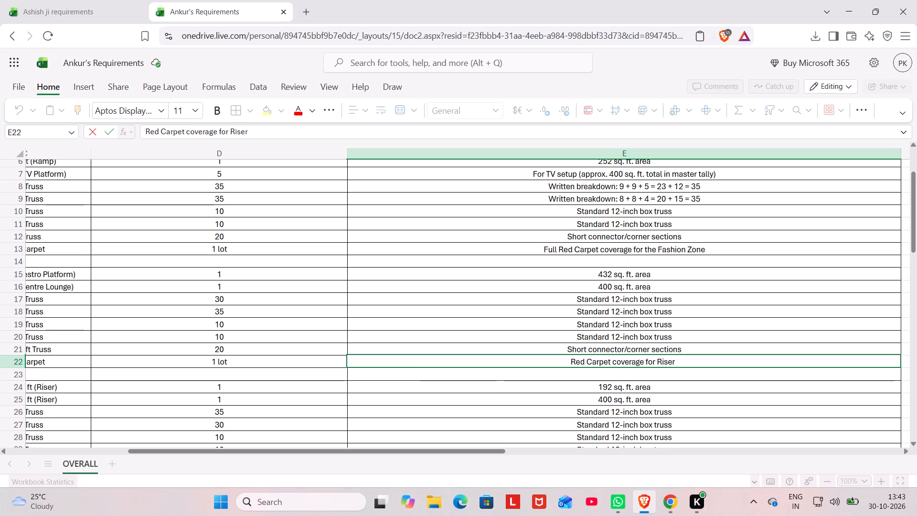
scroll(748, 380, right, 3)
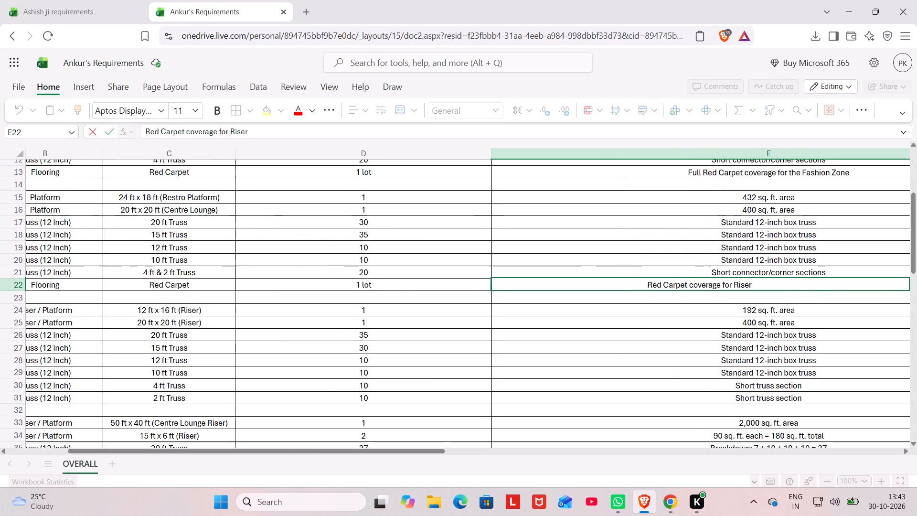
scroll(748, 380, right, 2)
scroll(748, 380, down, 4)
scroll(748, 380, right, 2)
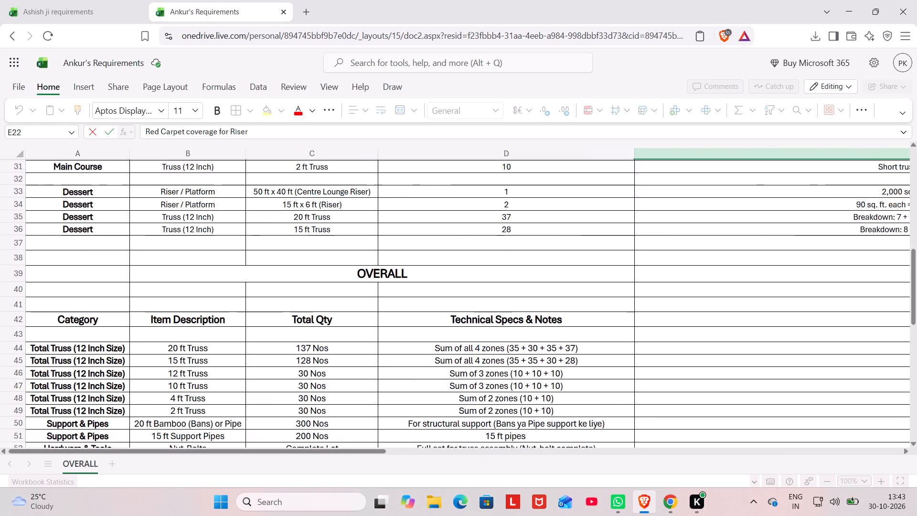
Examine the Power (Event) row in the OTHER section alongside the ZONE WISE and OVERALL tables.
scroll(748, 380, right, 1)
scroll(748, 380, down, 6)
scroll(748, 380, up, 1)
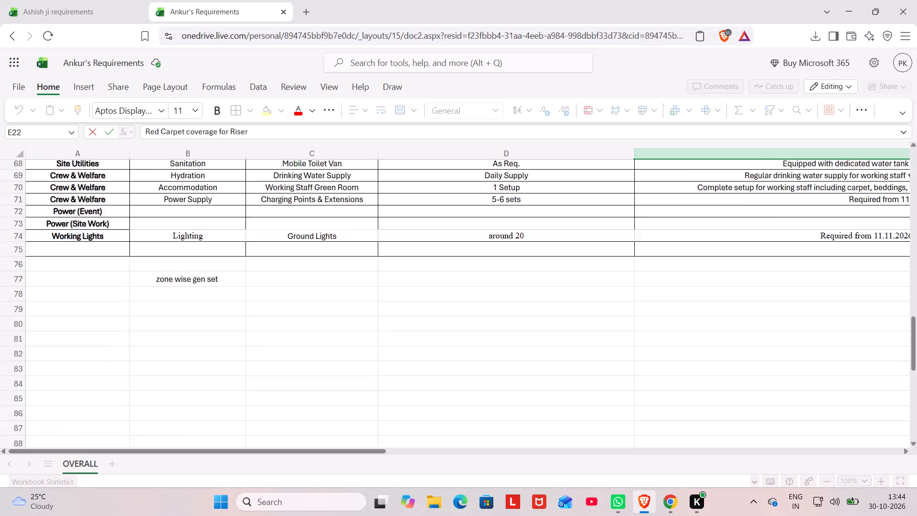
scroll(748, 380, up, 1)
scroll(514, 404, up, 1)
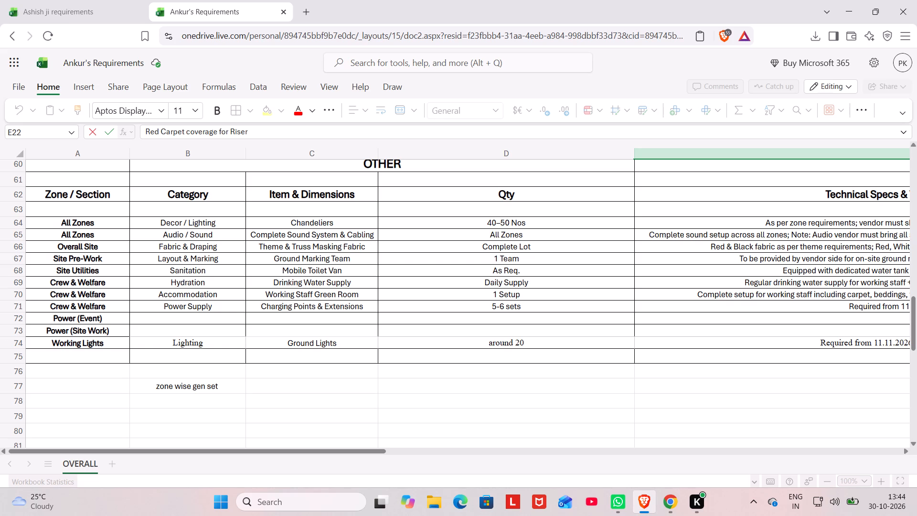
click(77, 322)
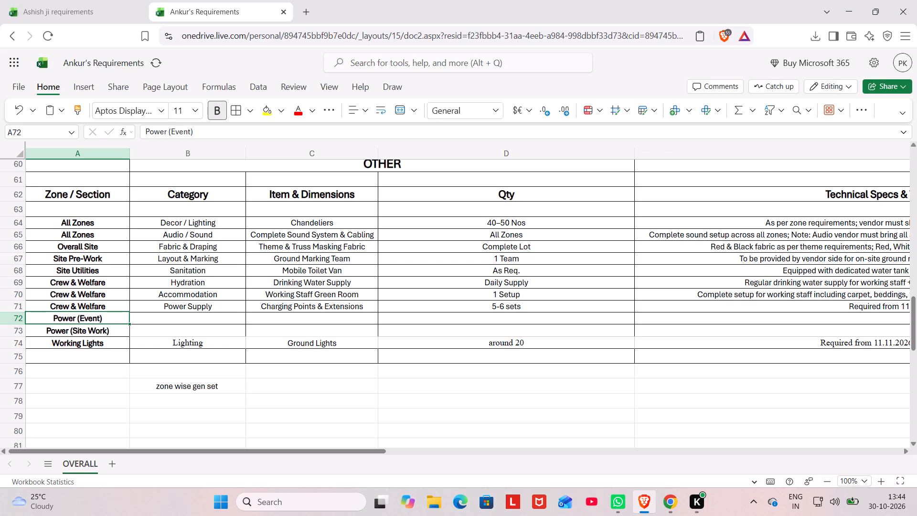
key(ctrl+c)
scroll(179, 269, up, 4)
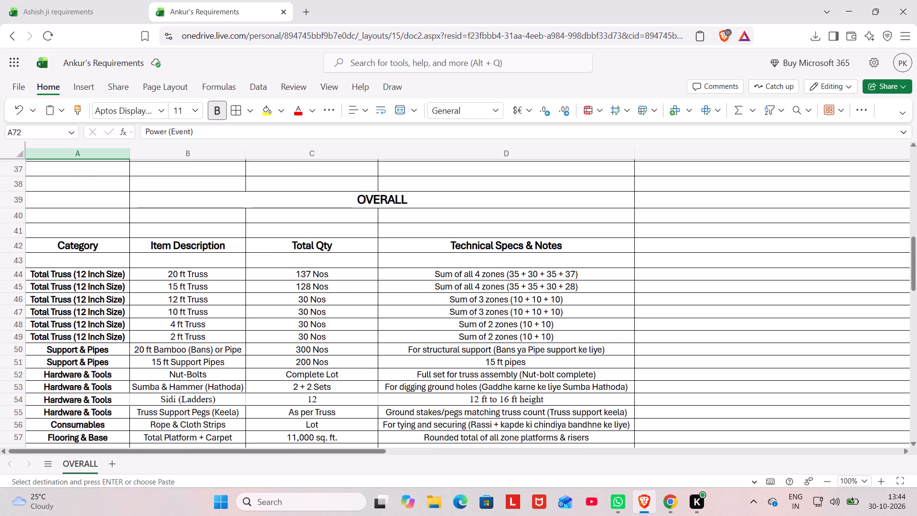
scroll(179, 269, up, 5)
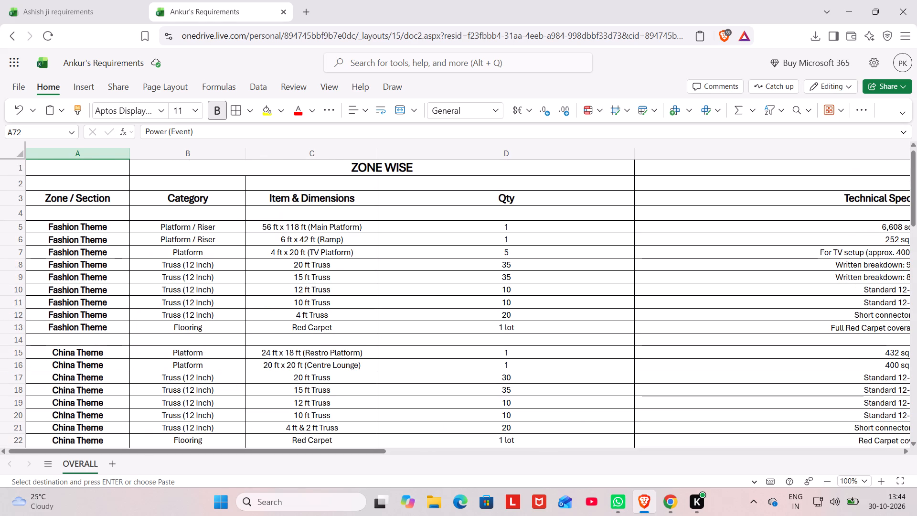
scroll(174, 333, down, 1)
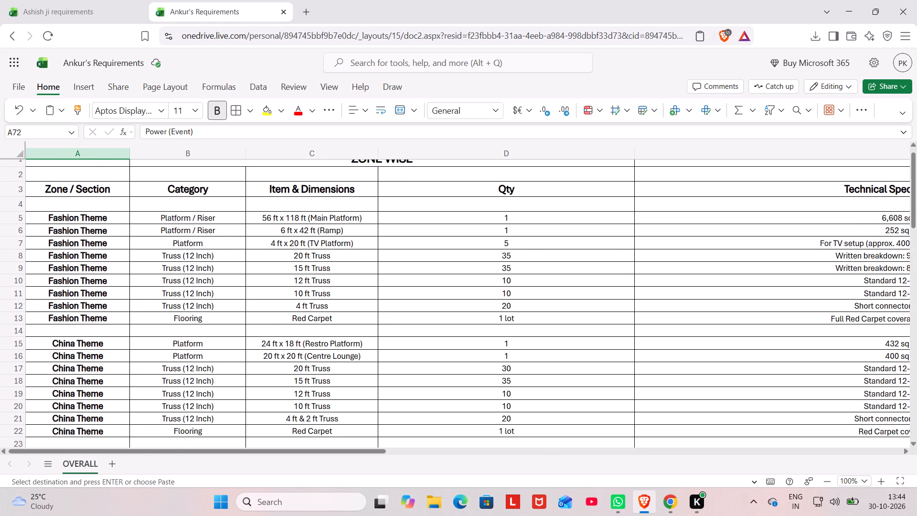
scroll(174, 333, down, 1)
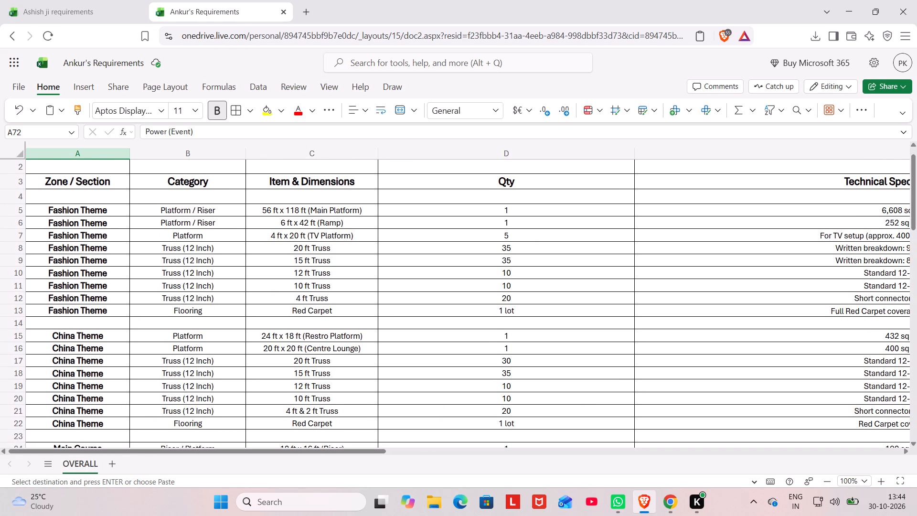
scroll(235, 324, down, 2)
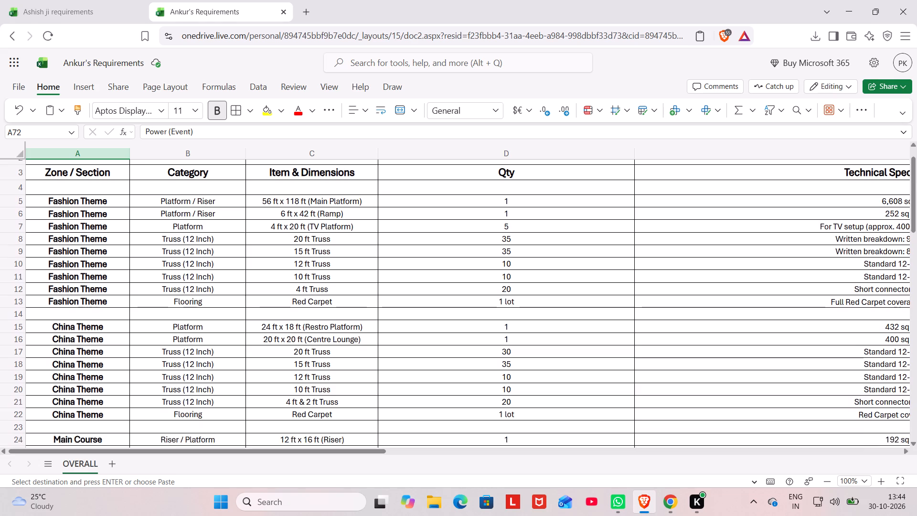
scroll(235, 324, down, 6)
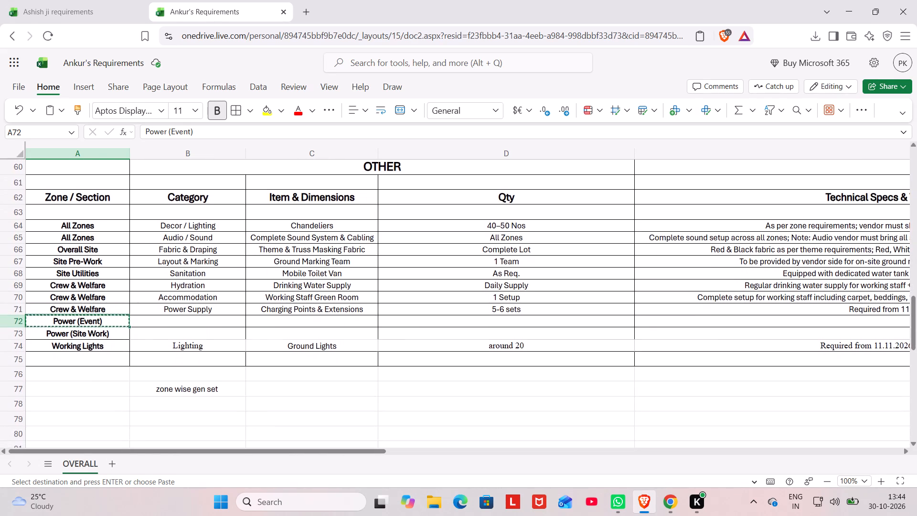
scroll(235, 324, up, 1)
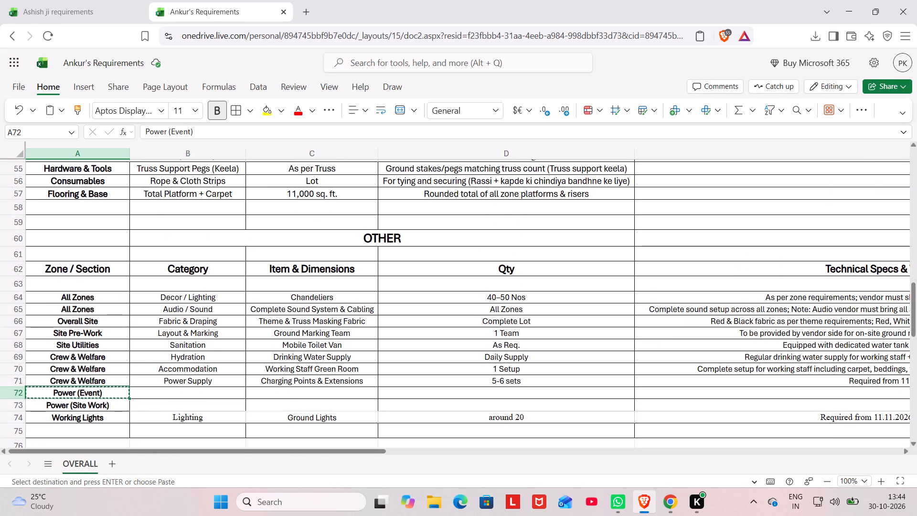
Switch to Ashish ji requirements and review the theme items listed on the Zone Wise sheet.
click(58, 0)
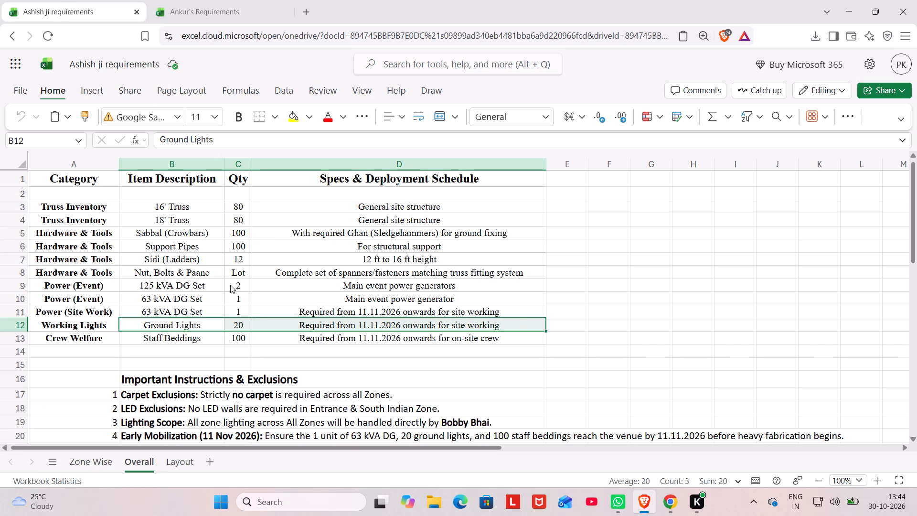
scroll(230, 285, up, 1)
scroll(250, 238, right, 2)
click(100, 469)
click(96, 462)
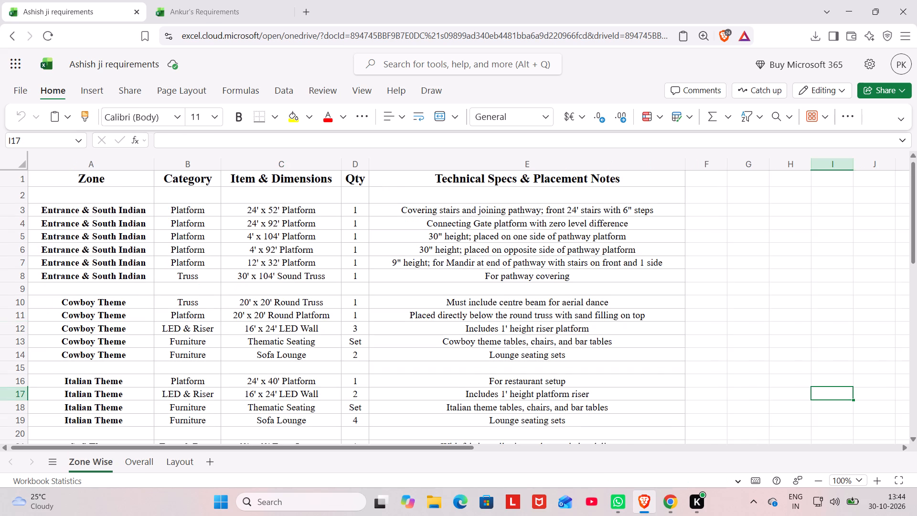
scroll(190, 312, down, 1)
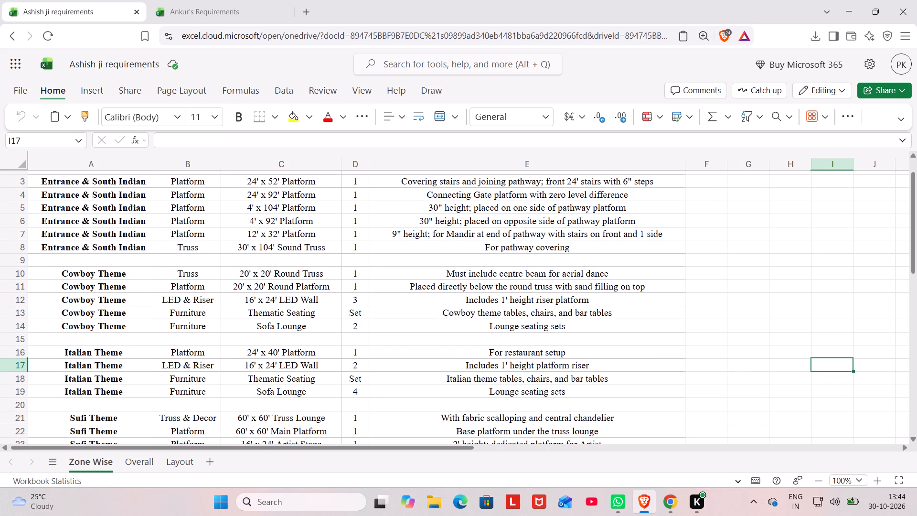
scroll(190, 312, down, 1)
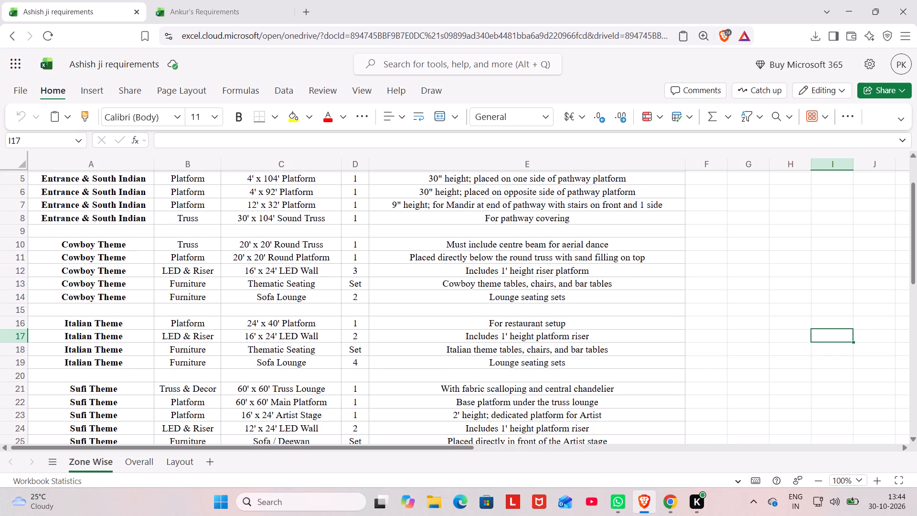
scroll(190, 312, down, 2)
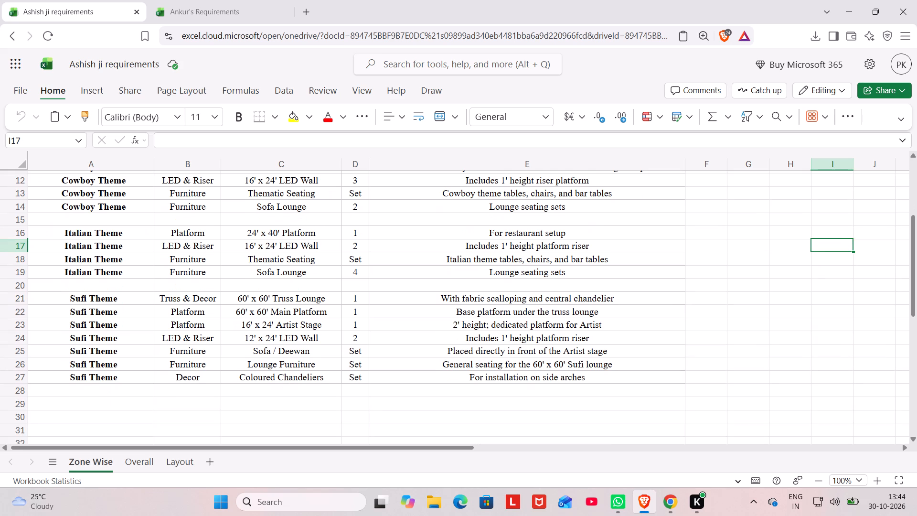
scroll(190, 312, up, 1)
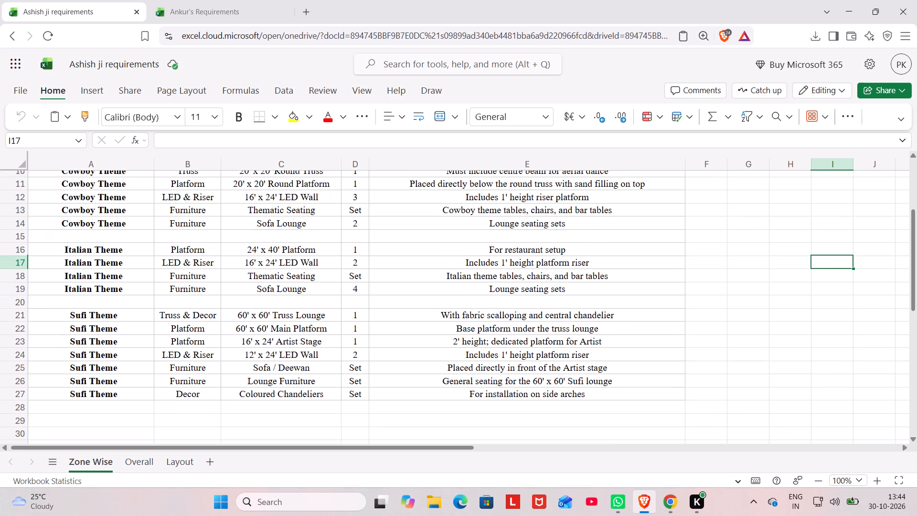
scroll(190, 312, up, 2)
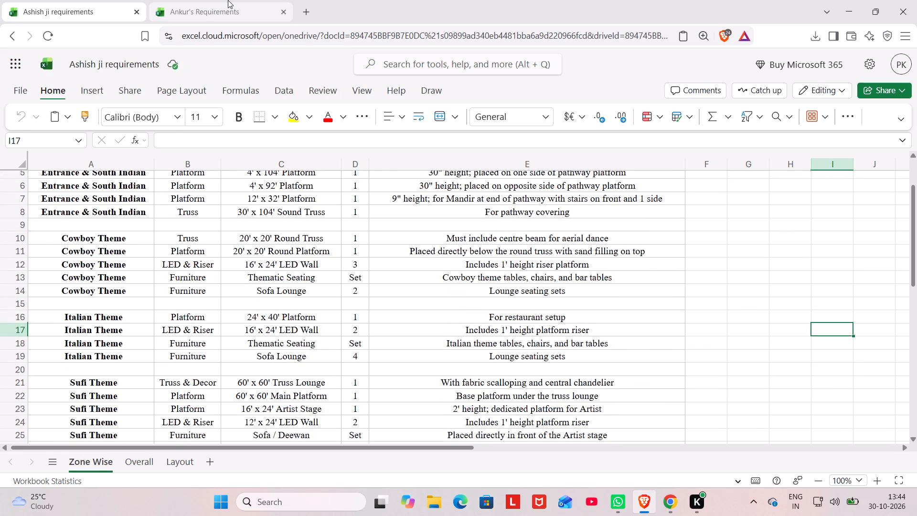
Back in Ankur's Requirements, copy the Fashion Theme label from A13 into the empty cell A14.
click(228, 0)
scroll(138, 254, up, 2)
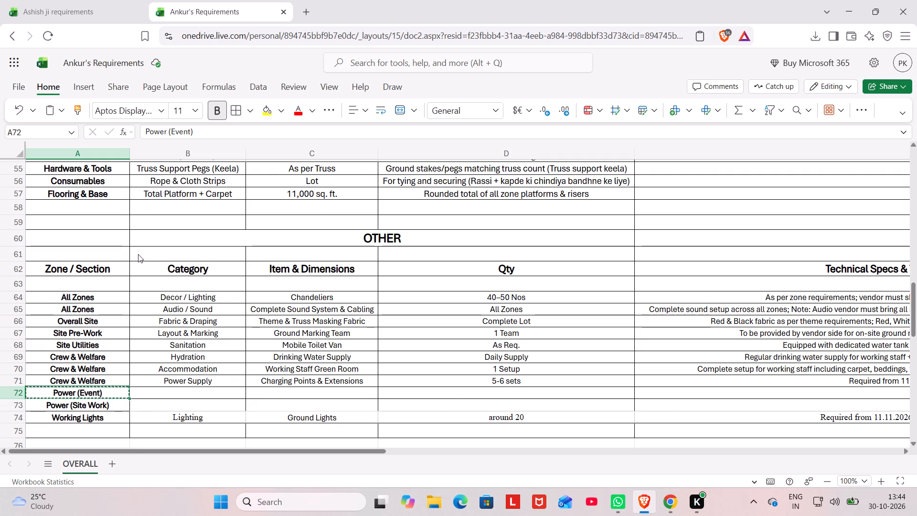
scroll(85, 276, up, 2)
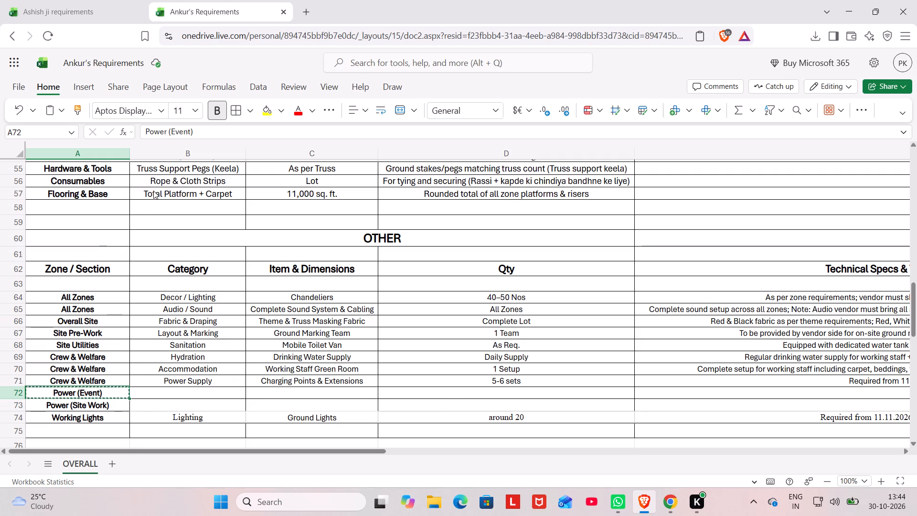
click(153, 191)
scroll(153, 191, up, 7)
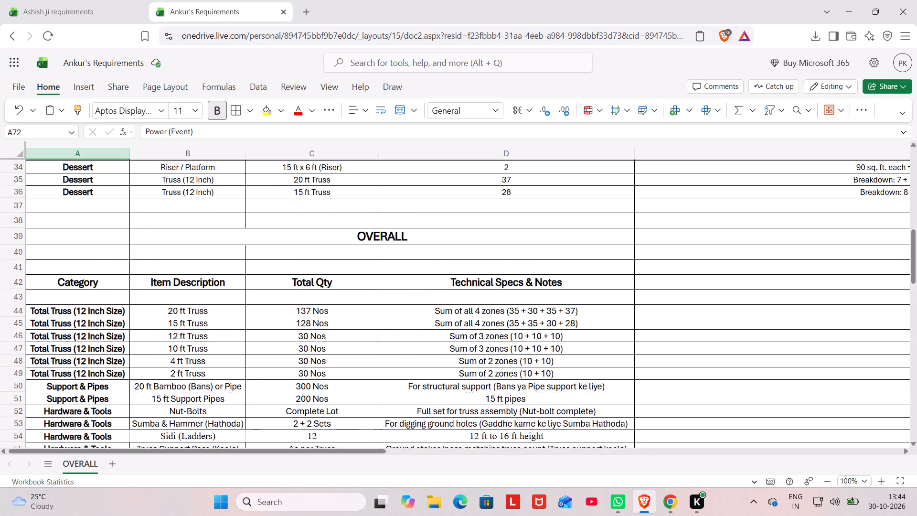
scroll(153, 191, up, 3)
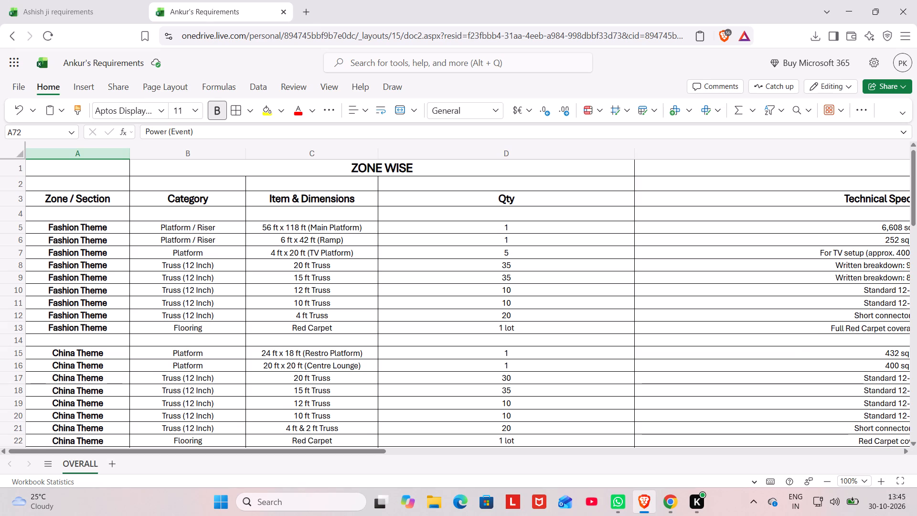
click(59, 330)
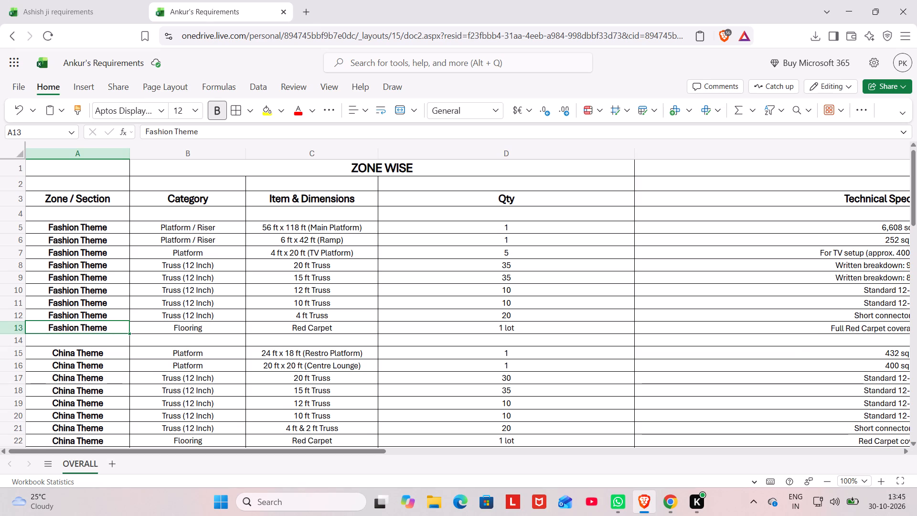
key(ctrl+c)
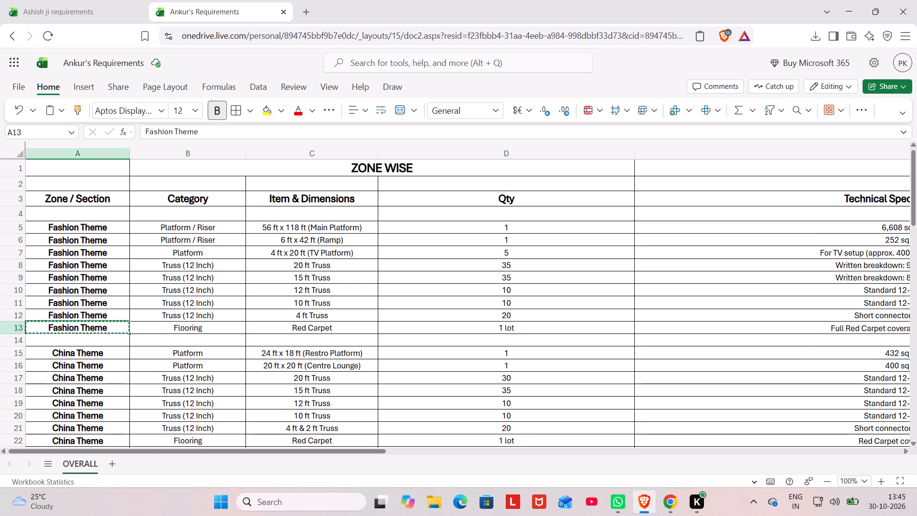
click(65, 343)
key(ctrl+v)
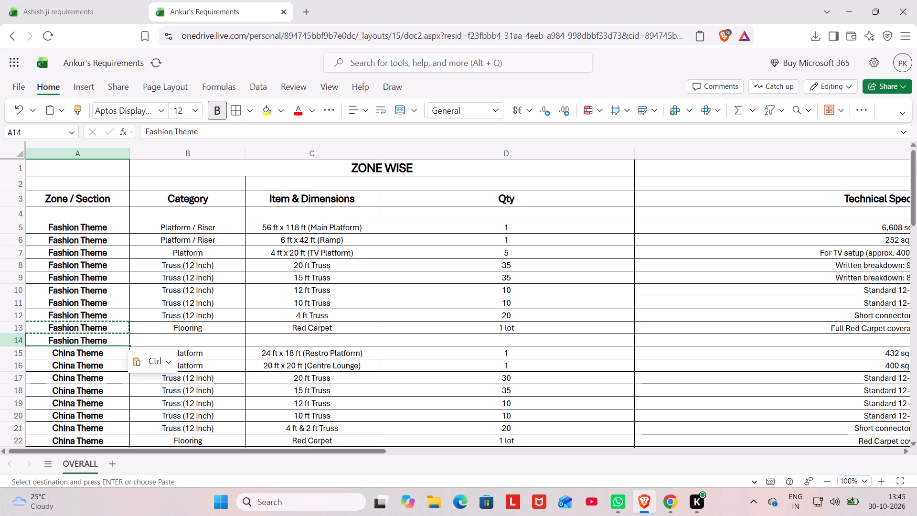
Enter LED as the category in B14 for the added Fashion Theme row, glancing at Ashish ji's Zone Wise sheet for reference.
click(167, 340)
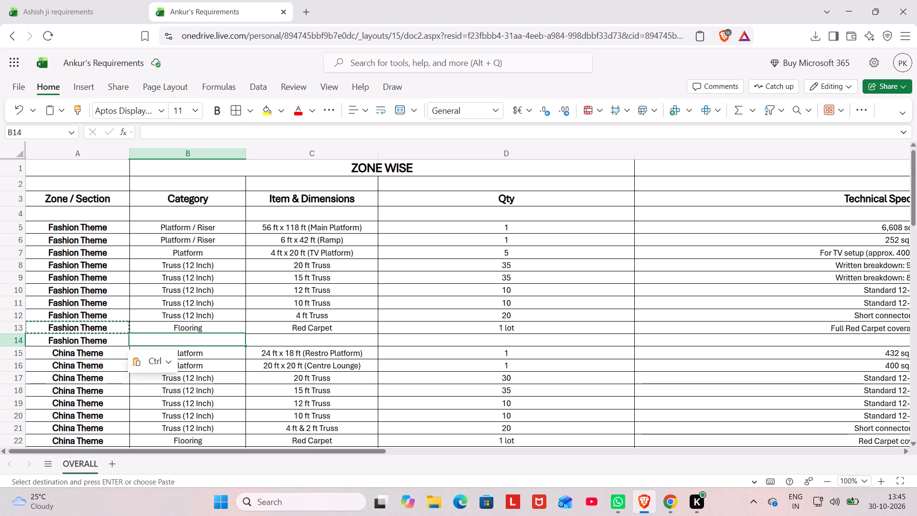
text(LED)
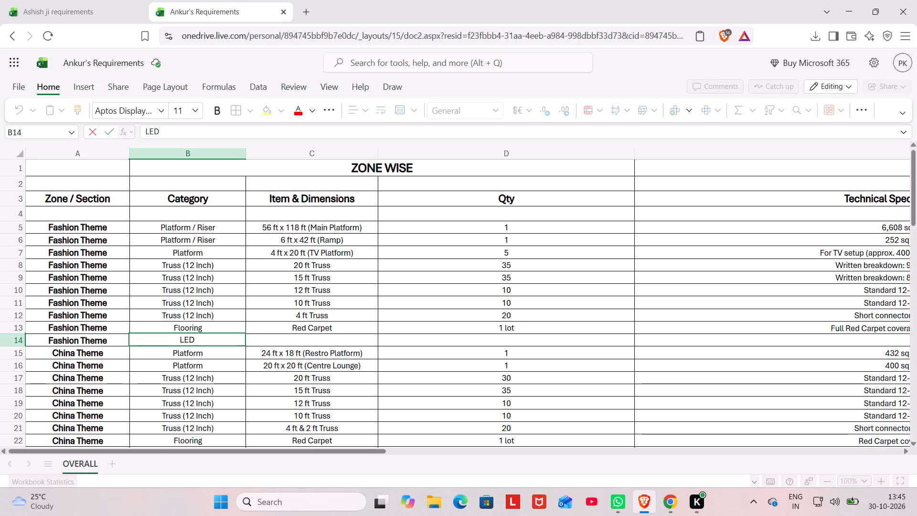
click(93, 0)
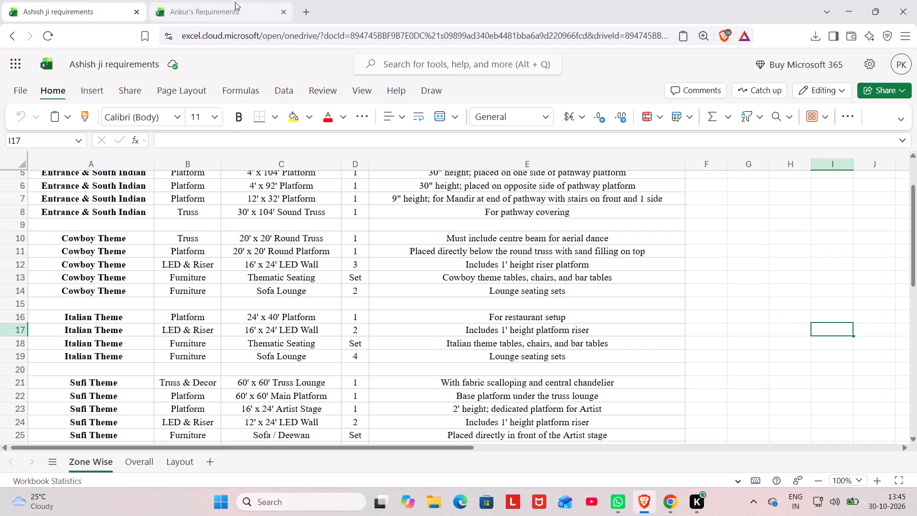
click(235, 2)
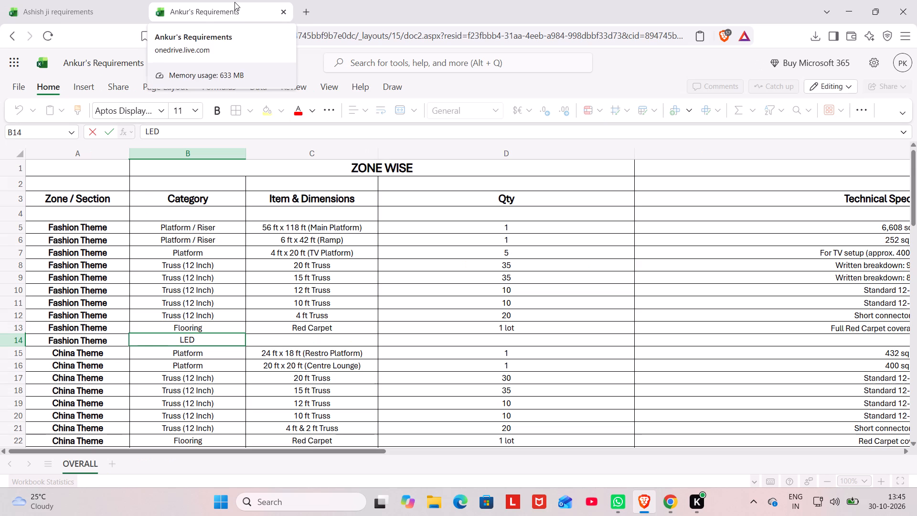
Add an LED row to the China Theme zone by copying the zone label from A22 to A23 and entering LED in B23.
scroll(319, 296, down, 1)
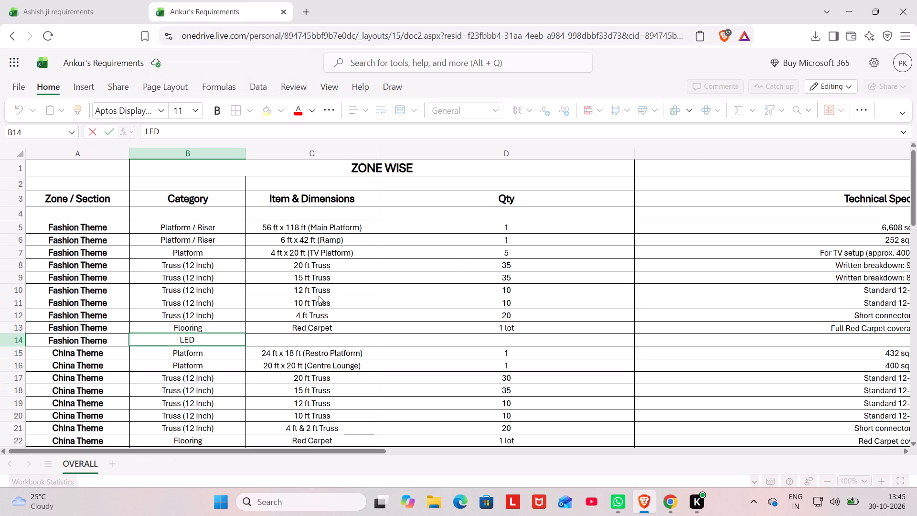
scroll(319, 296, down, 1)
scroll(245, 351, down, 2)
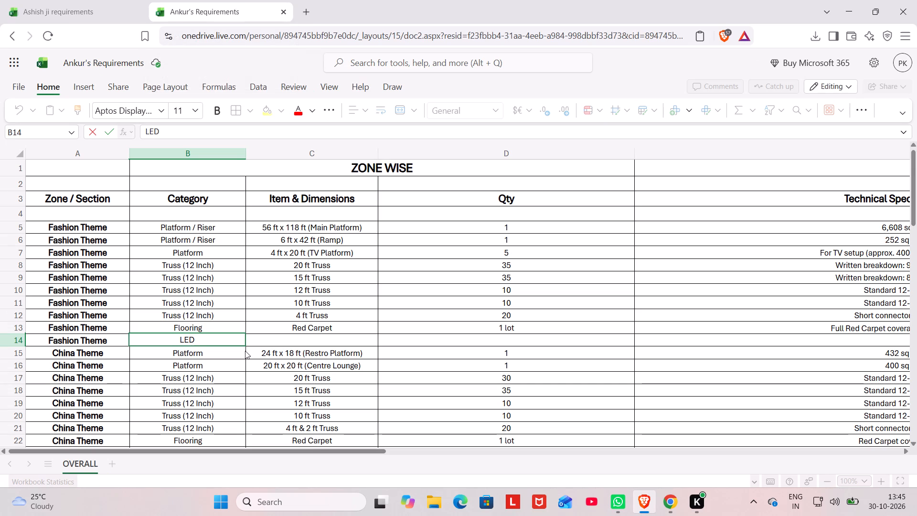
click(245, 351)
scroll(245, 351, down, 3)
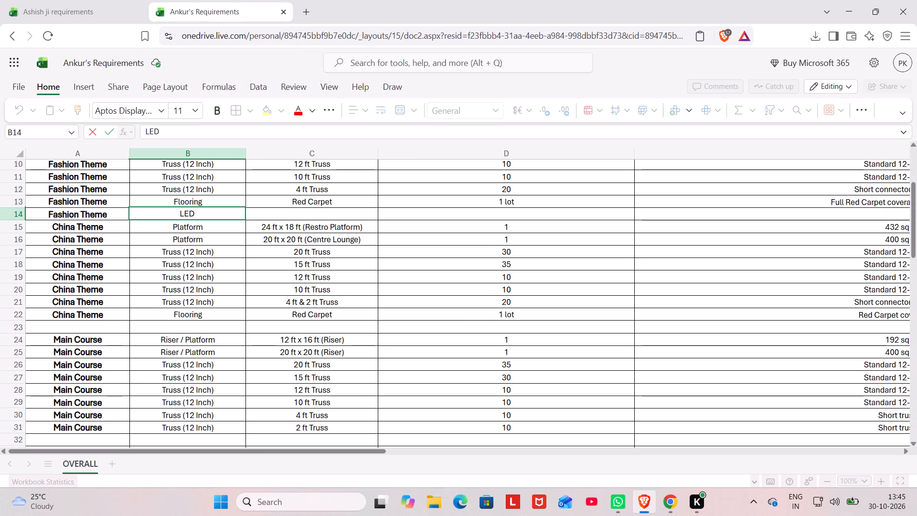
click(102, 320)
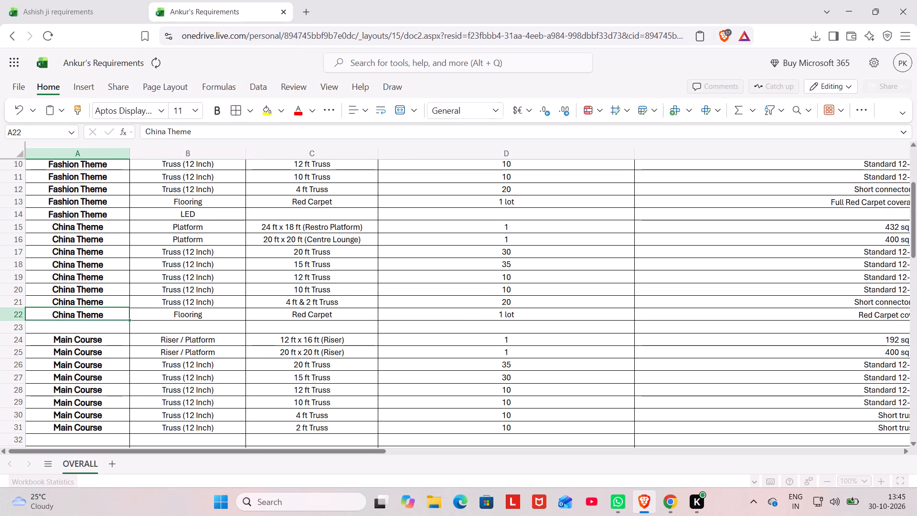
key(ctrl+c)
click(102, 332)
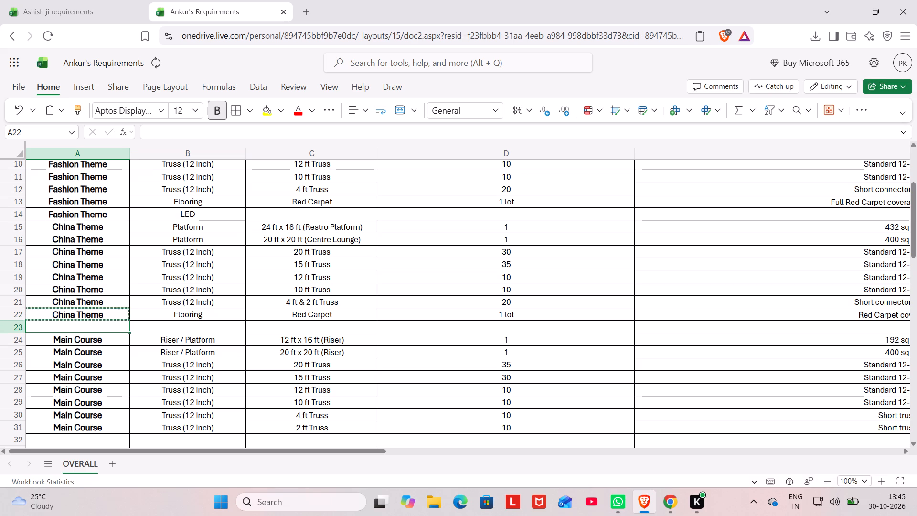
key(ctrl+v)
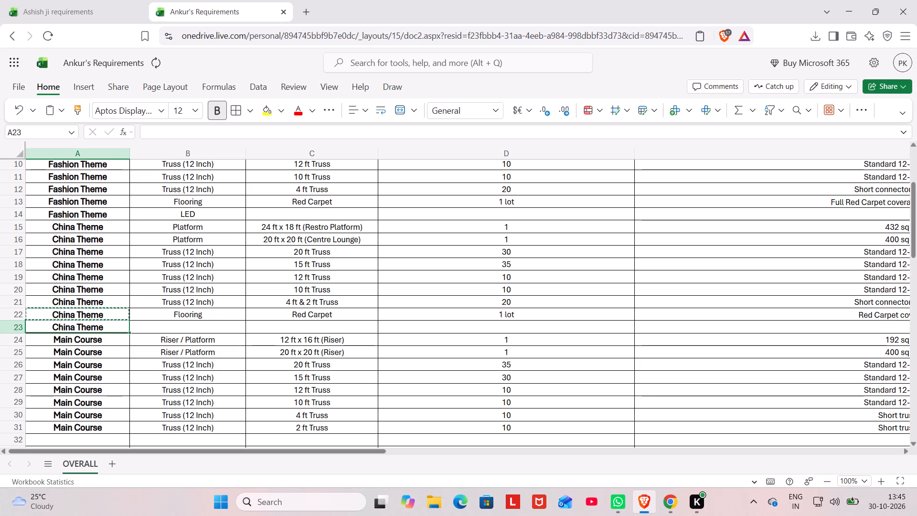
click(186, 324)
text(LED)
Add an LED row to the Main Course zone by copying the zone label from A31 to A32 and entering LED in B32.
scroll(186, 324, down, 1)
scroll(148, 390, down, 1)
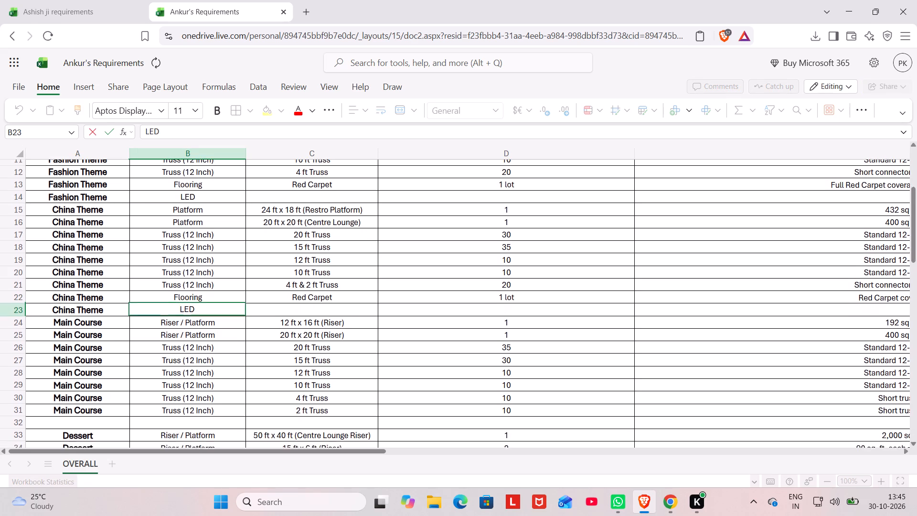
scroll(148, 390, down, 2)
click(107, 377)
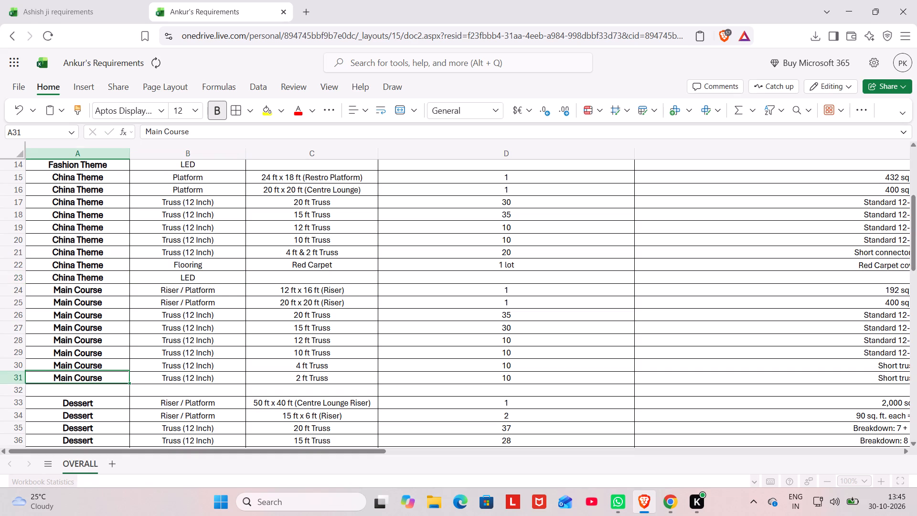
key(ctrl+c)
click(108, 394)
key(ctrl+v)
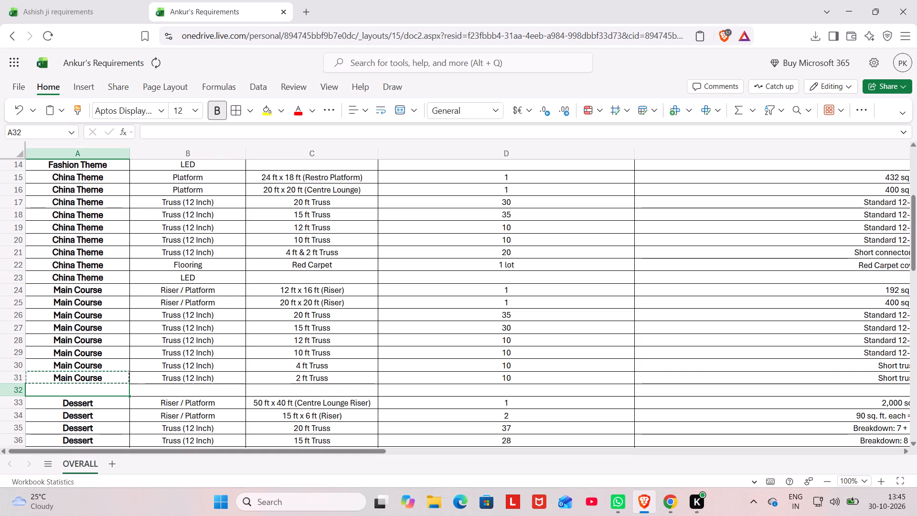
click(117, 395)
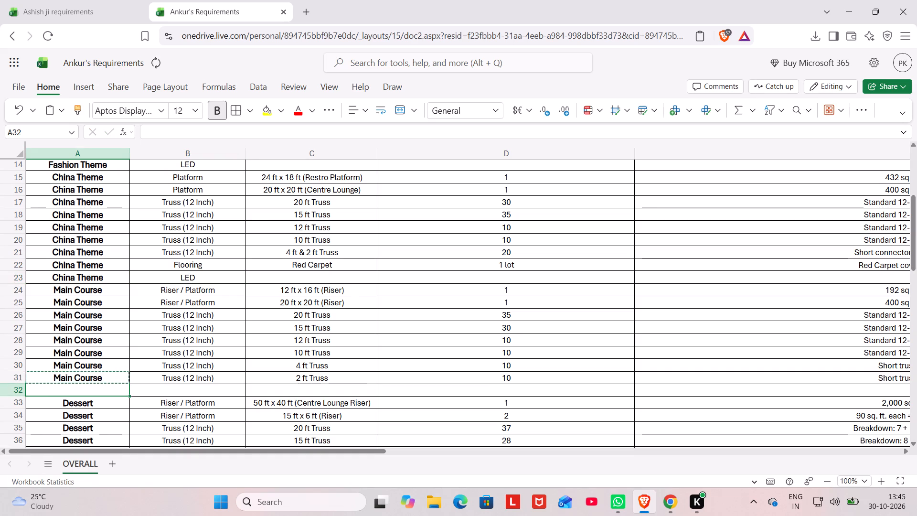
key(ctrl+v)
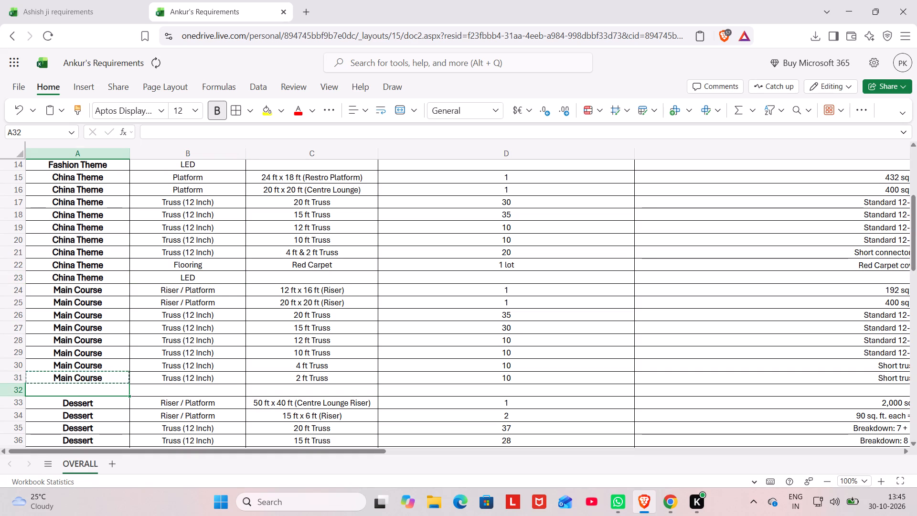
click(119, 392)
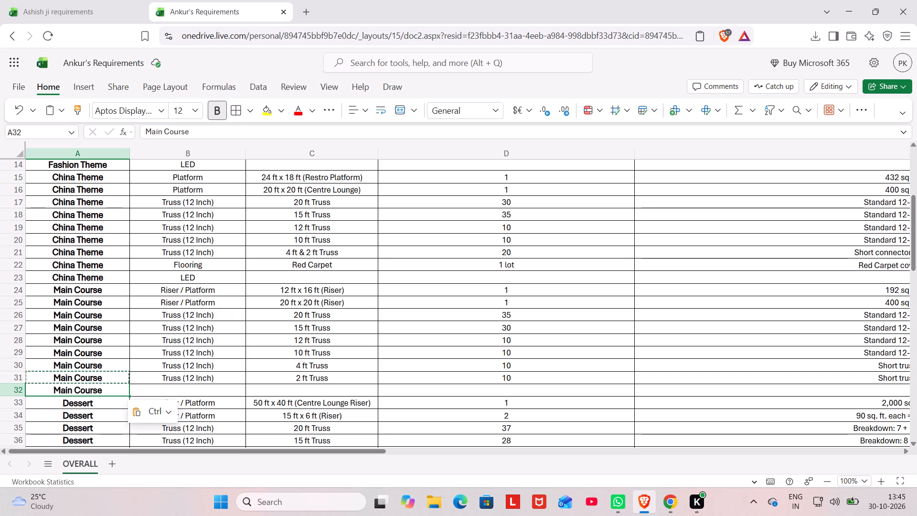
click(181, 392)
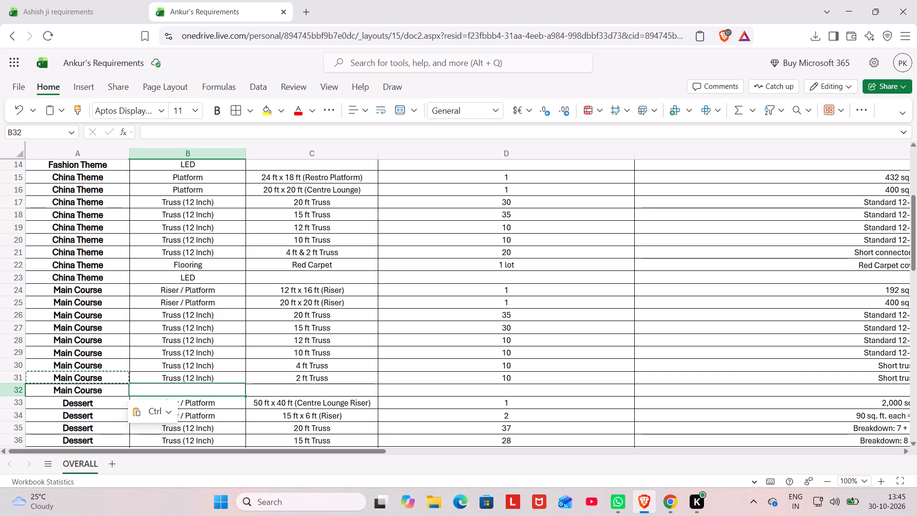
text(LED)
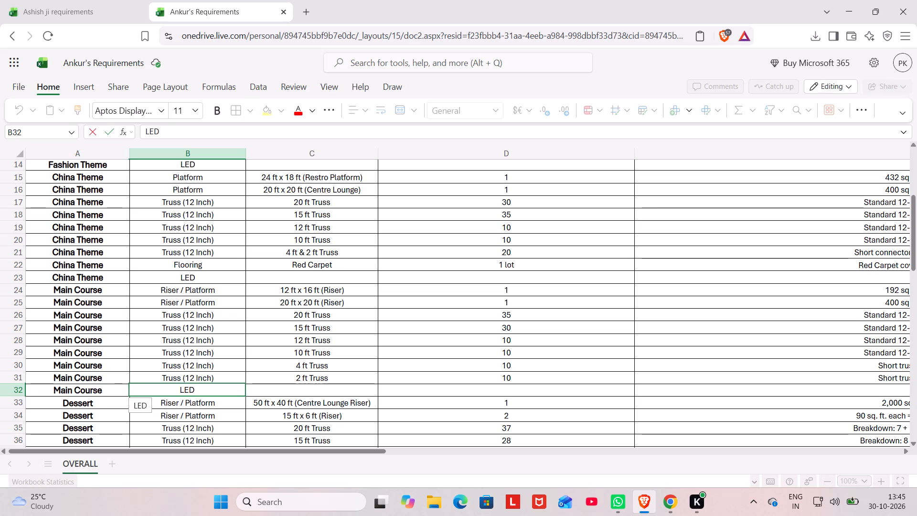
scroll(203, 391, down, 3)
click(320, 371)
Examine the empty row 37 below the Dessert items, along with the OVERALL and OTHER sections.
scroll(320, 371, down, 1)
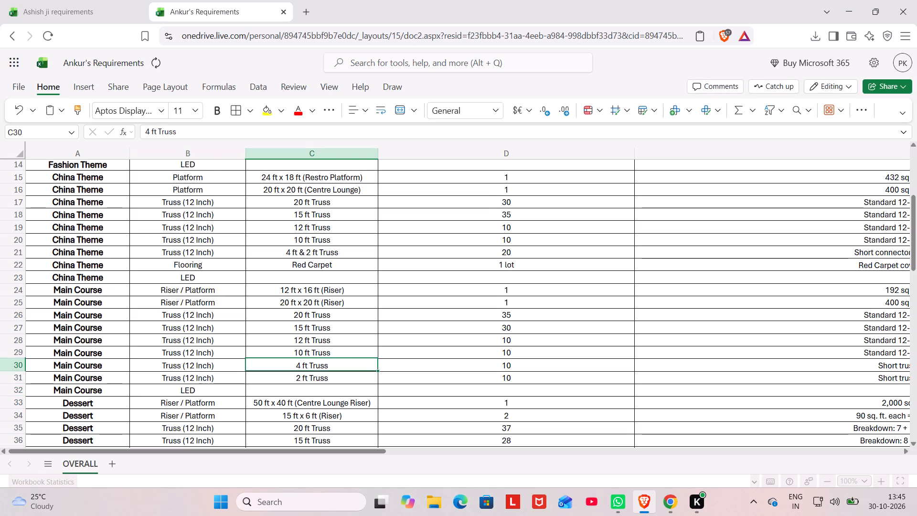
scroll(320, 371, down, 3)
click(77, 243)
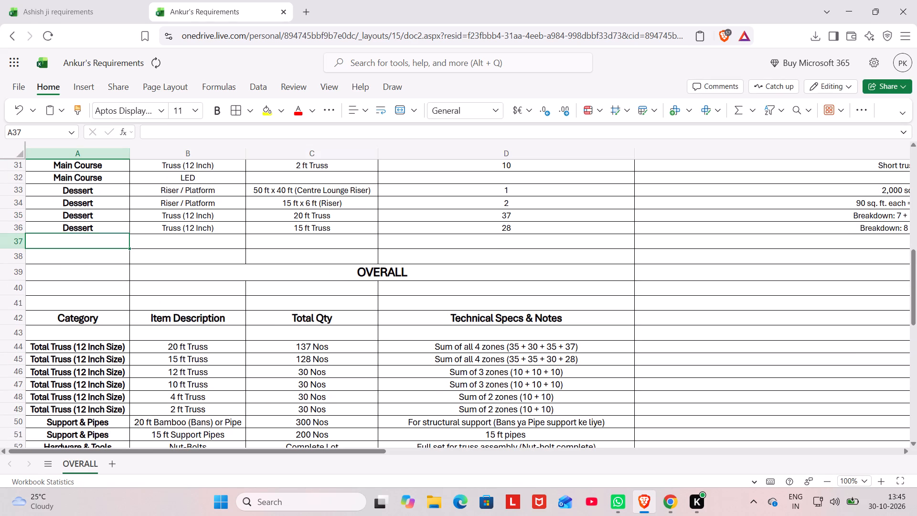
scroll(77, 243, right, 3)
scroll(77, 243, down, 4)
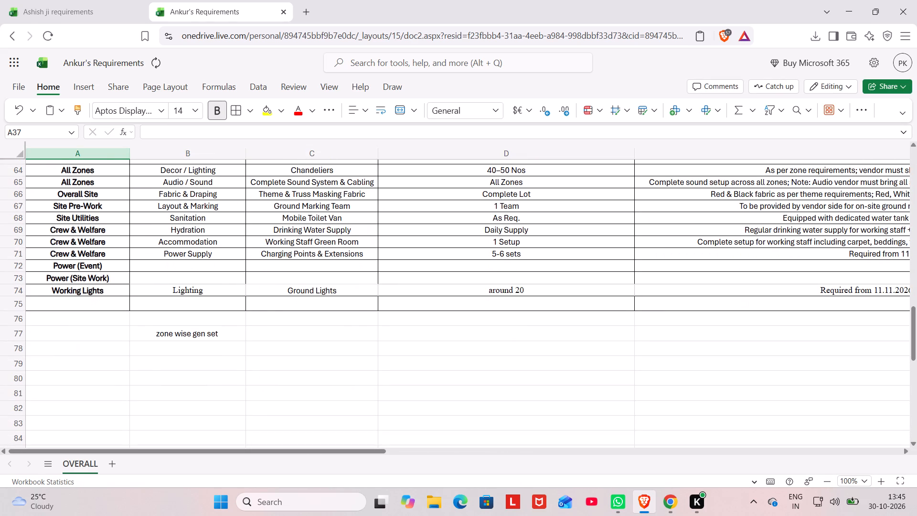
scroll(77, 243, up, 4)
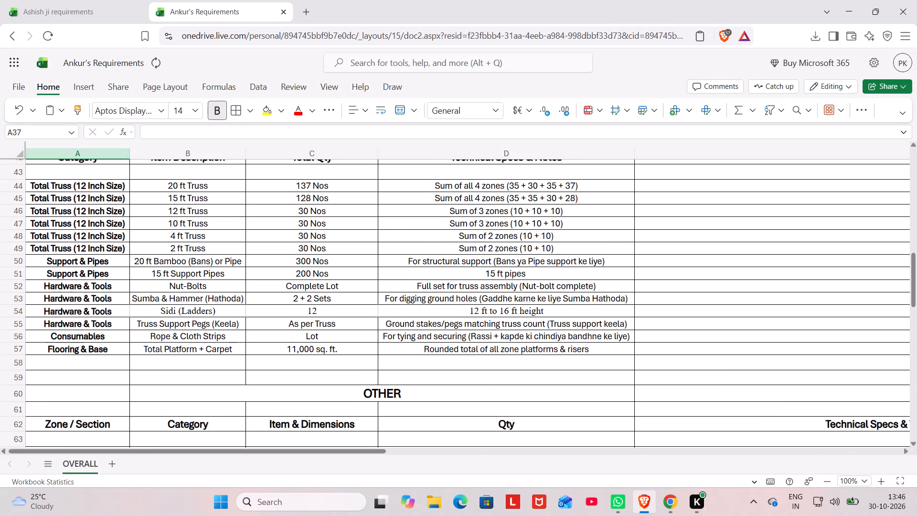
scroll(77, 243, up, 3)
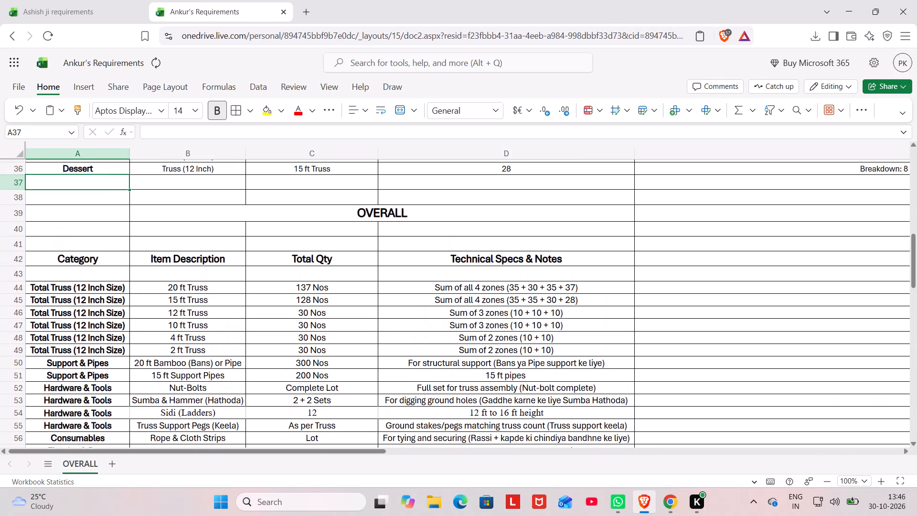
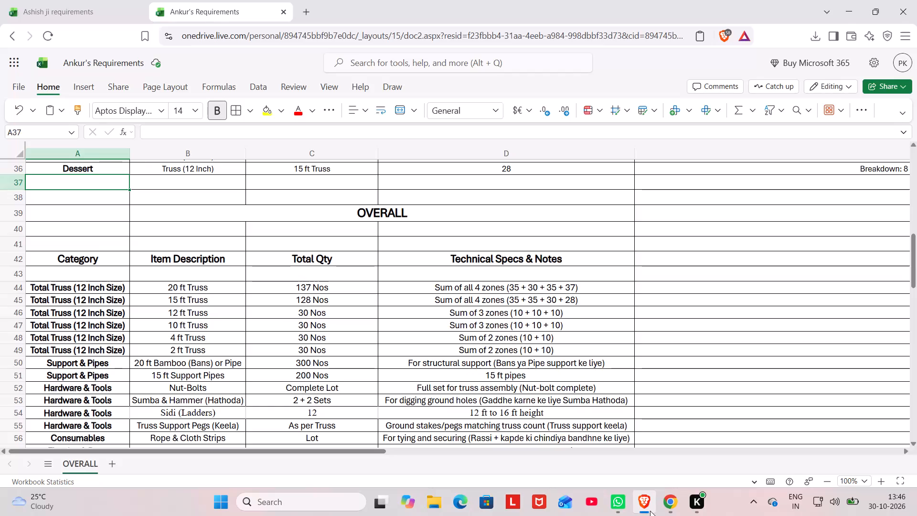
Add an LED row to the Dessert zone by copying the zone label from A36 to A37 and entering LED in B37.
scroll(359, 337, up, 1)
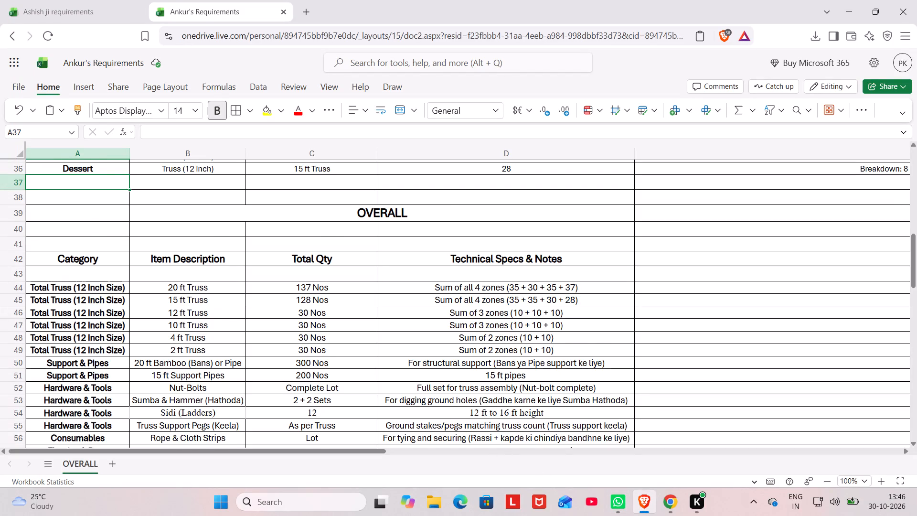
scroll(359, 337, up, 3)
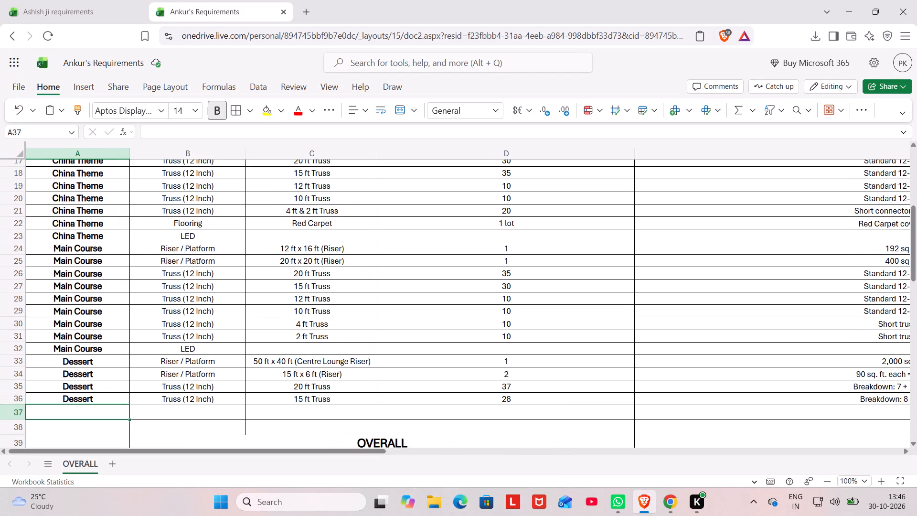
click(112, 400)
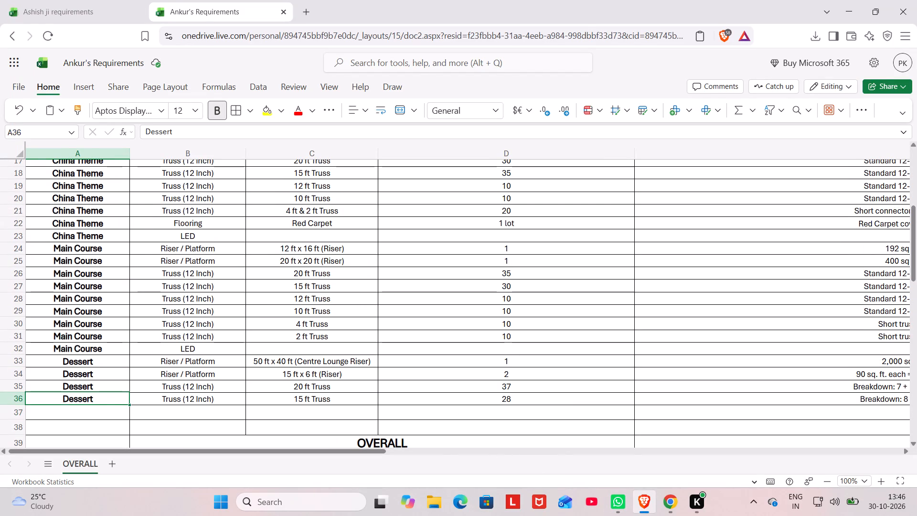
key(ctrl+c)
click(109, 420)
click(116, 417)
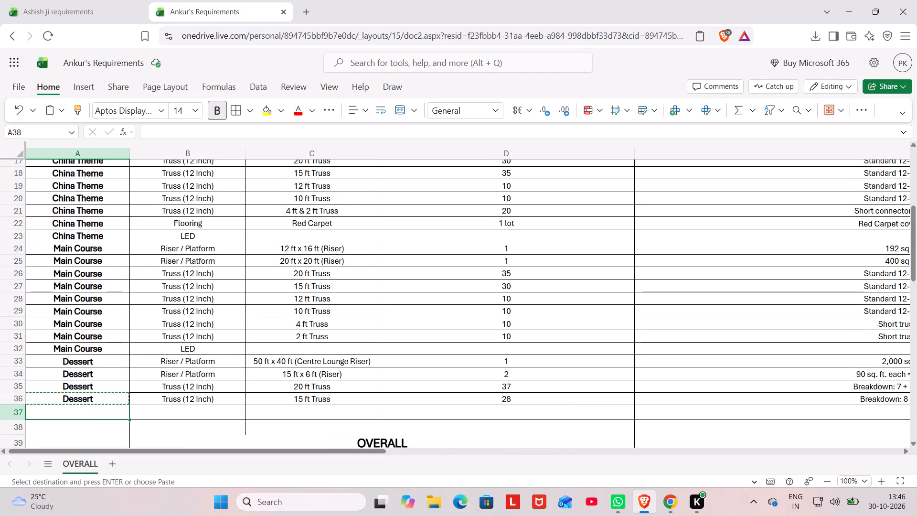
key(ctrl+v)
click(176, 408)
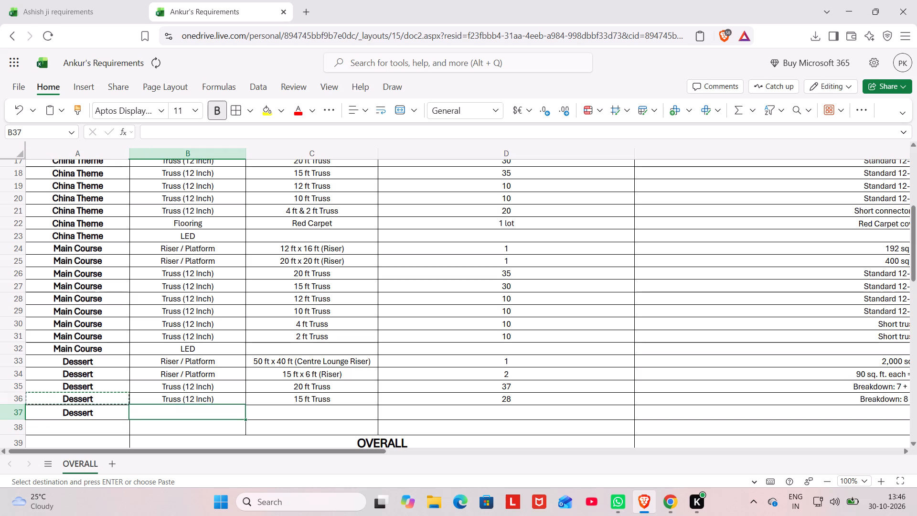
text(LED)
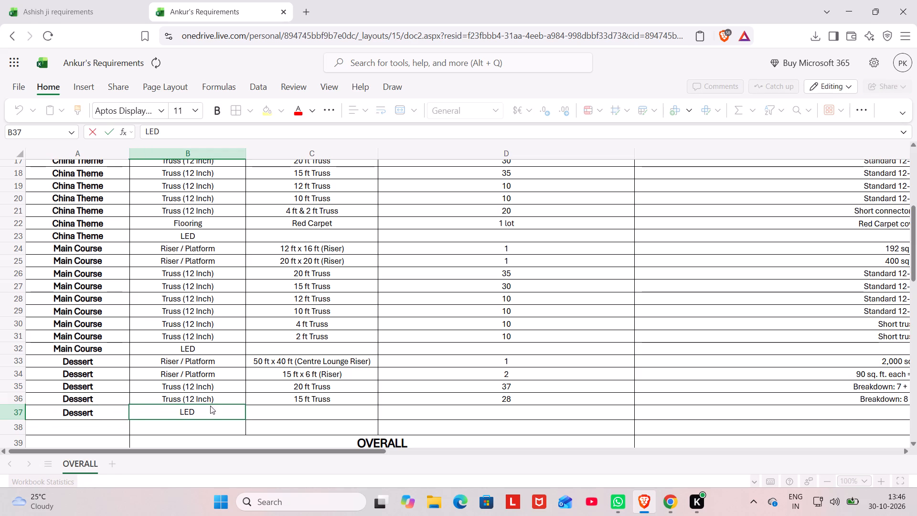
Clear the China Theme zone label and LED entry from A23 and B23.
scroll(219, 408, up, 2)
click(95, 239)
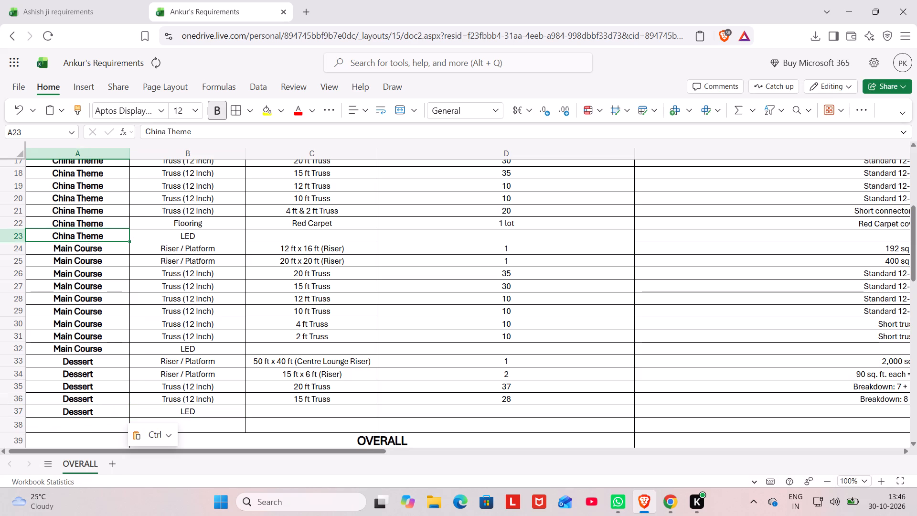
key(shift+Right)
key(Delete)
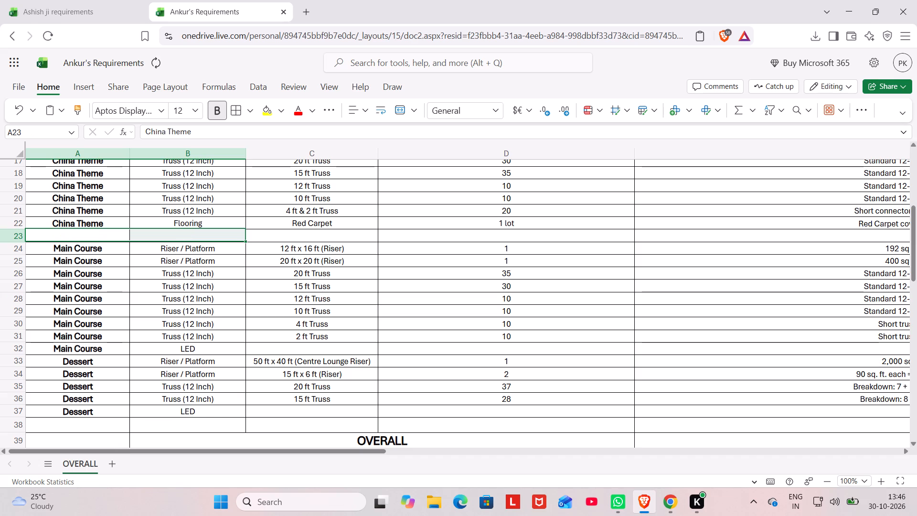
Clear the Main Course zone label and LED entry from A32 and B32.
scroll(149, 229, right, 1)
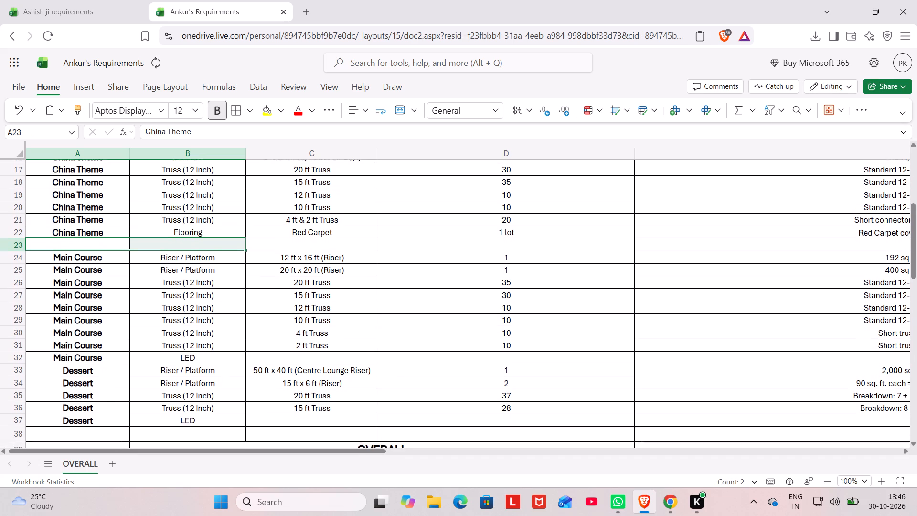
scroll(149, 229, right, 1)
click(99, 361)
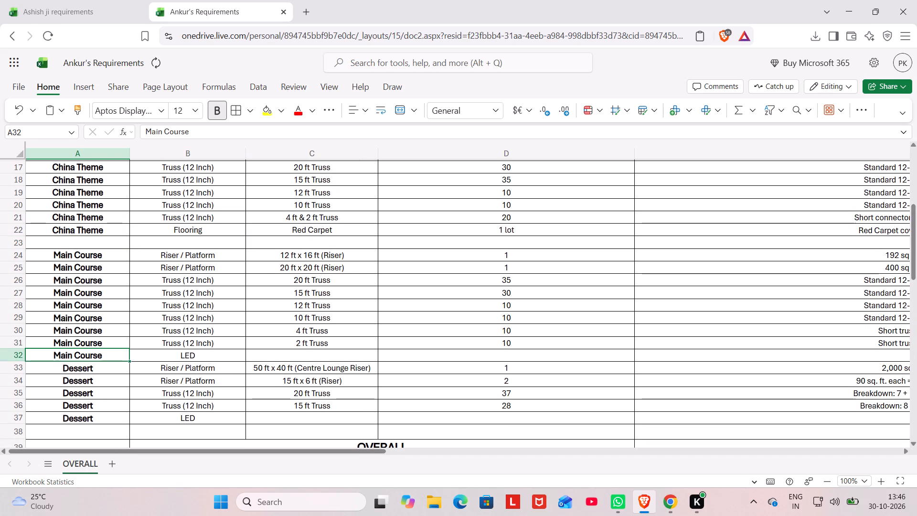
key(shift+Right)
key(BackSpace)
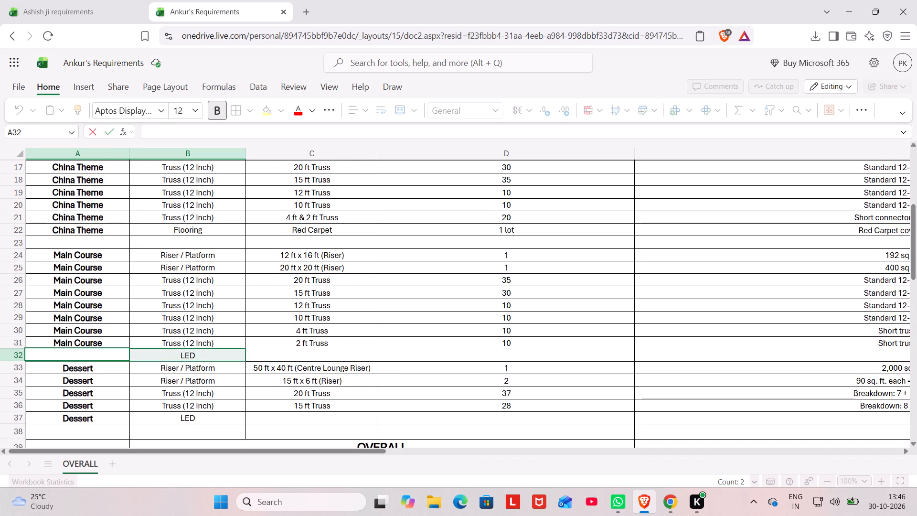
click(205, 357)
key(BackSpace)
key(Delete)
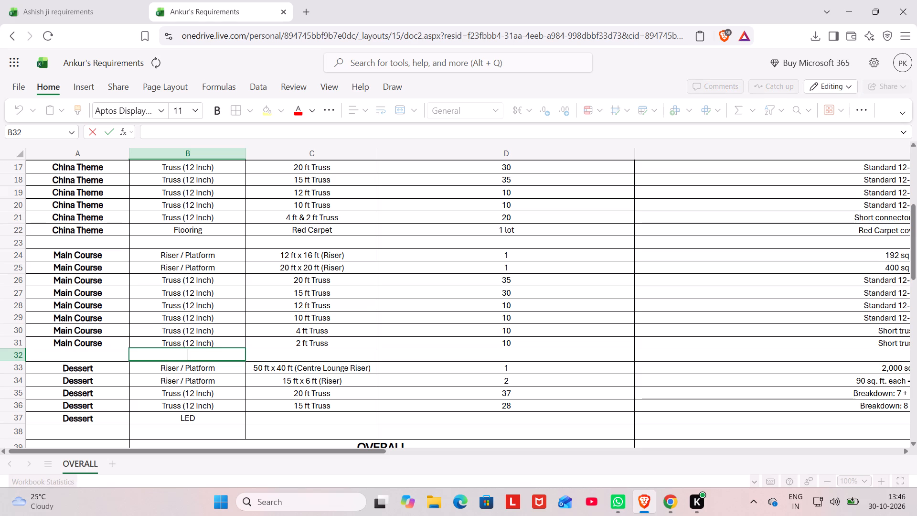
click(546, 429)
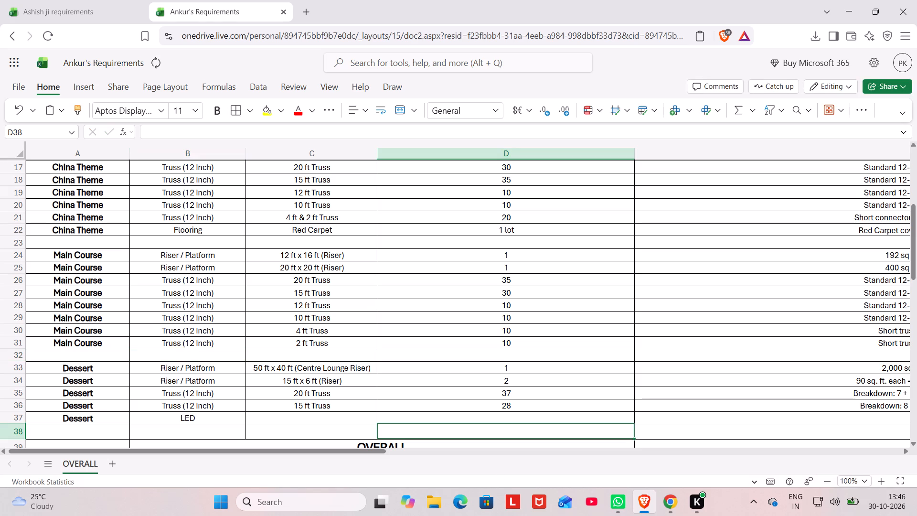
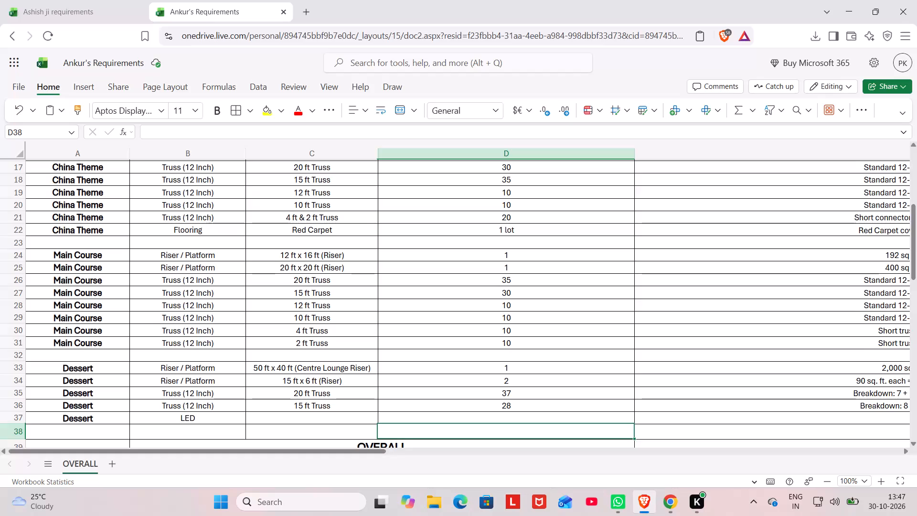
Insert two blank rows above the first China Theme row, directly below the Fashion Theme LED row.
scroll(407, 314, right, 1)
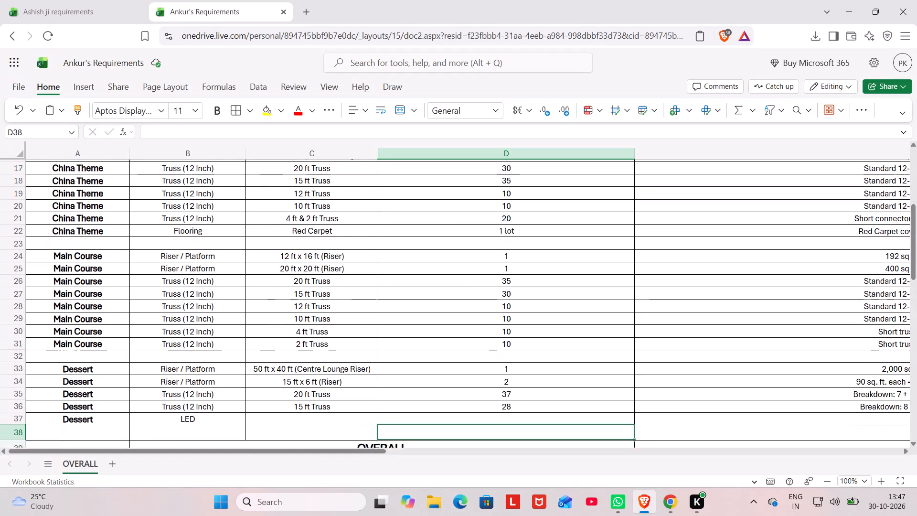
scroll(407, 314, right, 1)
scroll(407, 314, down, 6)
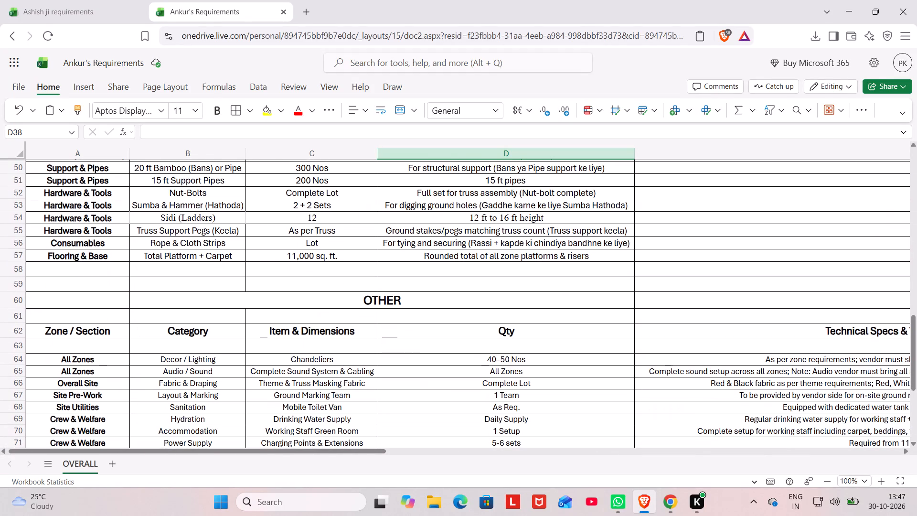
scroll(407, 314, down, 2)
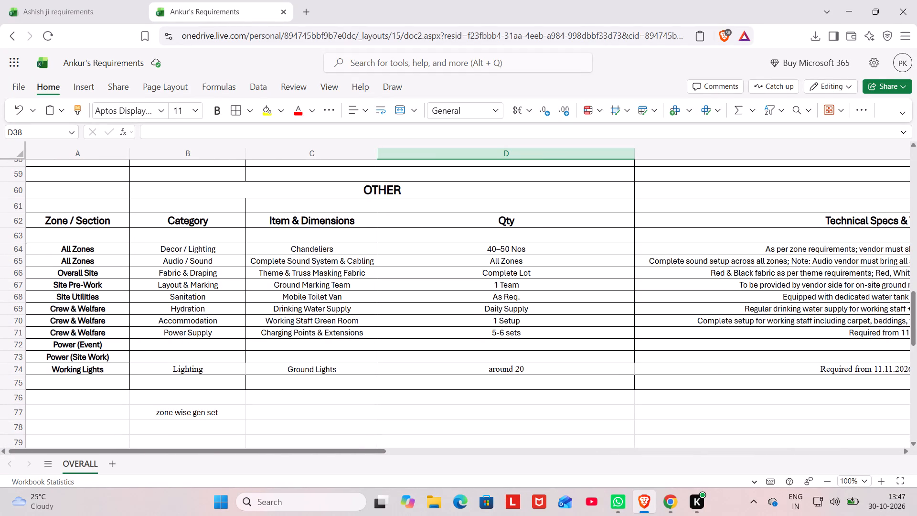
scroll(407, 314, up, 6)
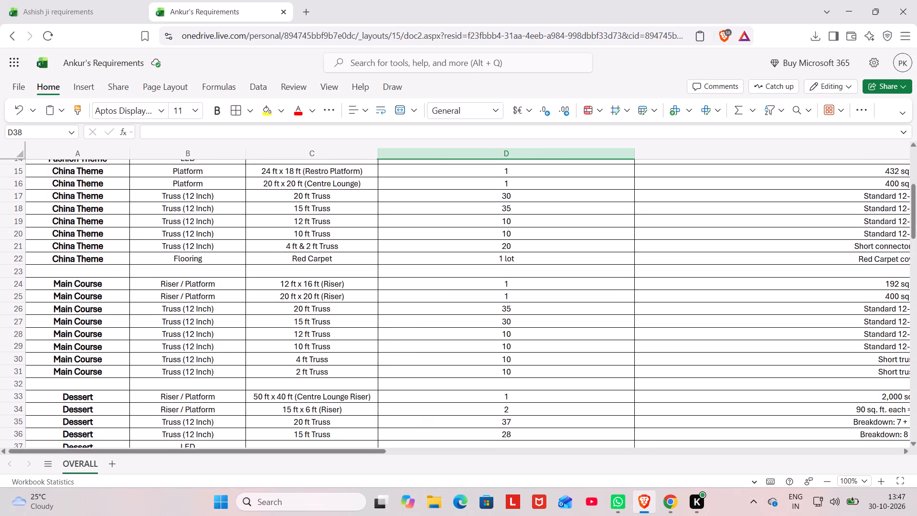
scroll(407, 314, up, 2)
scroll(407, 314, right, 1)
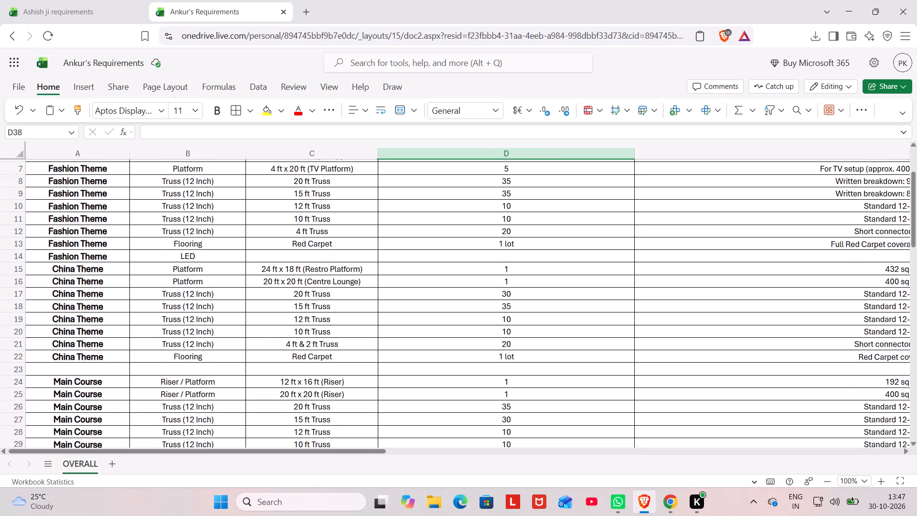
click(16, 266)
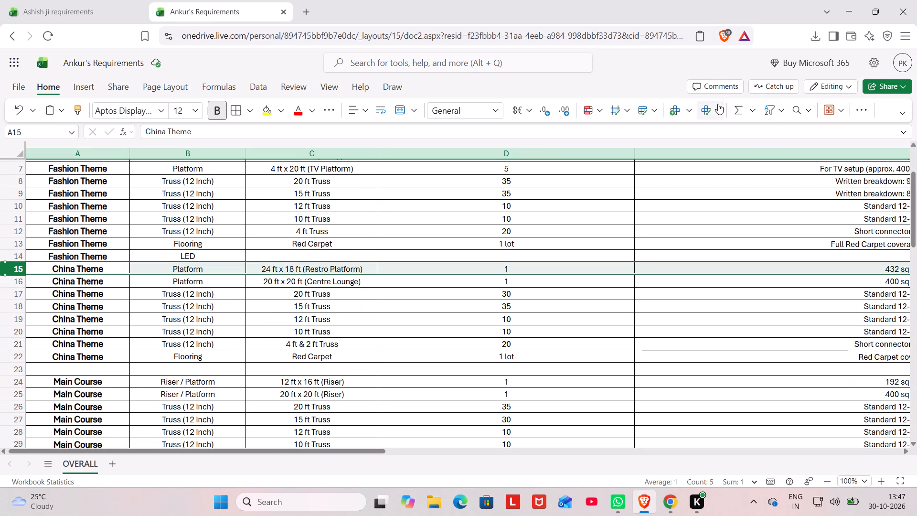
click(690, 109)
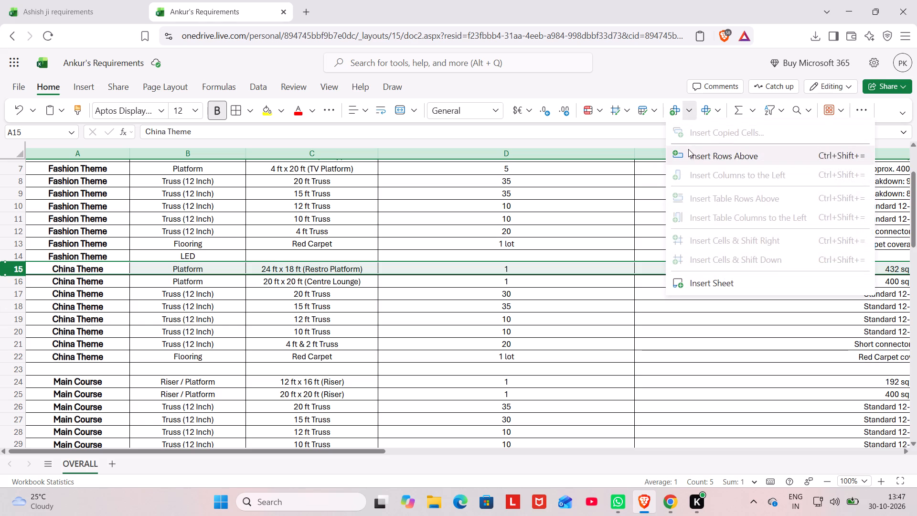
click(688, 155)
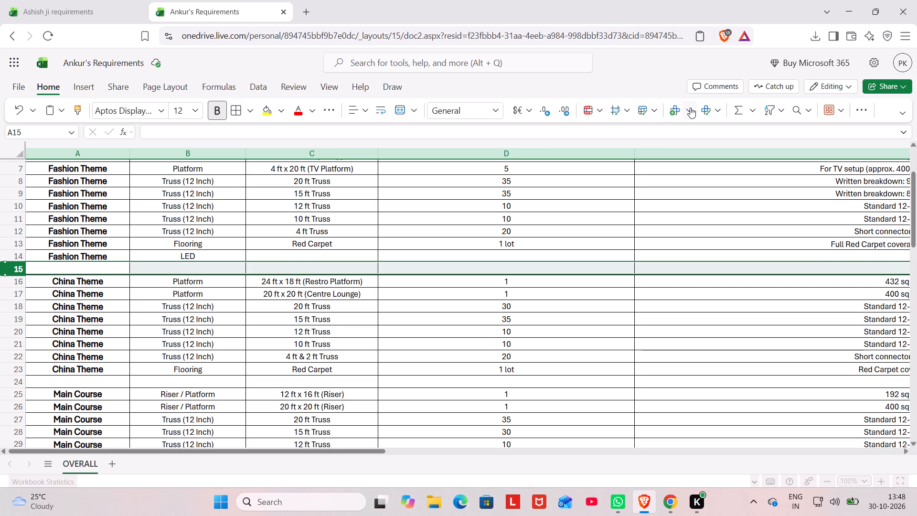
click(690, 107)
click(692, 153)
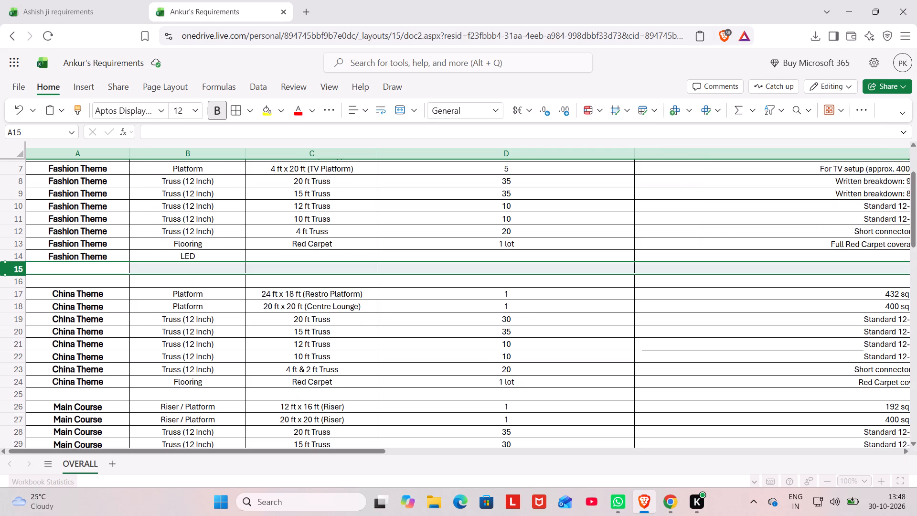
Copy the Fashion Theme zone label from A14 into the blank cell A15.
click(97, 271)
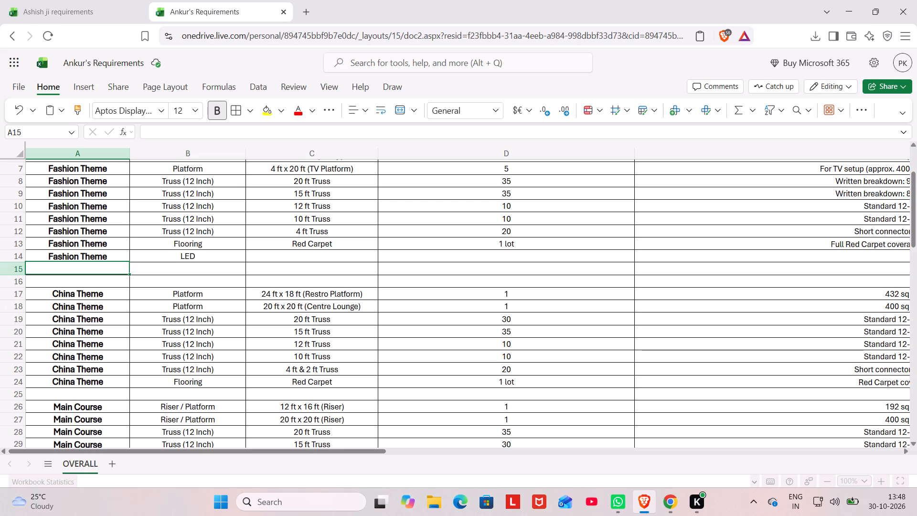
click(114, 260)
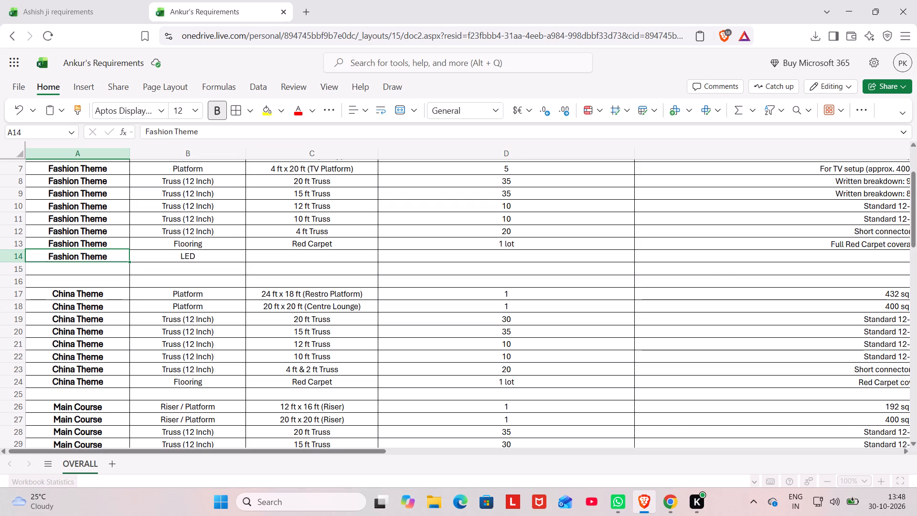
key(ctrl+c)
click(114, 272)
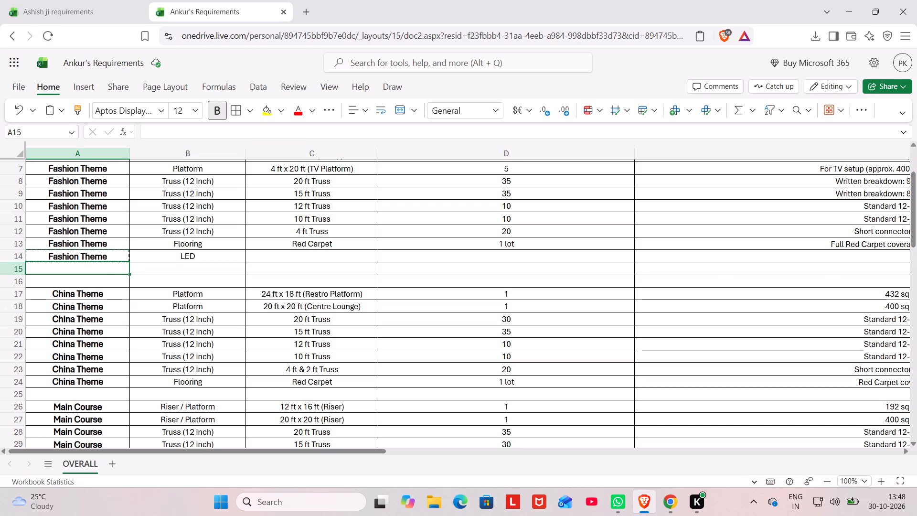
key(ctrl+v)
Enter Power as the category for the new Fashion Theme row in B15.
click(167, 267)
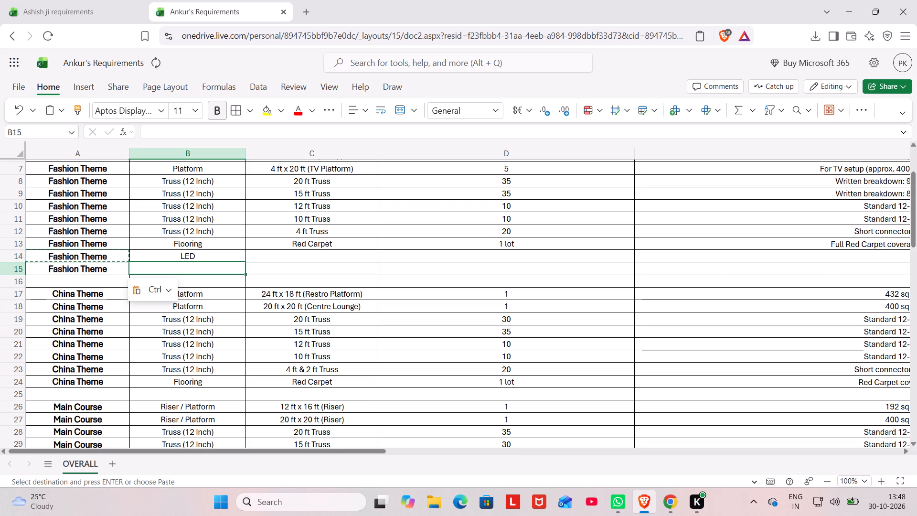
text(PO)
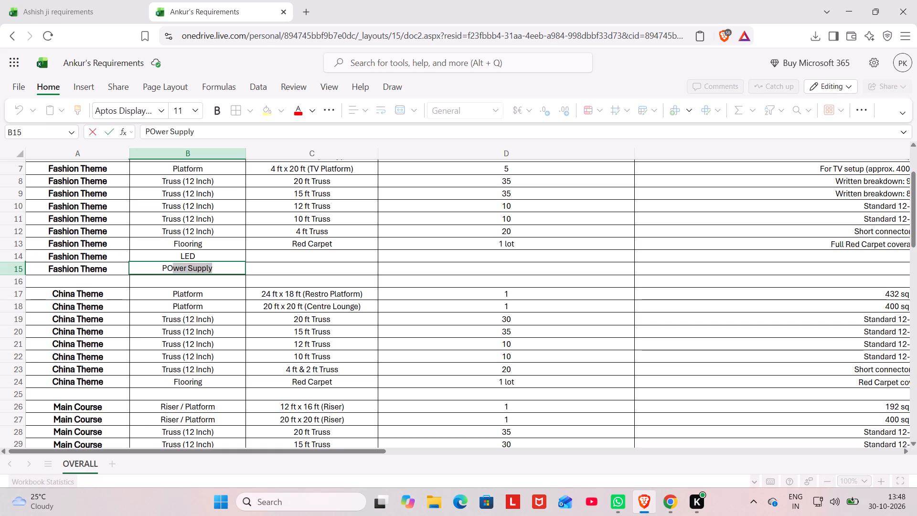
key(BackSpace)
key(BackSpace)
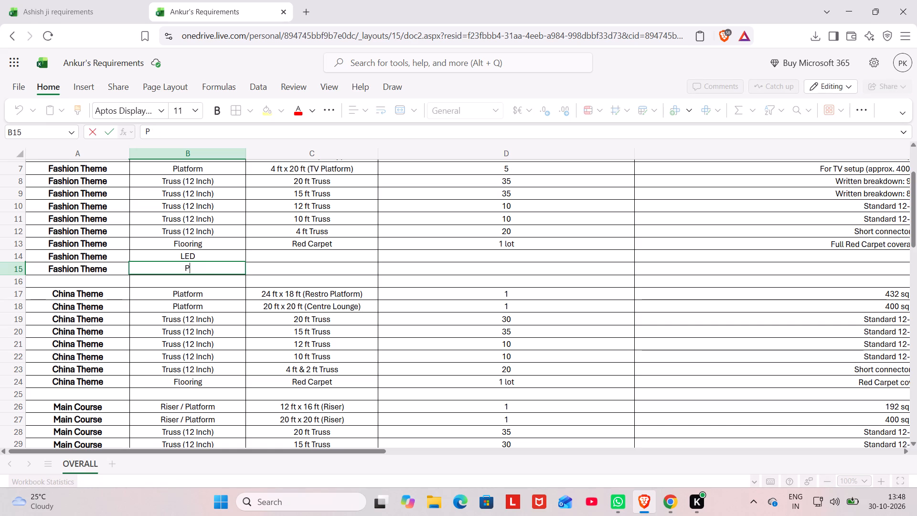
text(oe)
key(BackSpace)
text(wer)
key(space)
key(Tab)
key(Left)
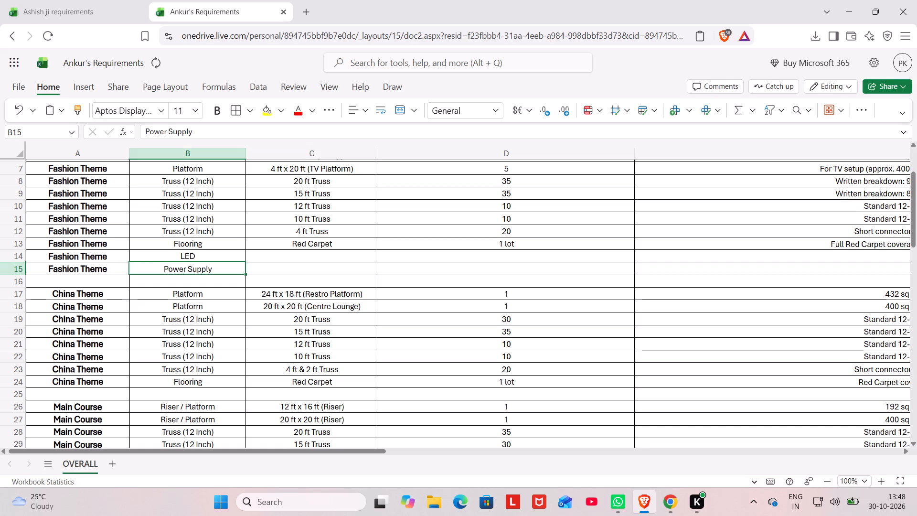
double_click(220, 271)
key(BackSpace)
key(BackSpace)
key(BackSpace)
key(BackSpace)
key(BackSpace)
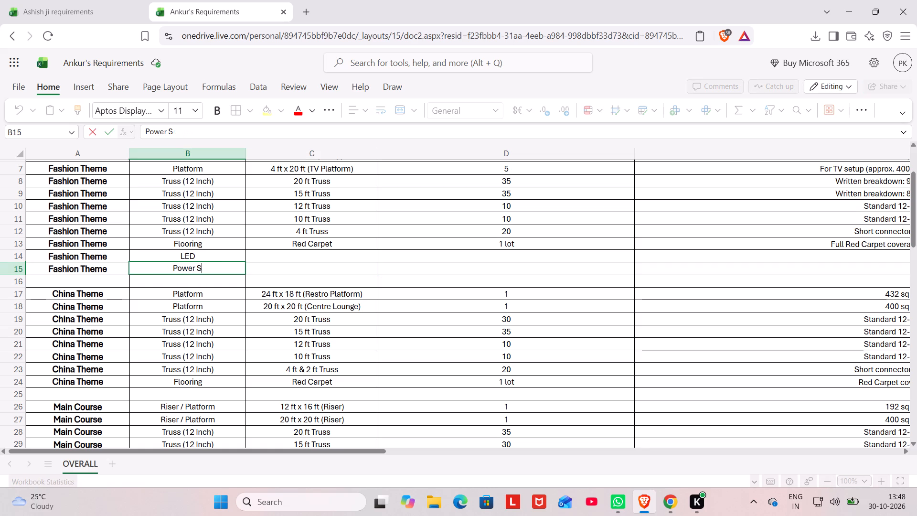
key(BackSpace)
key(Tab)
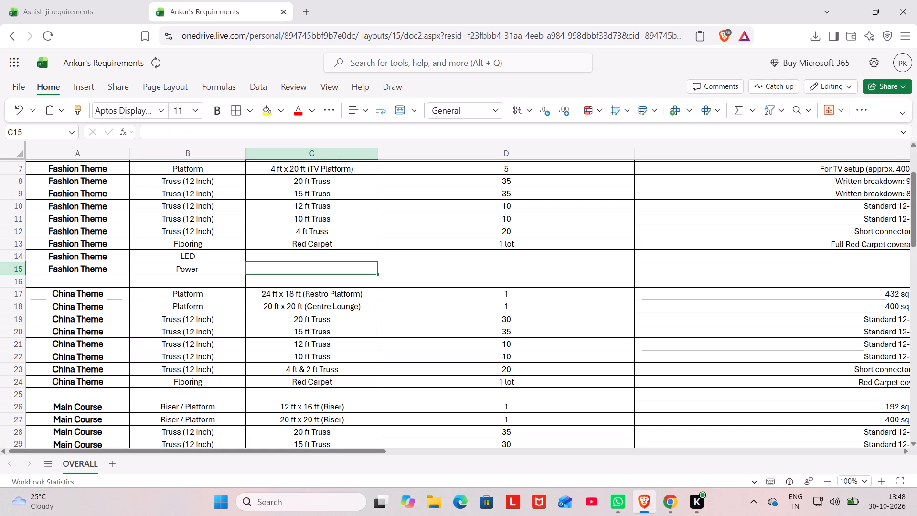
Review the Zone Wise, Overall and Other sections for power entries, including the gen set note below the table.
scroll(309, 265, up, 2)
scroll(309, 265, down, 4)
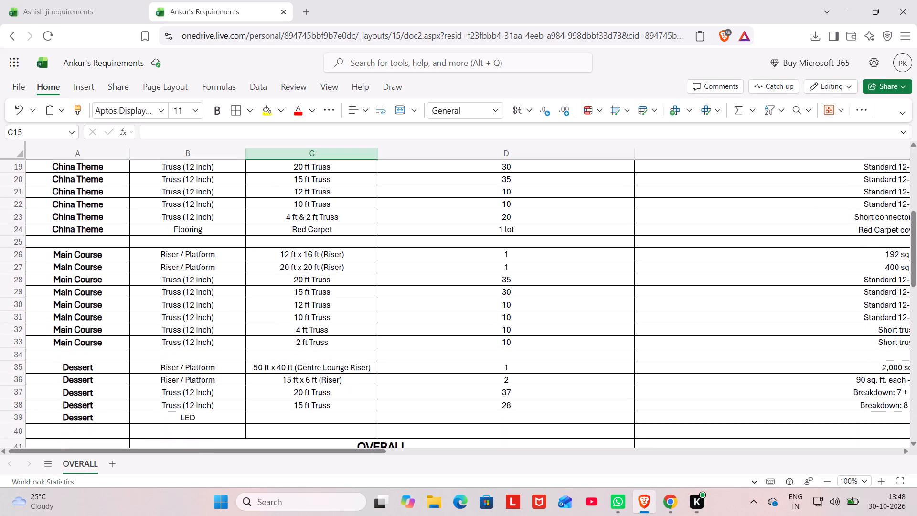
scroll(309, 265, down, 2)
scroll(309, 265, right, 1)
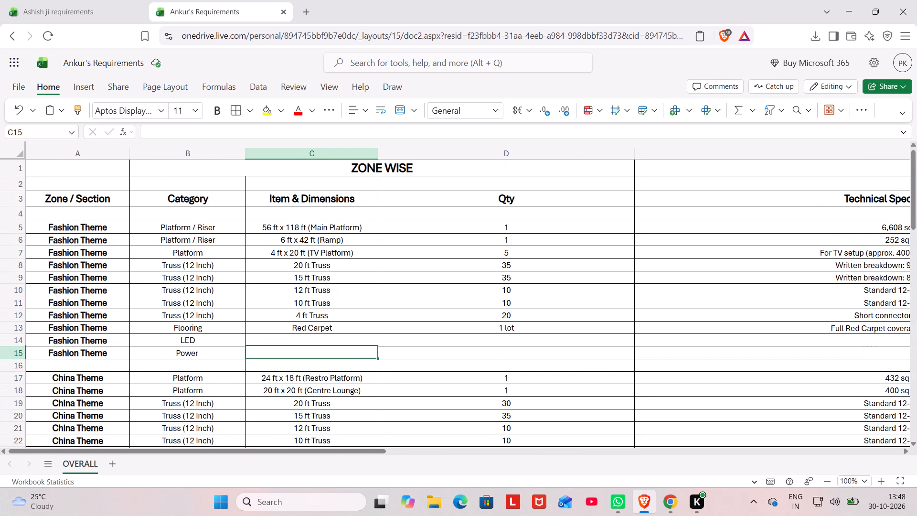
scroll(309, 265, down, 2)
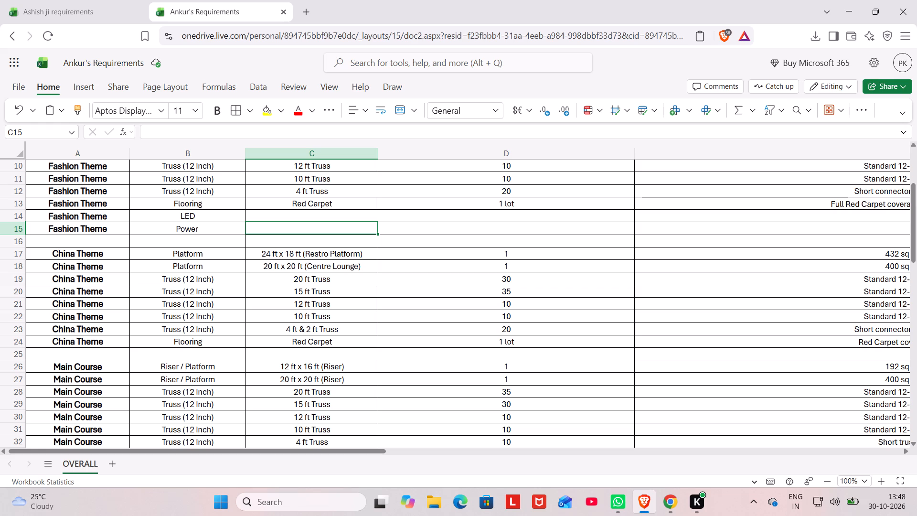
scroll(288, 310, down, 8)
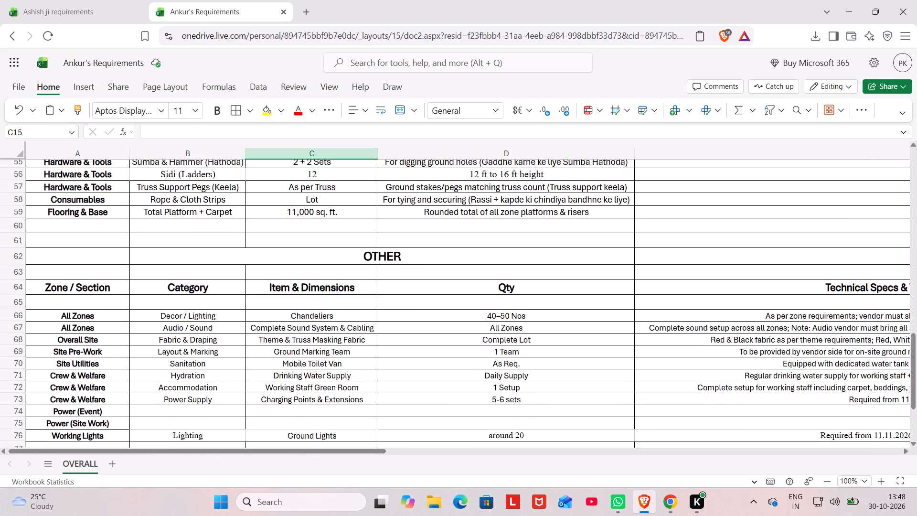
scroll(288, 310, down, 3)
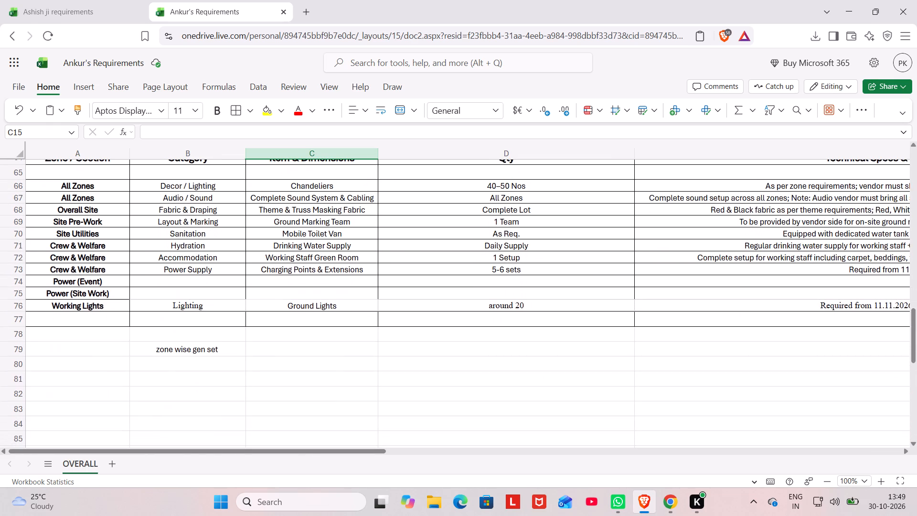
scroll(288, 310, up, 4)
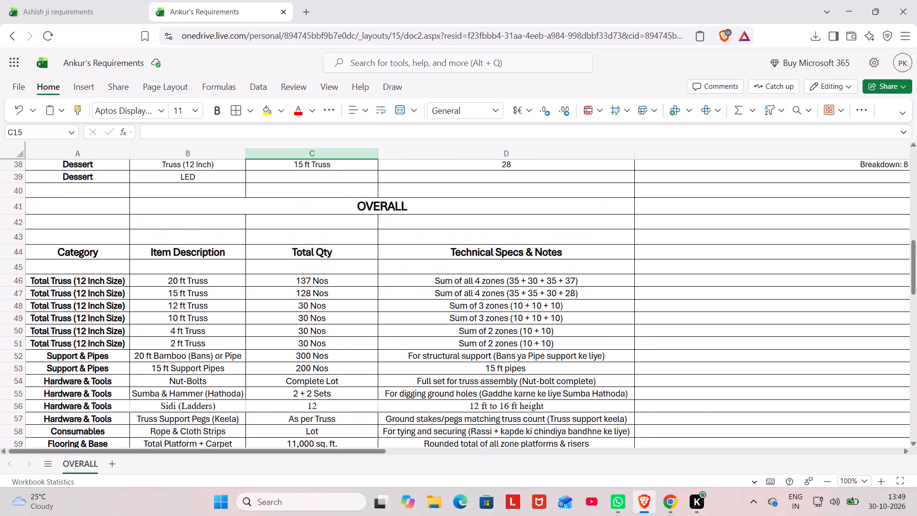
scroll(288, 310, up, 3)
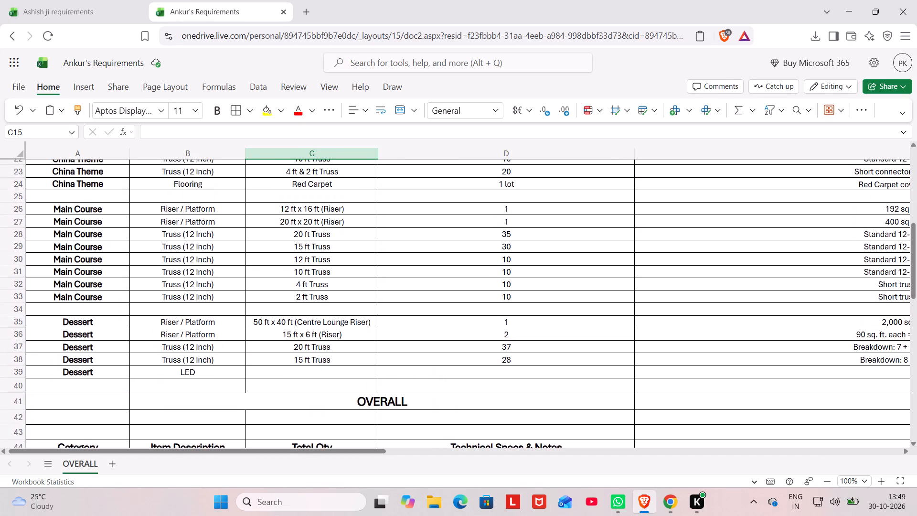
scroll(288, 310, up, 2)
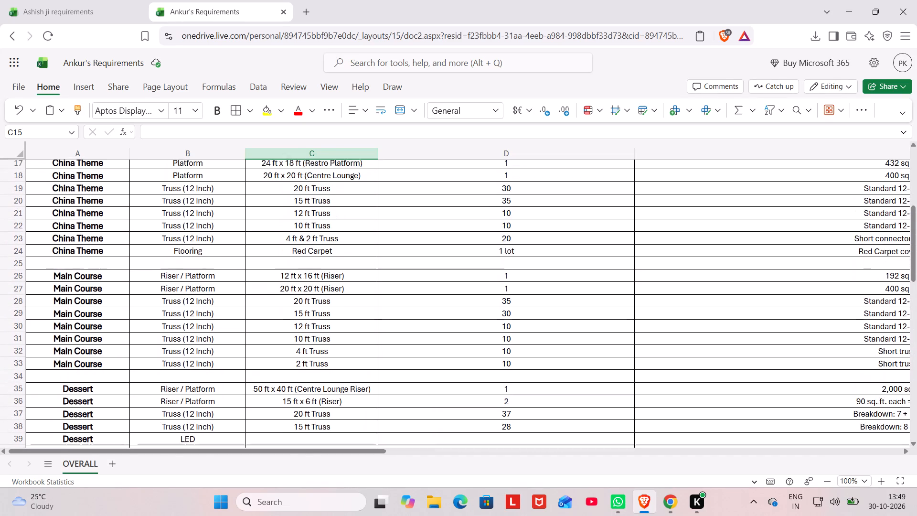
scroll(288, 310, up, 2)
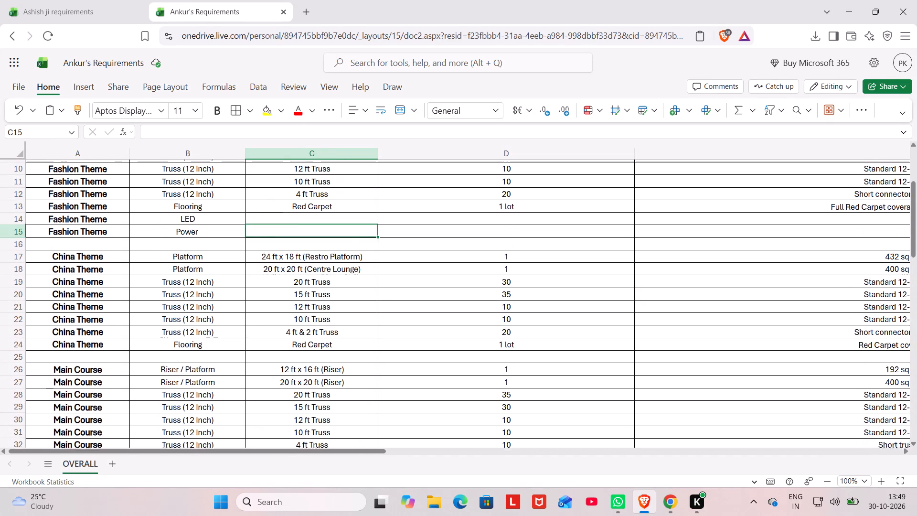
Open B15 for editing, then check the power entries on the Overall sheet of Ashish ji requirements and return to Ankur's Requirements.
double_click(222, 255)
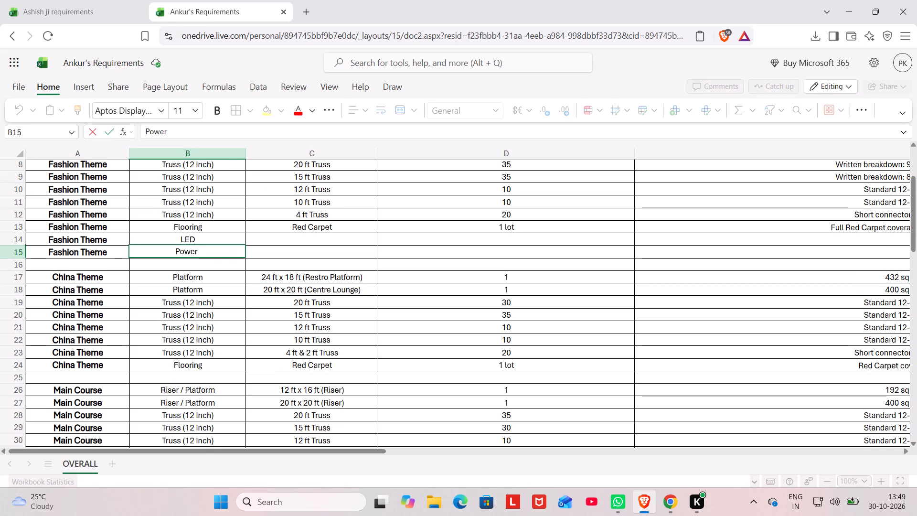
click(64, 0)
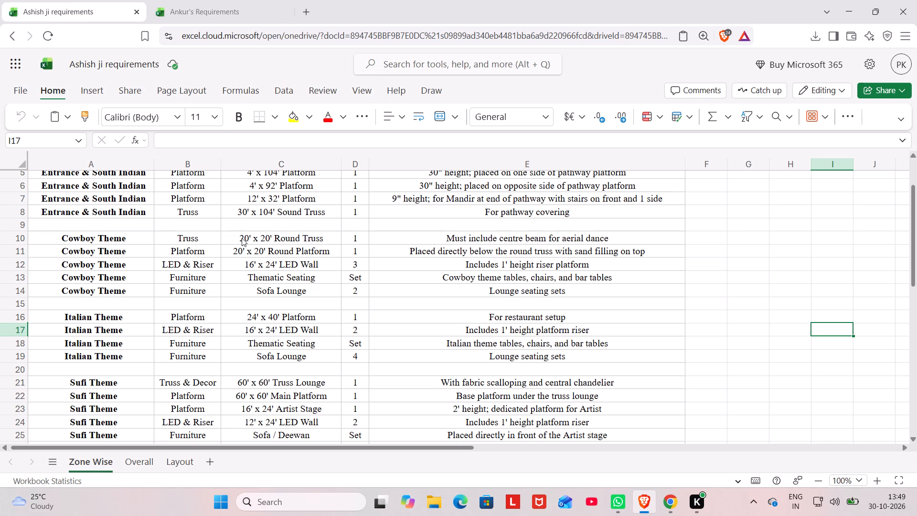
scroll(242, 238, down, 2)
click(132, 462)
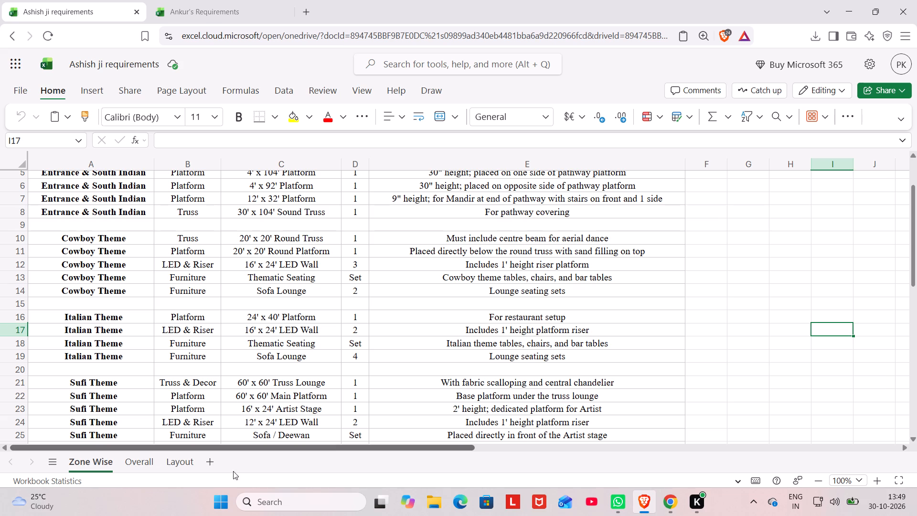
click(148, 460)
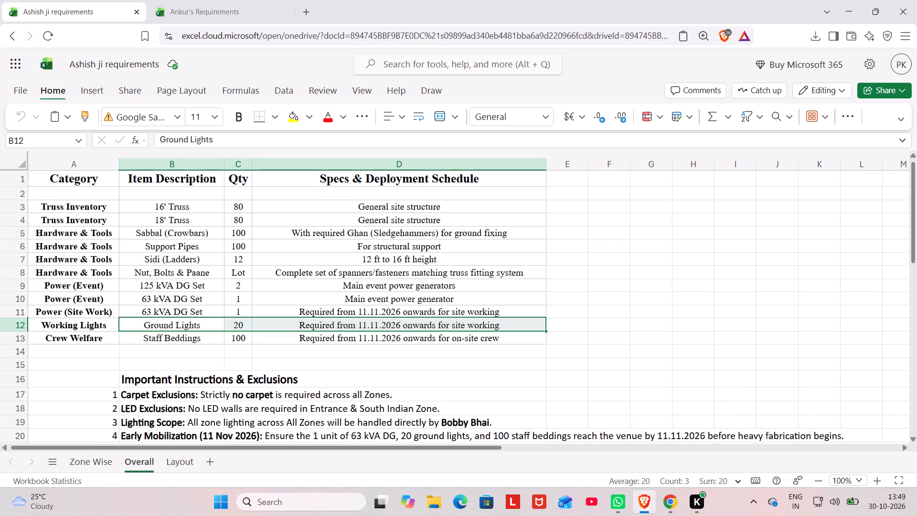
click(258, 0)
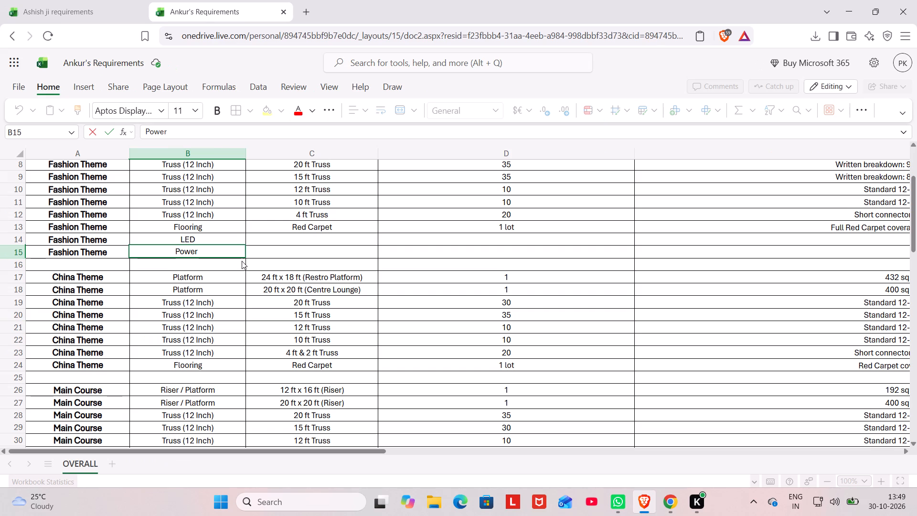
Change the Fashion Theme power category in B15 to Power (DG Set).
double_click(225, 245)
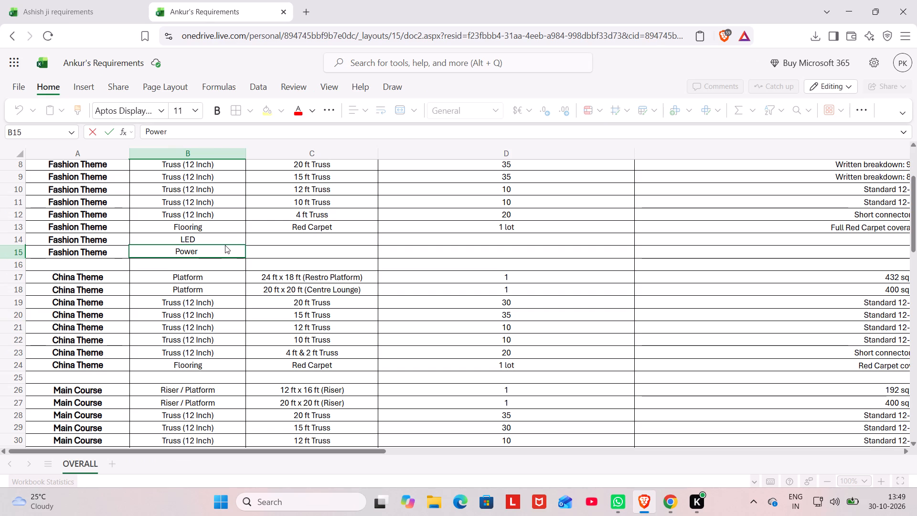
double_click(211, 254)
key(shift+parenleft)
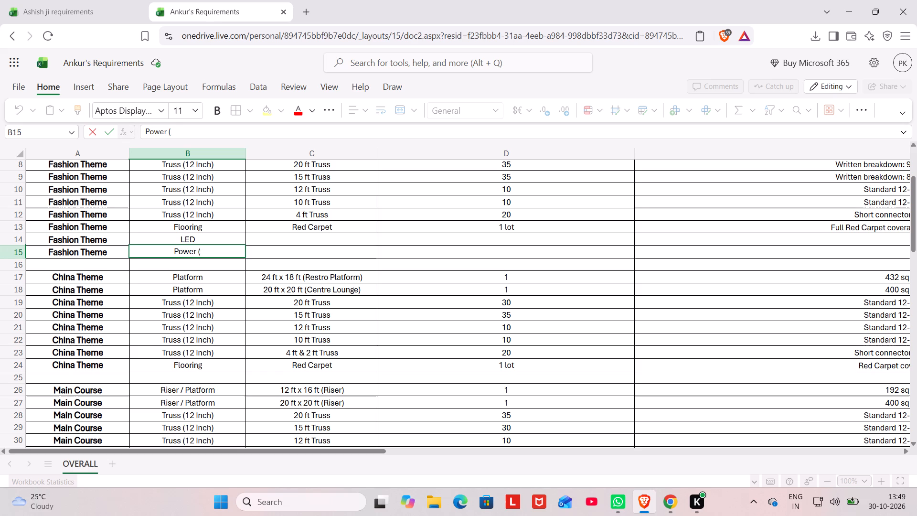
text(DG)
key(space)
text(Set))
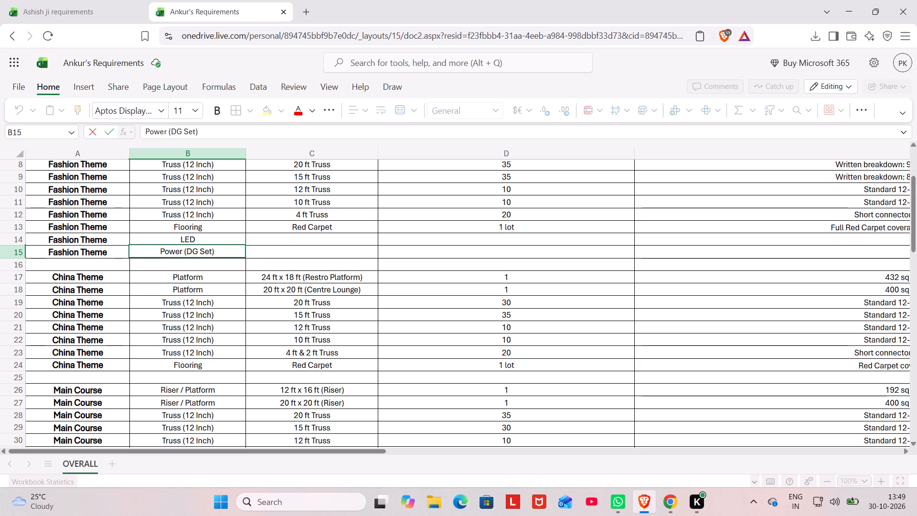
Insert a blank row above row 26, directly before the first Main Course row.
click(17, 390)
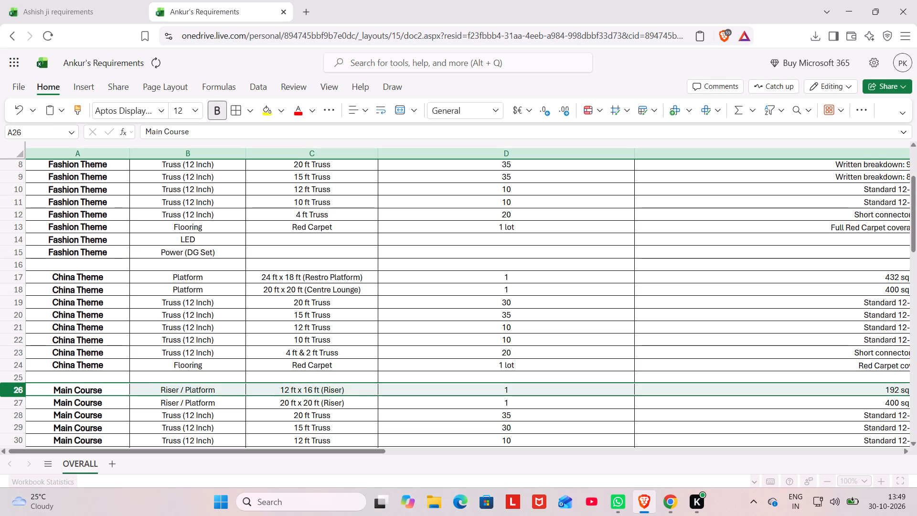
click(692, 112)
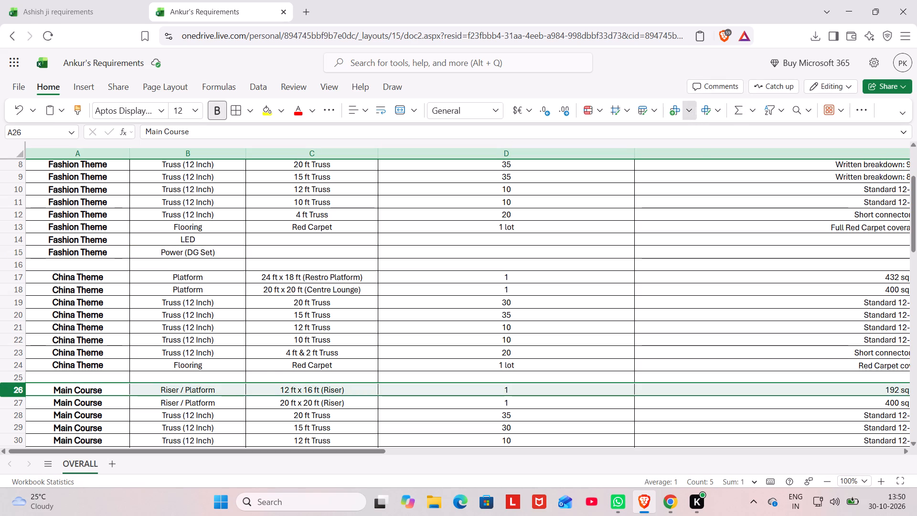
click(691, 114)
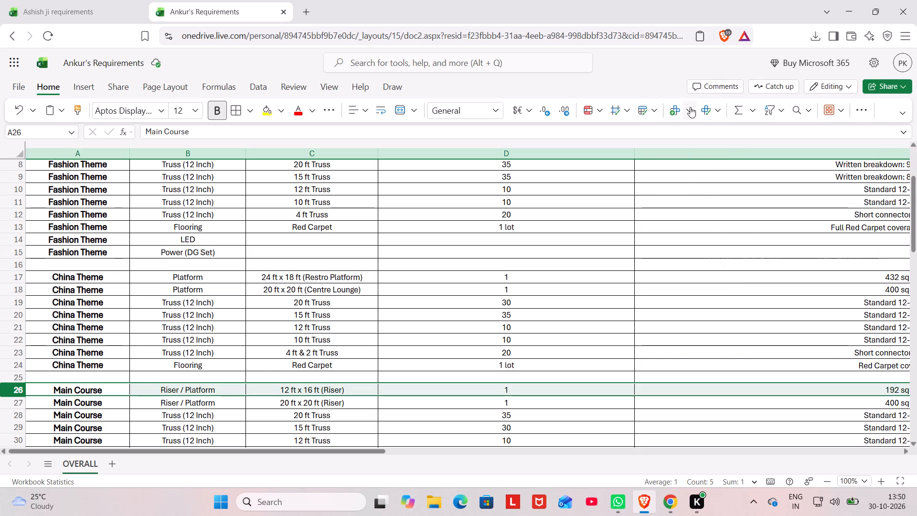
click(690, 107)
click(697, 156)
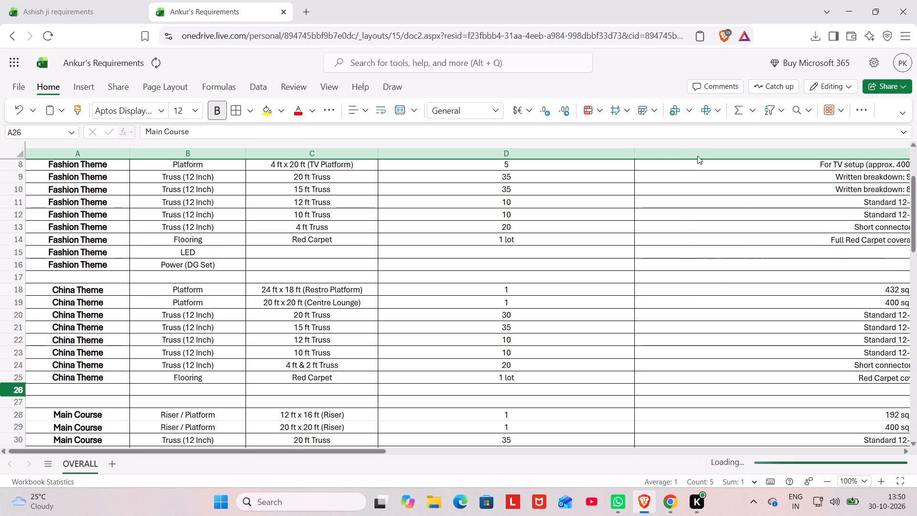
Insert a blank row above row 35, between the Main Course and Dessert blocks.
scroll(533, 315, down, 2)
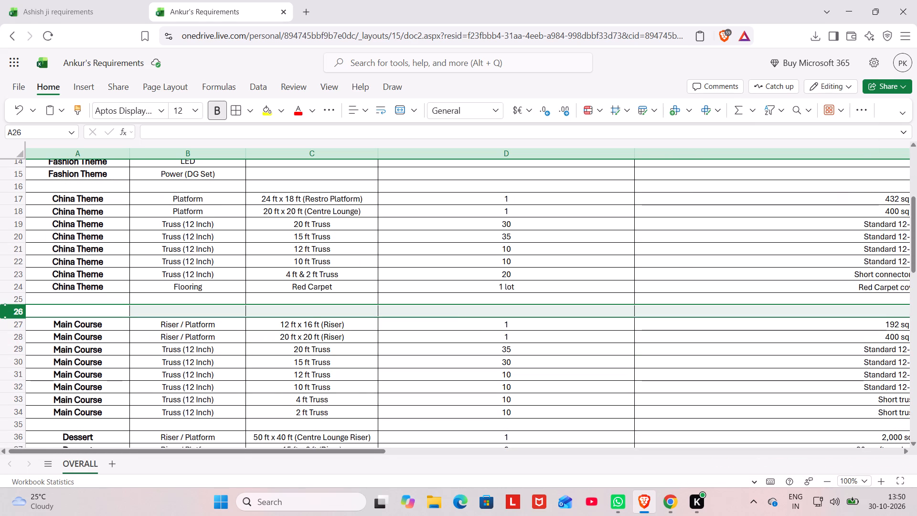
click(19, 425)
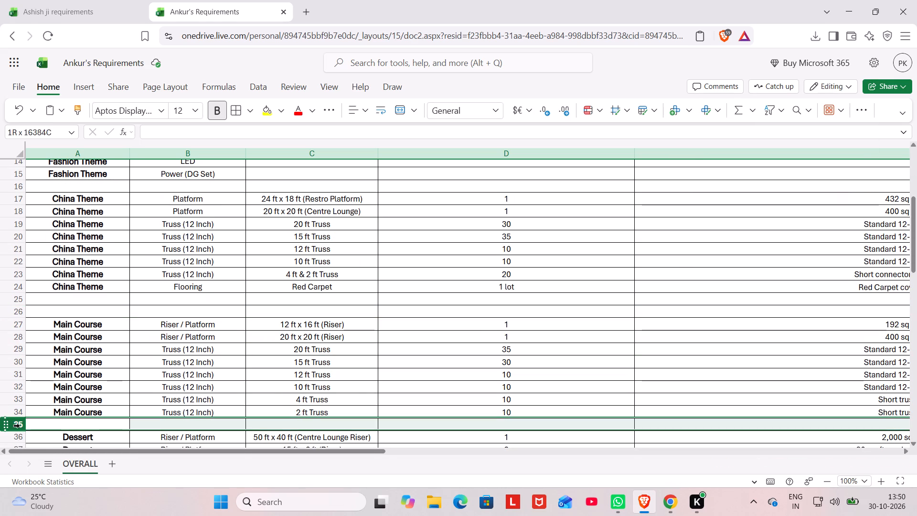
click(687, 109)
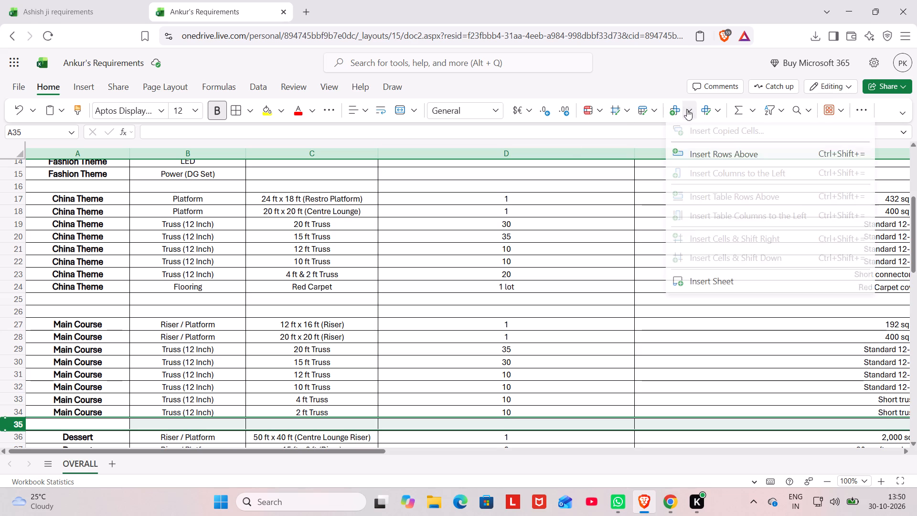
click(714, 154)
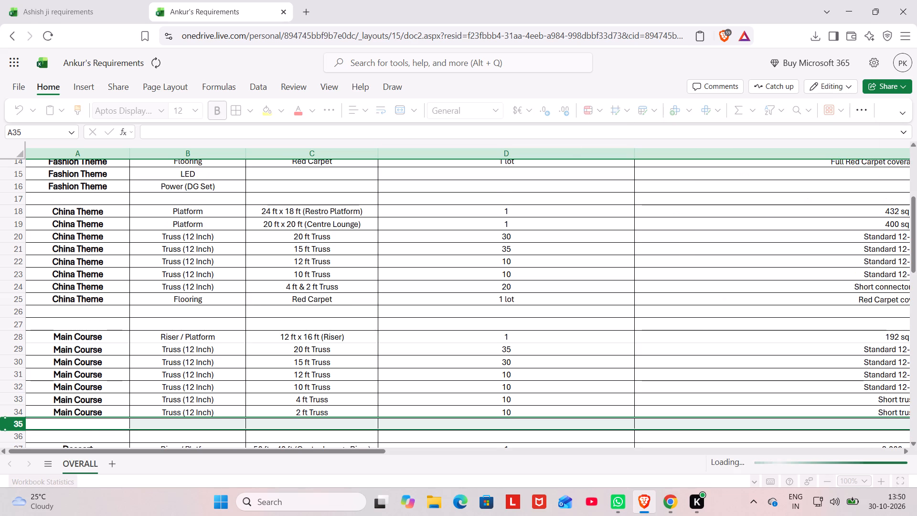
Insert a blank row above the OVERALL heading in row 43, below the Dessert block.
scroll(583, 260, down, 4)
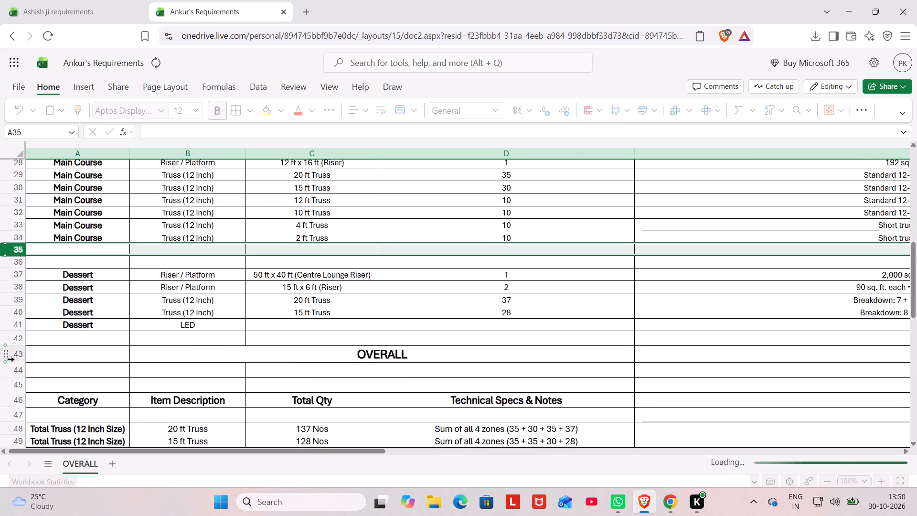
click(22, 353)
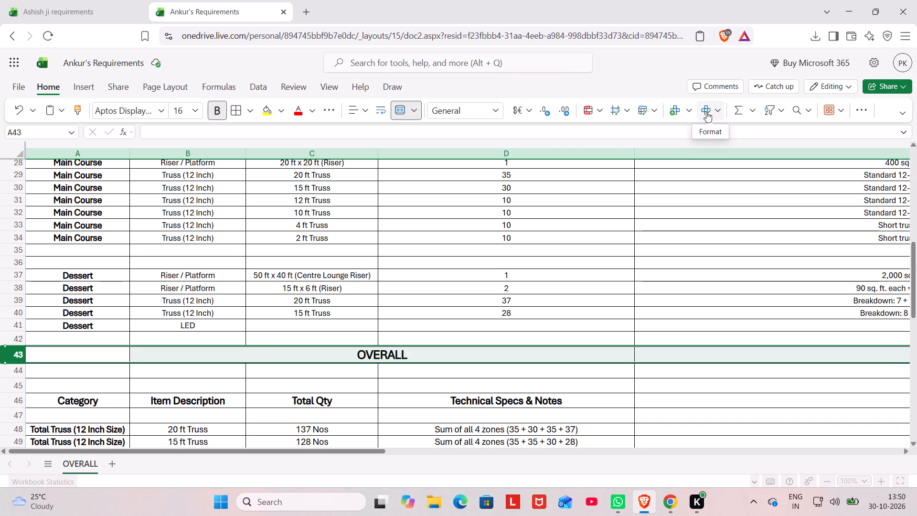
click(690, 111)
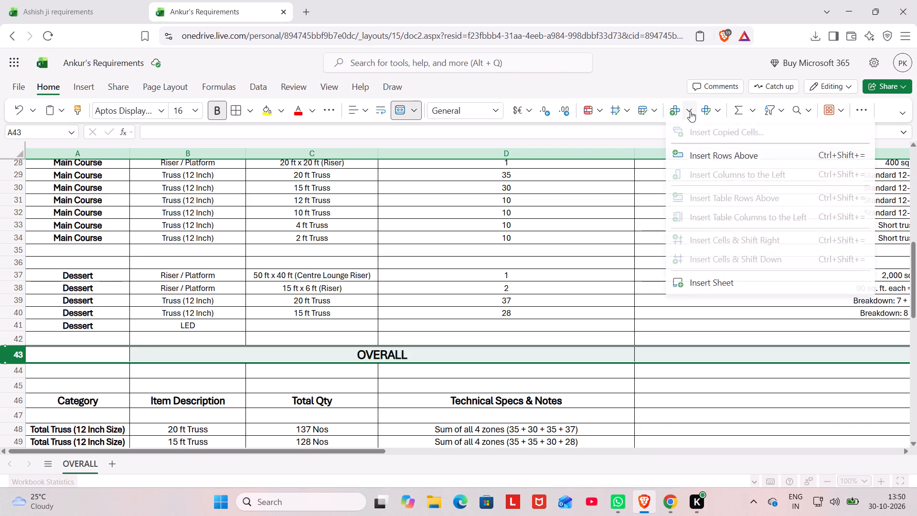
click(707, 154)
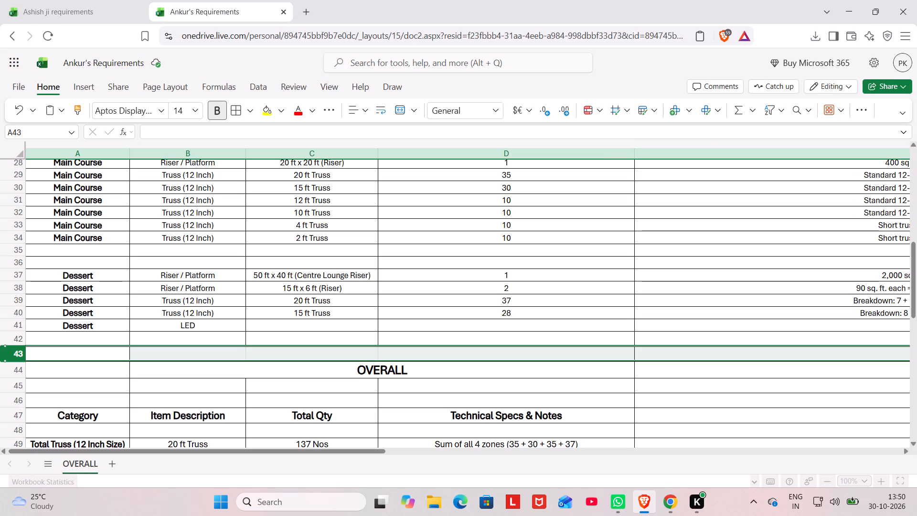
Copy Power (DG Set) from B15 into B25, B35 and B42 below the China Theme, Main Course and Dessert items.
scroll(228, 248, up, 1)
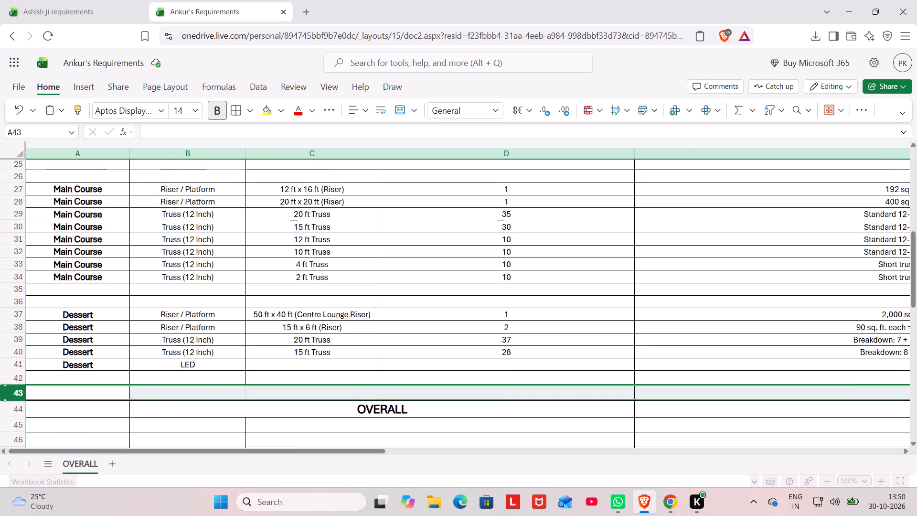
scroll(228, 248, up, 2)
click(213, 253)
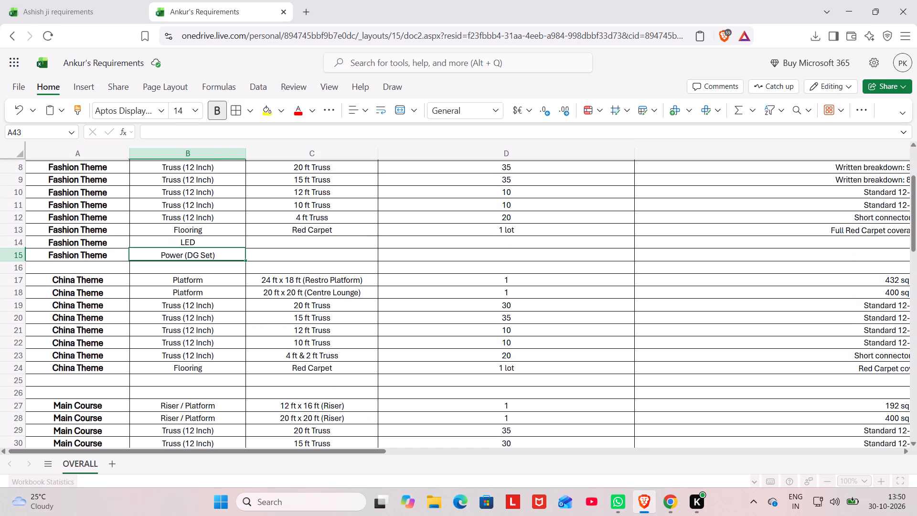
key(ctrl+c)
scroll(214, 249, down, 1)
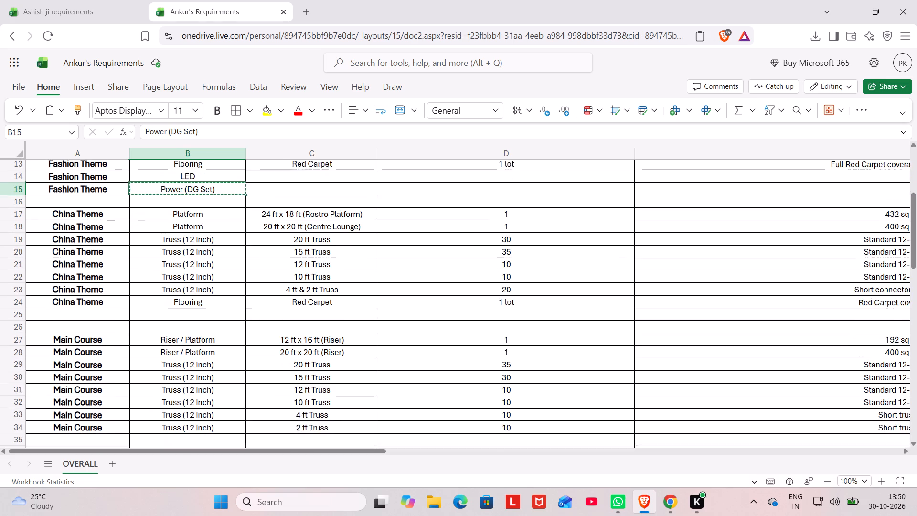
scroll(214, 249, down, 2)
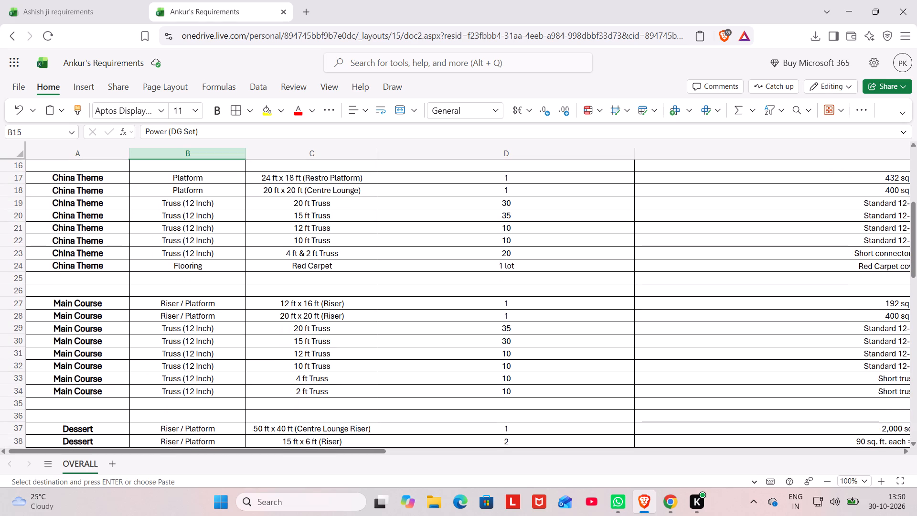
click(212, 277)
key(ctrl+v)
scroll(212, 277, down, 3)
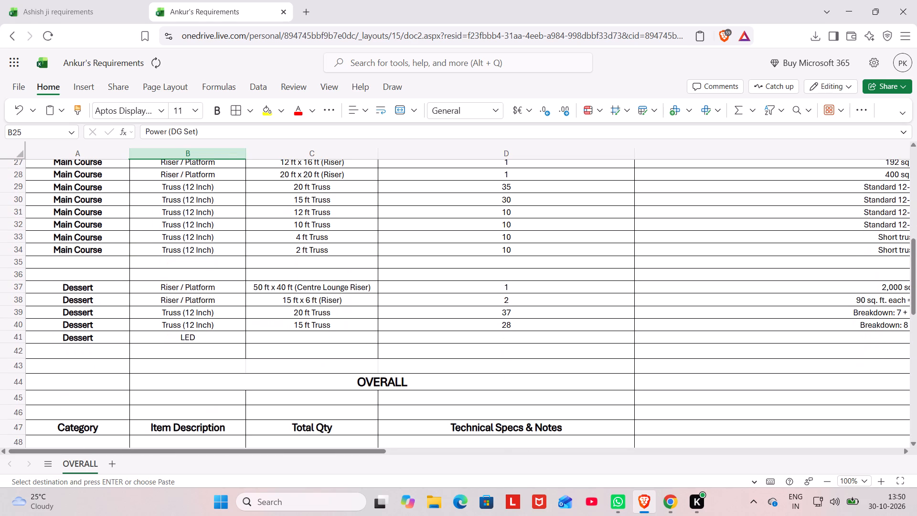
click(228, 261)
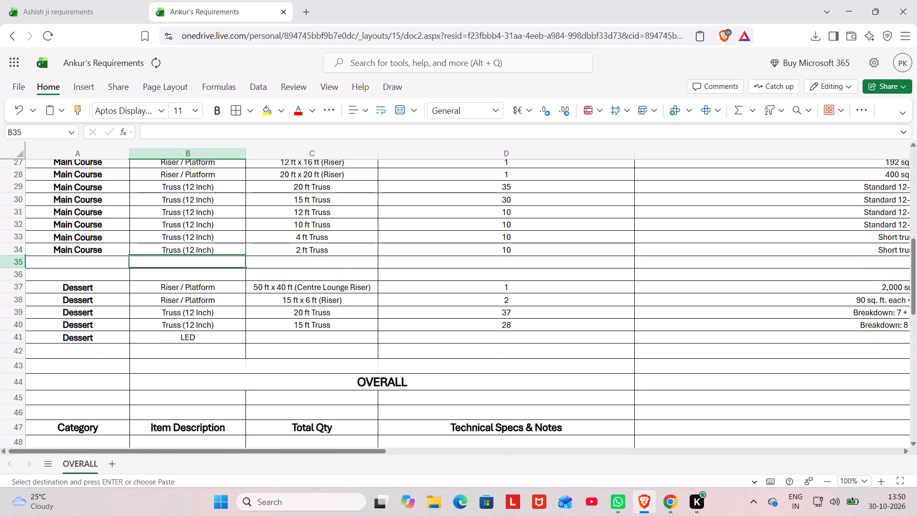
key(ctrl+v)
scroll(228, 261, down, 1)
click(207, 301)
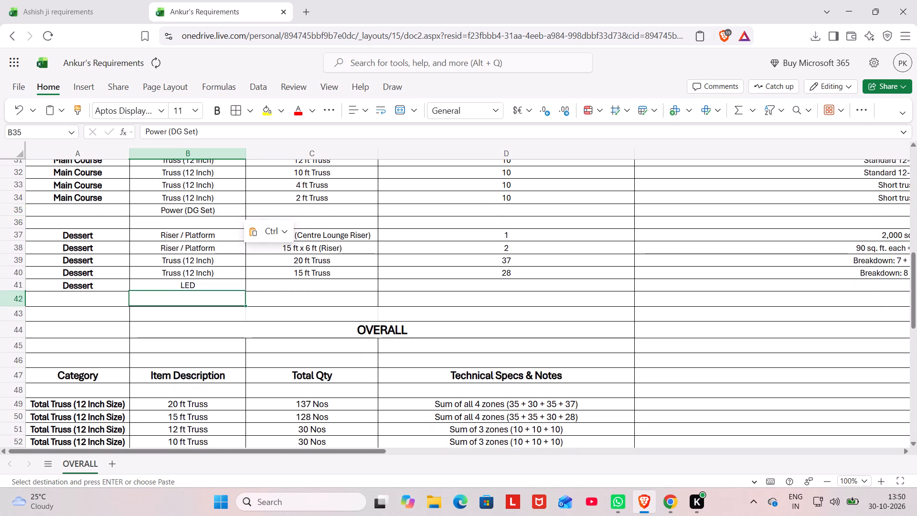
key(ctrl+v)
Copy the China Theme zone label from A24 into A25 beside its power entry.
scroll(207, 301, up, 3)
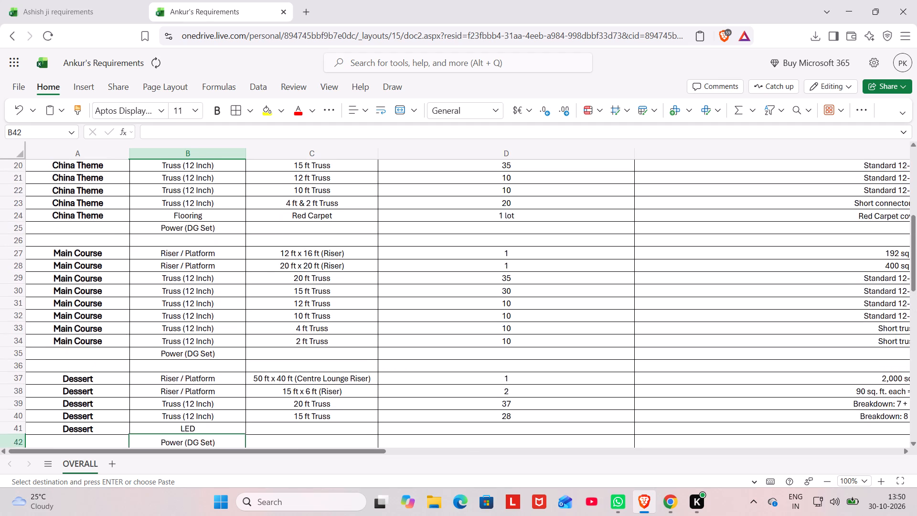
scroll(207, 301, up, 2)
scroll(96, 376, down, 1)
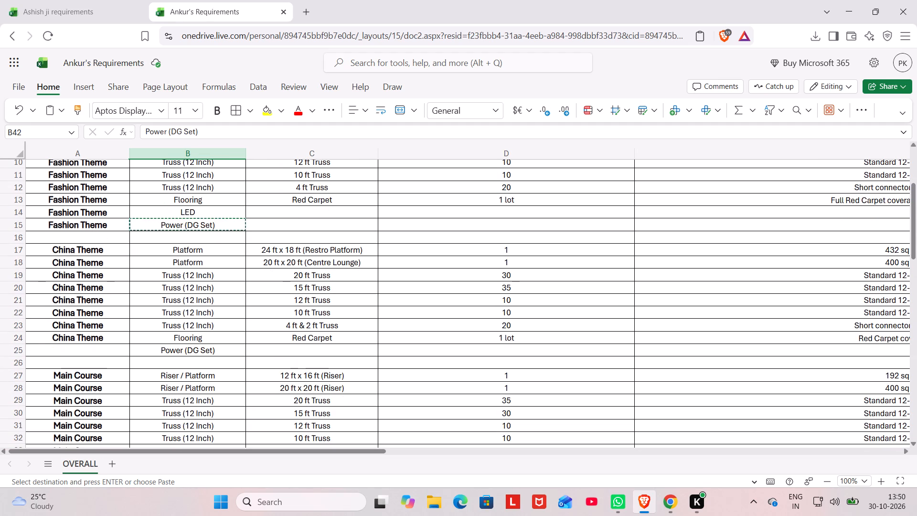
scroll(96, 376, down, 1)
click(107, 342)
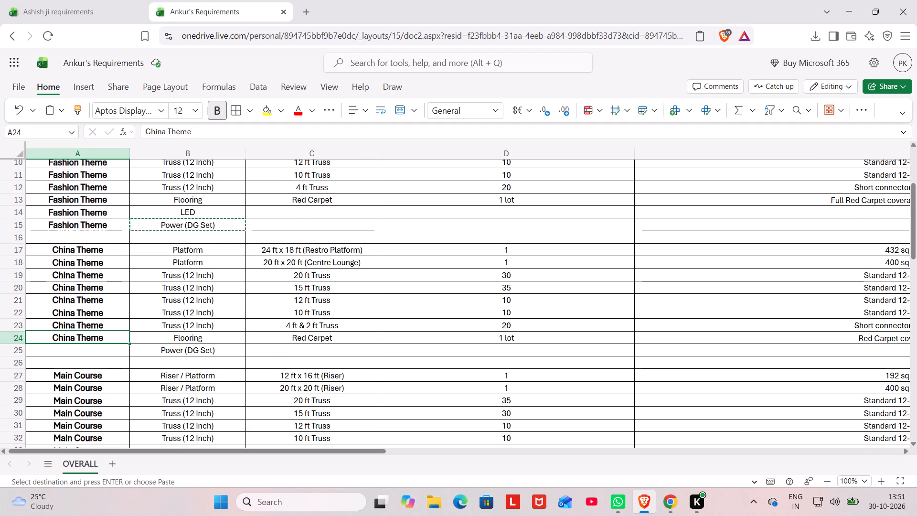
key(ctrl+c)
click(117, 352)
key(ctrl+v)
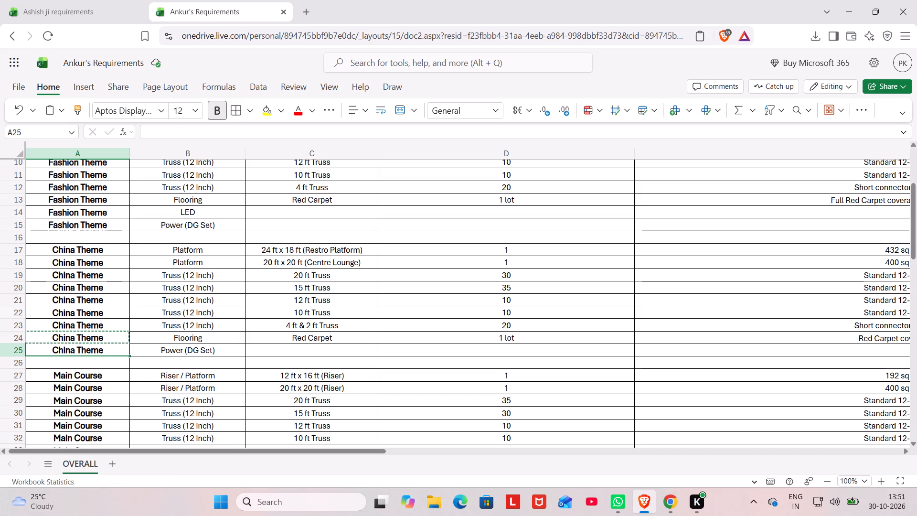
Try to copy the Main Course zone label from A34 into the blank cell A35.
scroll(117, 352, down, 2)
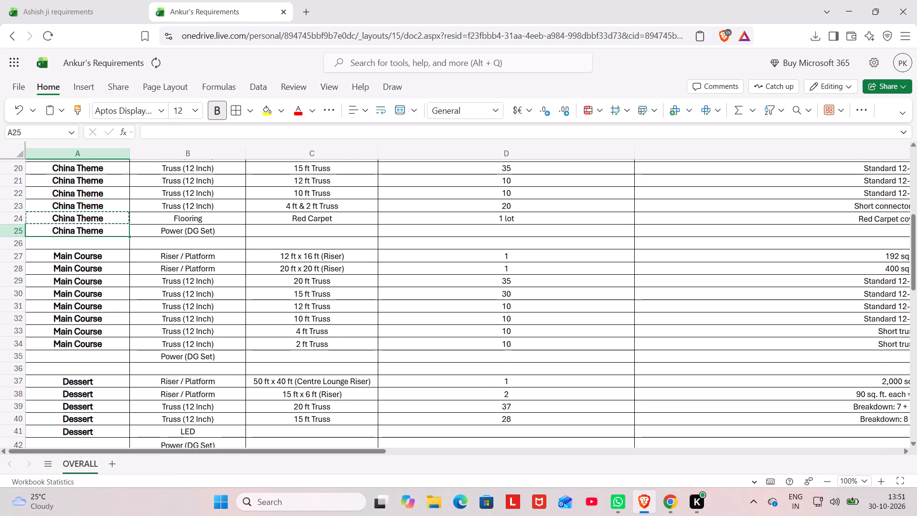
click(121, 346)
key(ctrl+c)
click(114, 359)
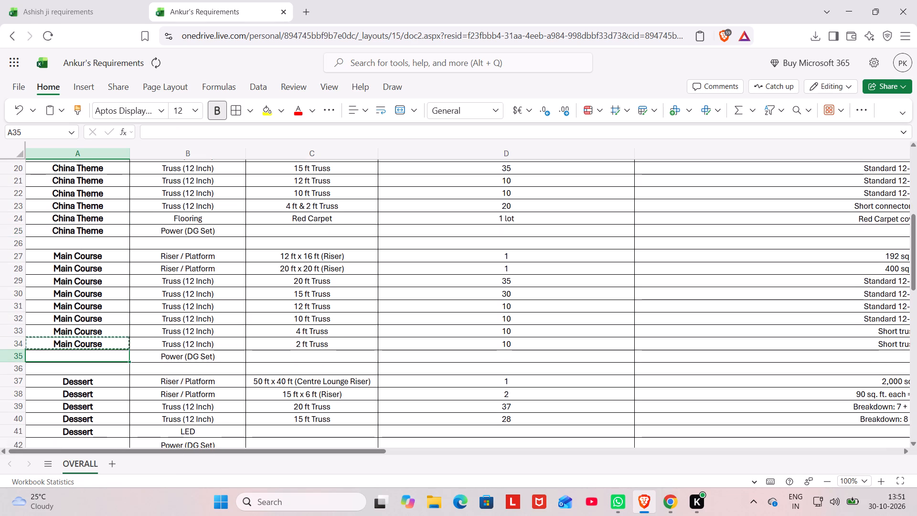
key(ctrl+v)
Copy the Main Course zone label from A34 again and paste it over the label in A35.
scroll(114, 359, down, 1)
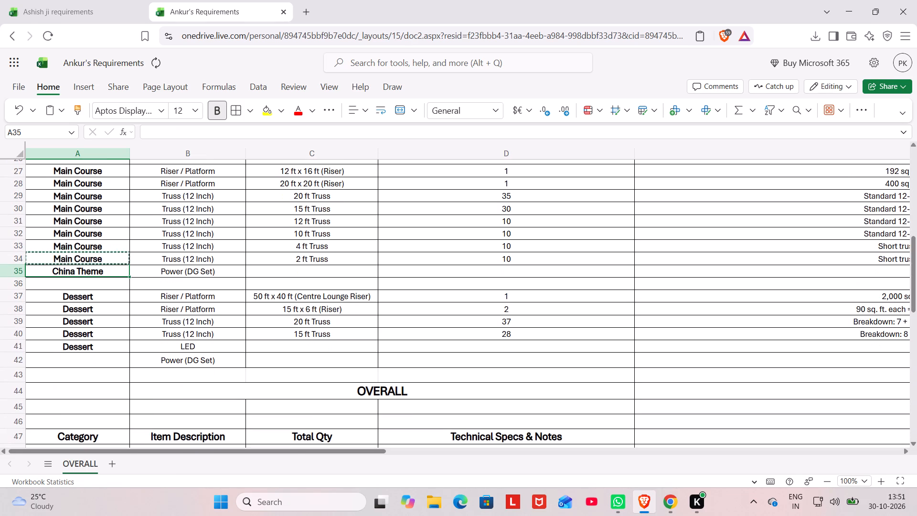
click(103, 258)
key(ctrl+c)
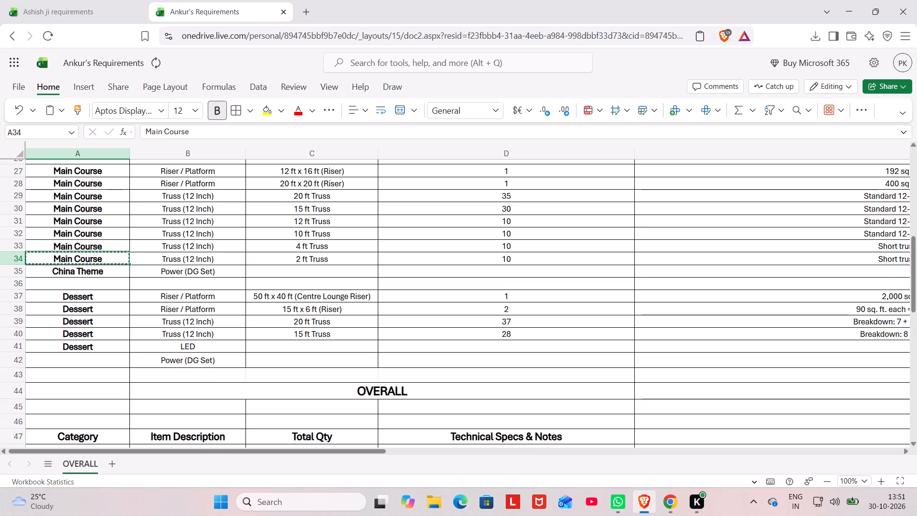
click(103, 274)
key(ctrl+v)
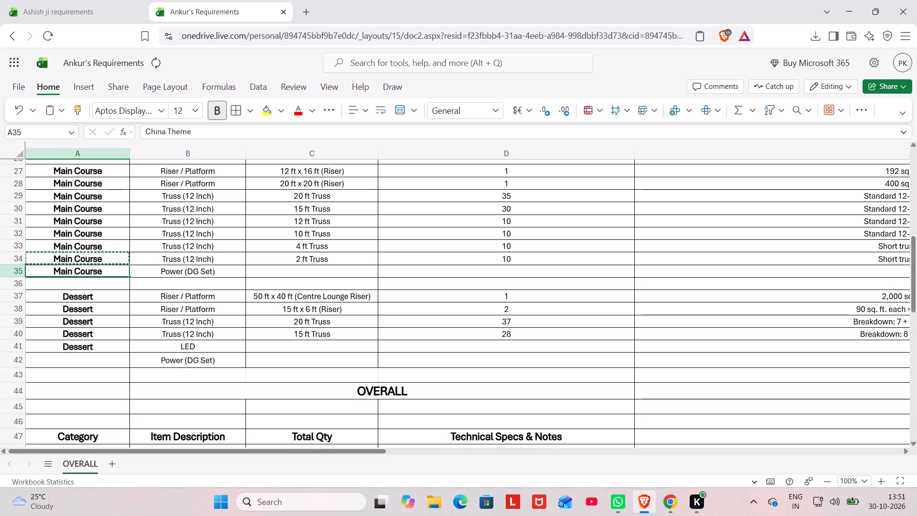
Copy the Dessert zone label from A41 into A42 beside its power entry.
scroll(103, 274, down, 1)
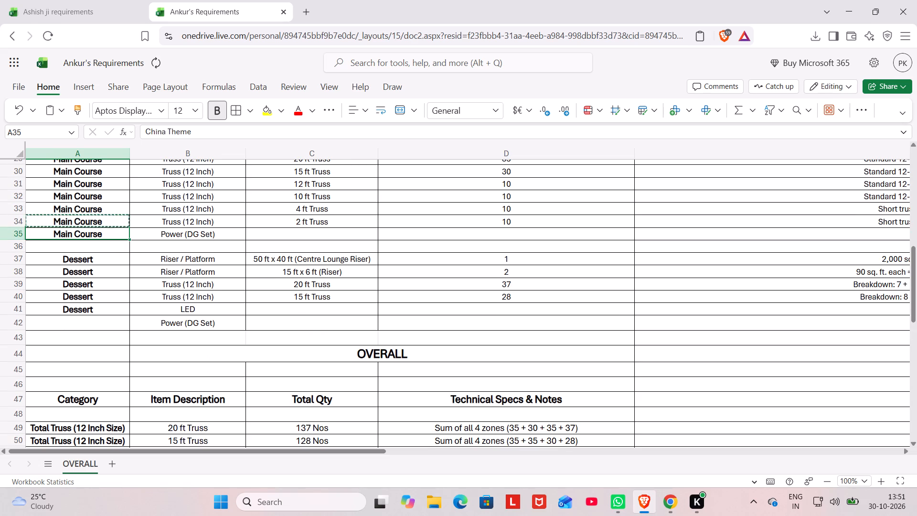
click(89, 314)
key(ctrl+c)
click(91, 325)
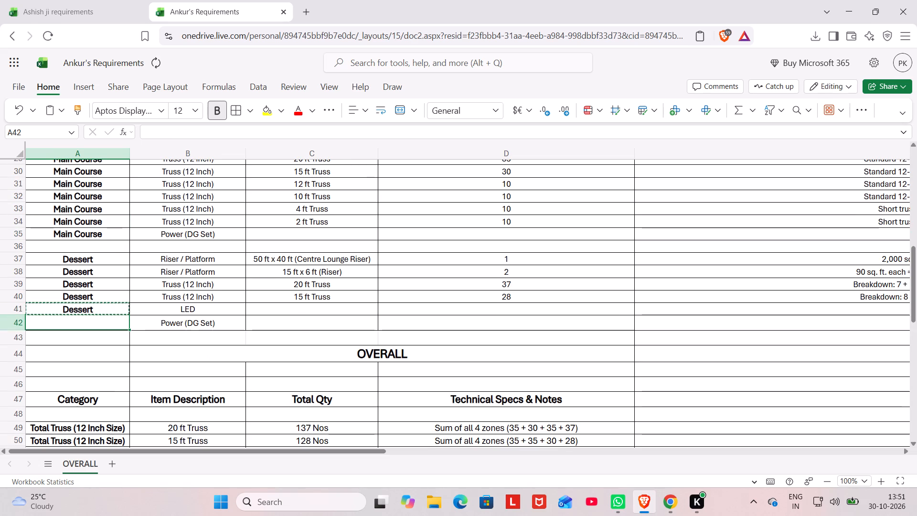
key(ctrl+v)
scroll(91, 325, up, 1)
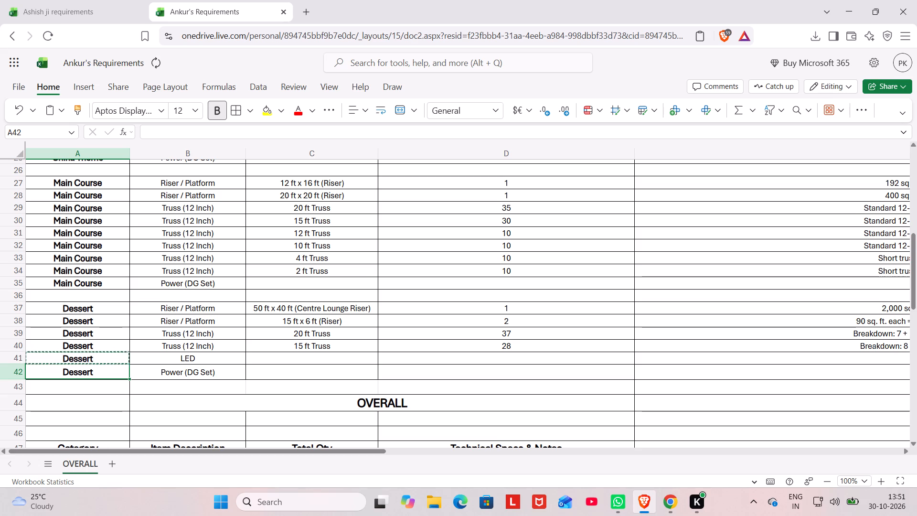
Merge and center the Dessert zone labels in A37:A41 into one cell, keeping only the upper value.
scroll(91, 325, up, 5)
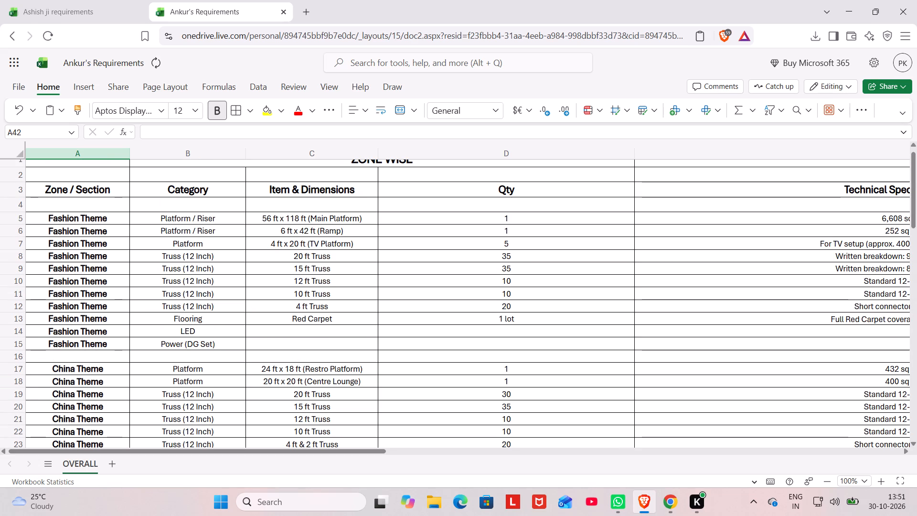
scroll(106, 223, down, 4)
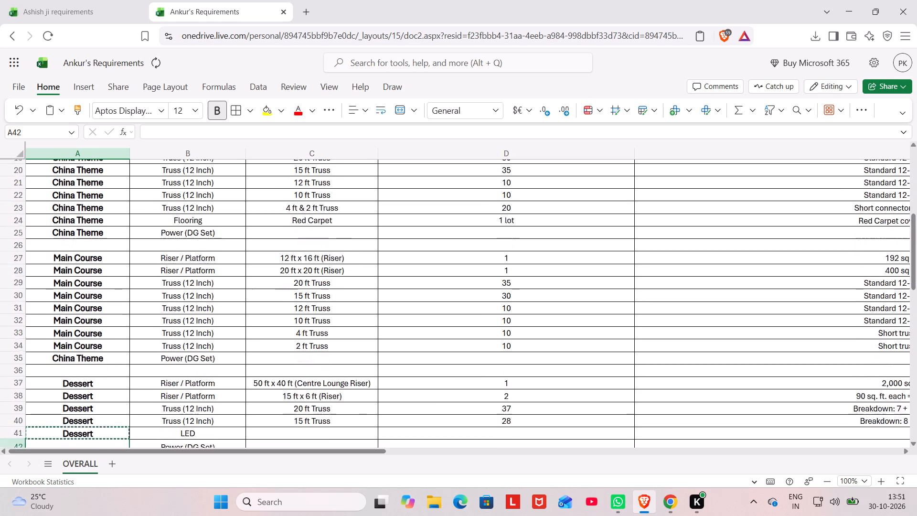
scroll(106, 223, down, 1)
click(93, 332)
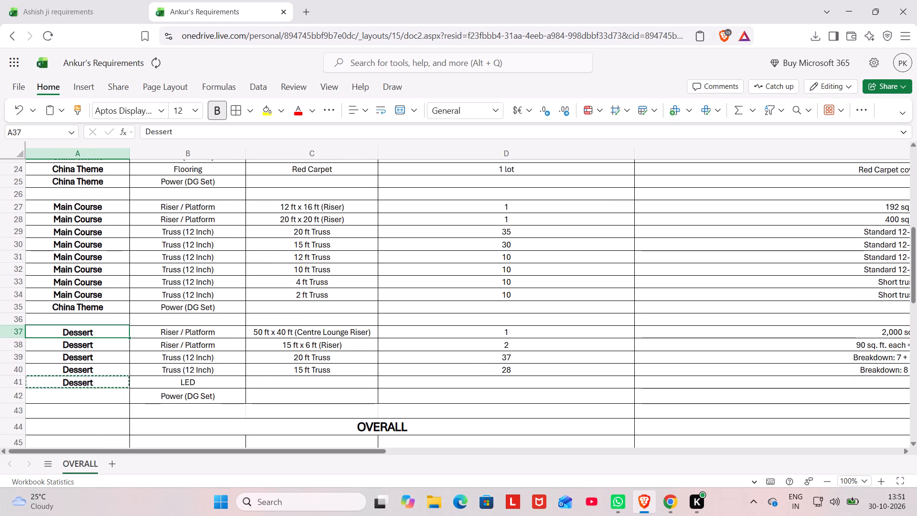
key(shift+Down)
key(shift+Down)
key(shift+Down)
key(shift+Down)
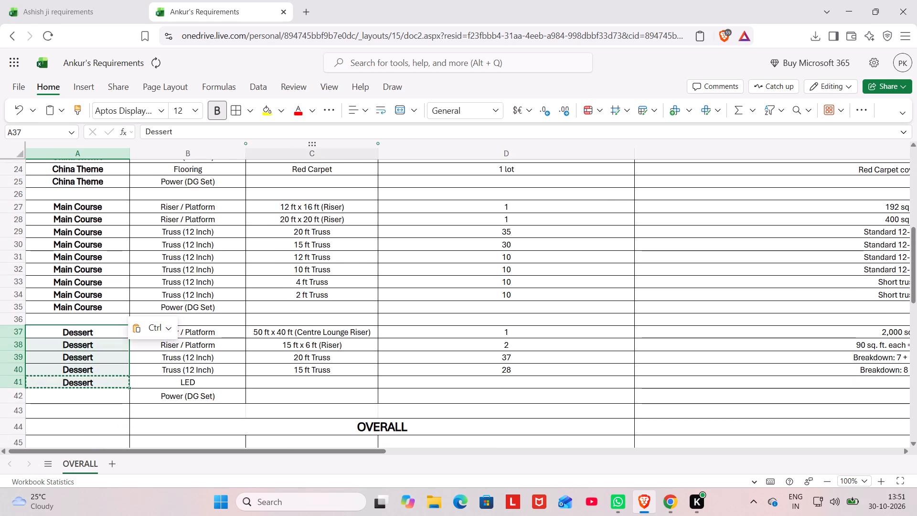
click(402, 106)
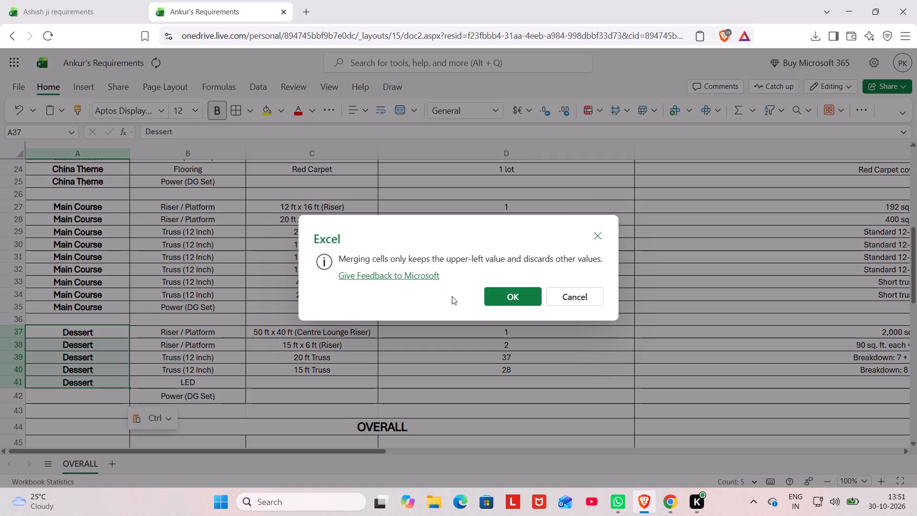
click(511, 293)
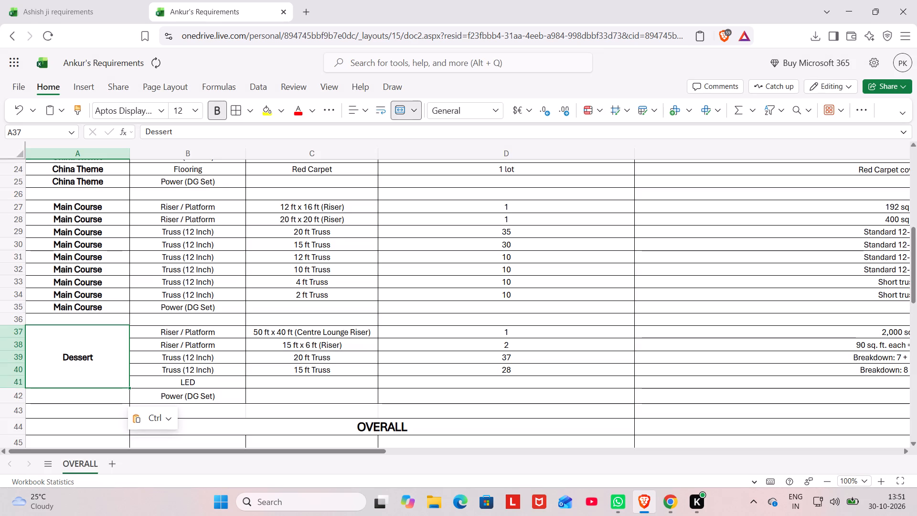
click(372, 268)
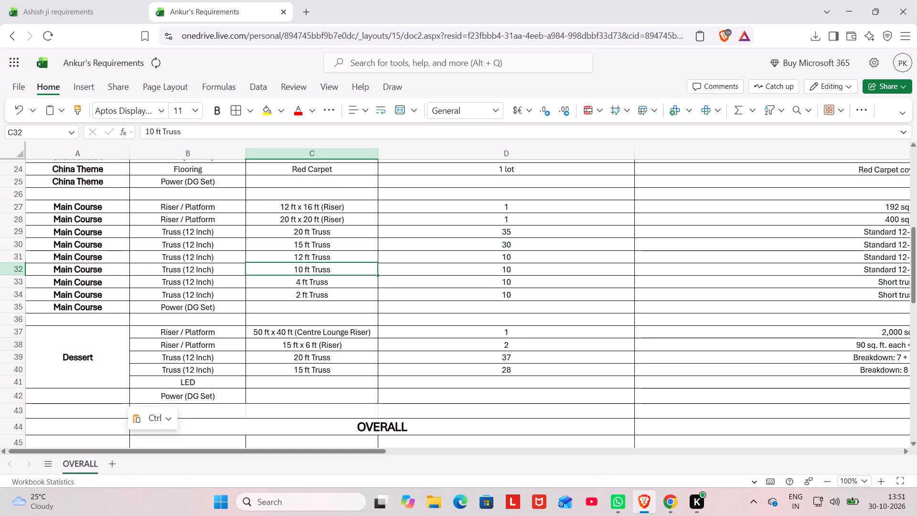
Review the zone-wise rows, including LED and Power (DG Set) entries, and the OVERALL and OTHER tables for completeness.
scroll(372, 268, right, 2)
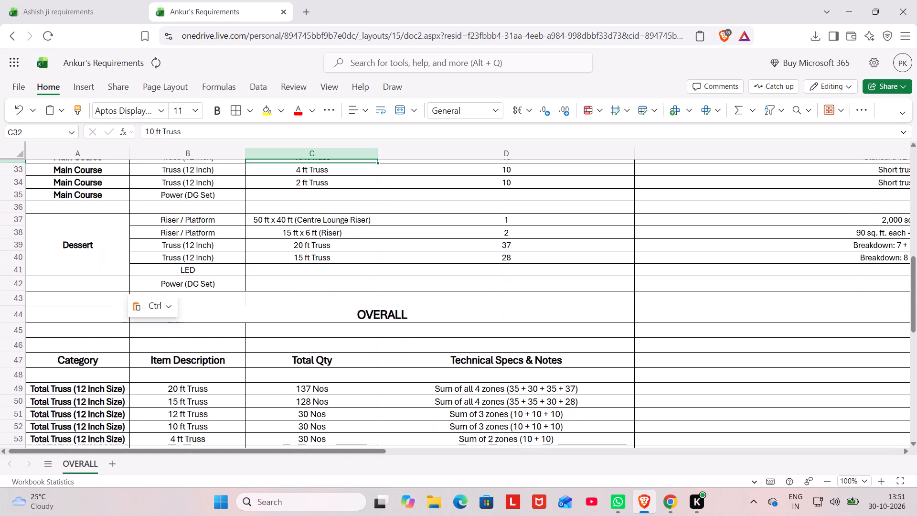
scroll(372, 268, right, 1)
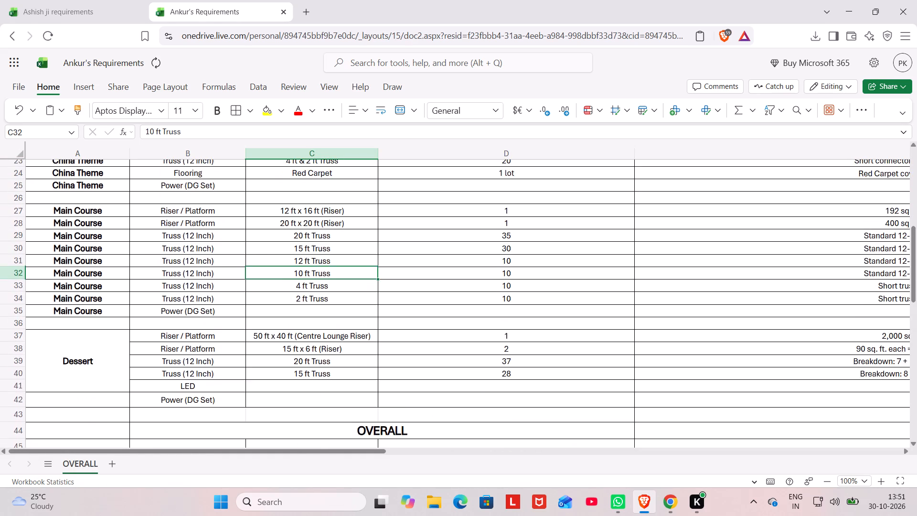
scroll(372, 268, down, 2)
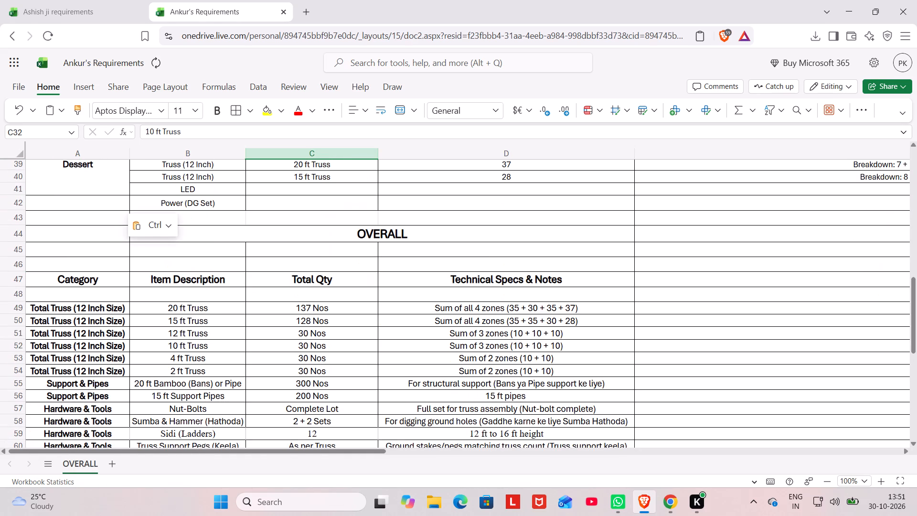
scroll(372, 268, down, 2)
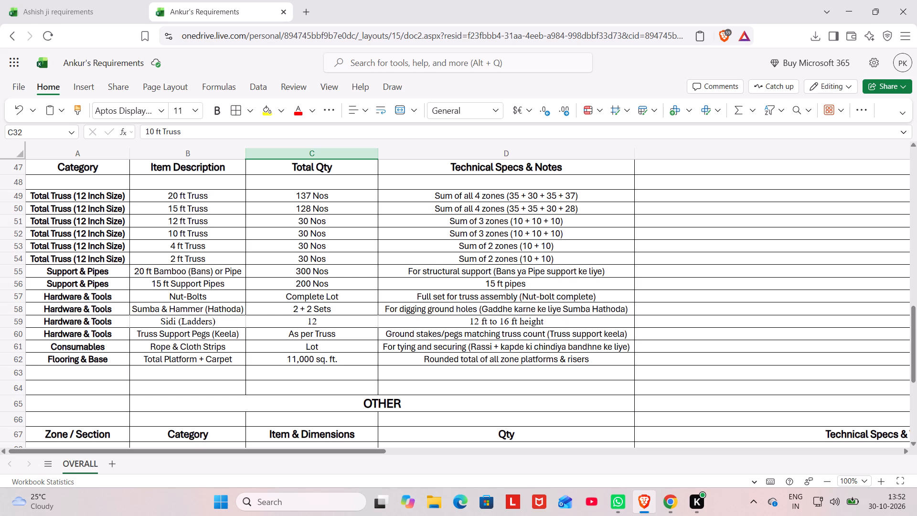
scroll(141, 268, up, 1)
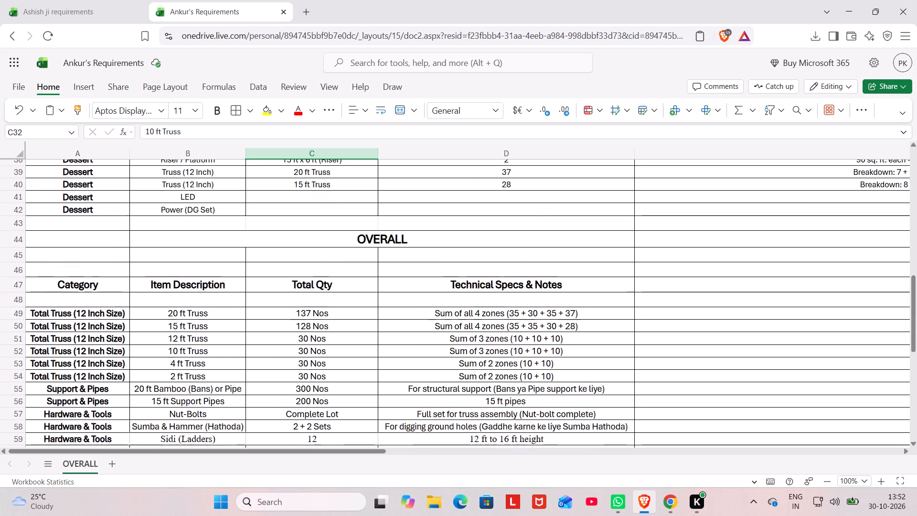
scroll(141, 268, up, 9)
scroll(141, 268, down, 4)
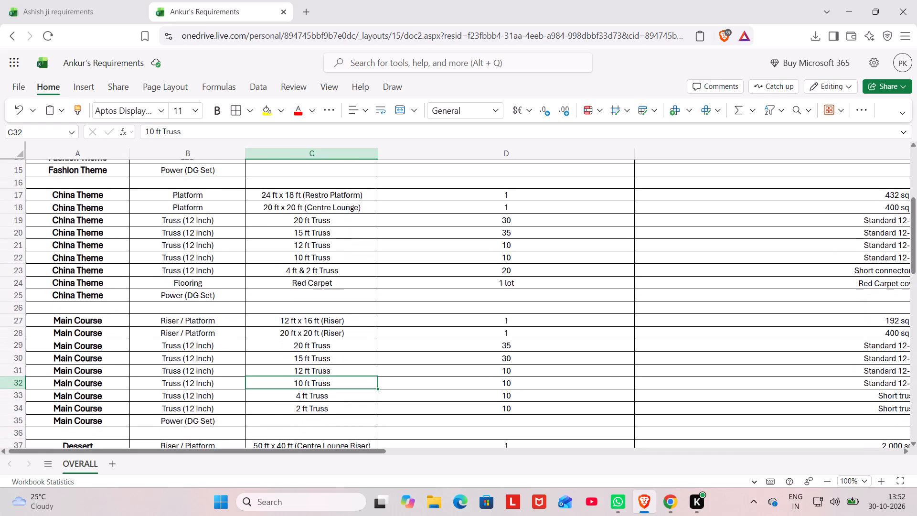
scroll(141, 268, down, 2)
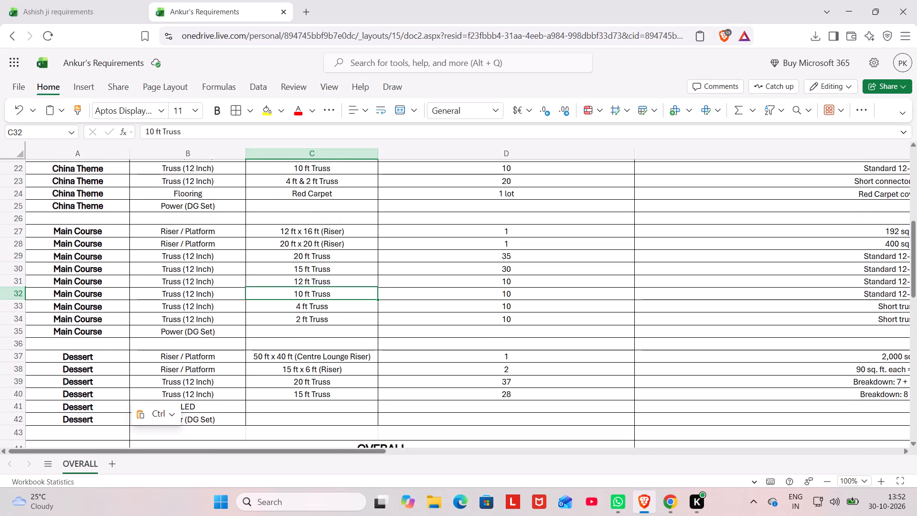
click(438, 344)
scroll(438, 344, up, 3)
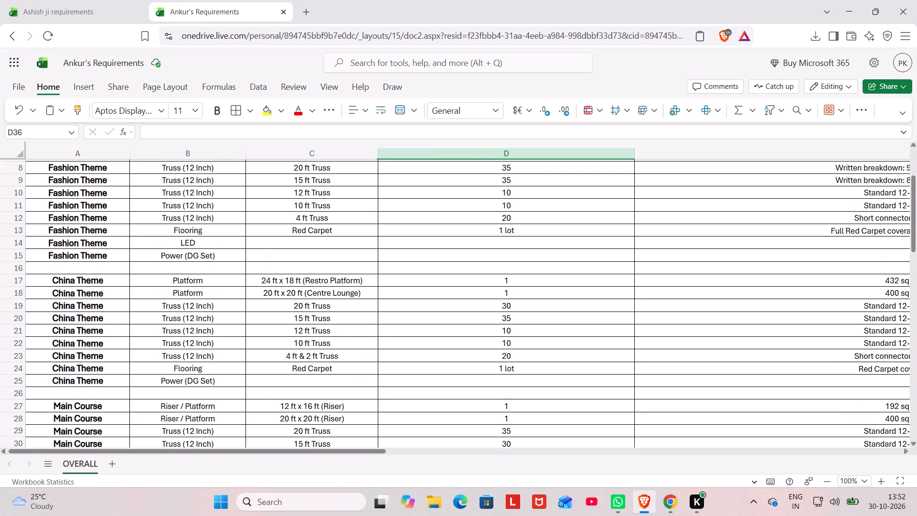
scroll(438, 344, down, 4)
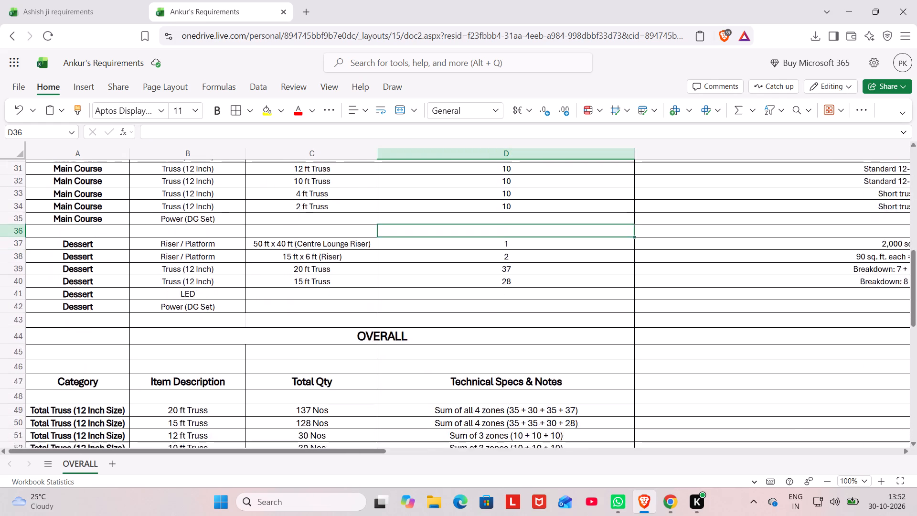
scroll(438, 344, down, 3)
scroll(589, 302, up, 1)
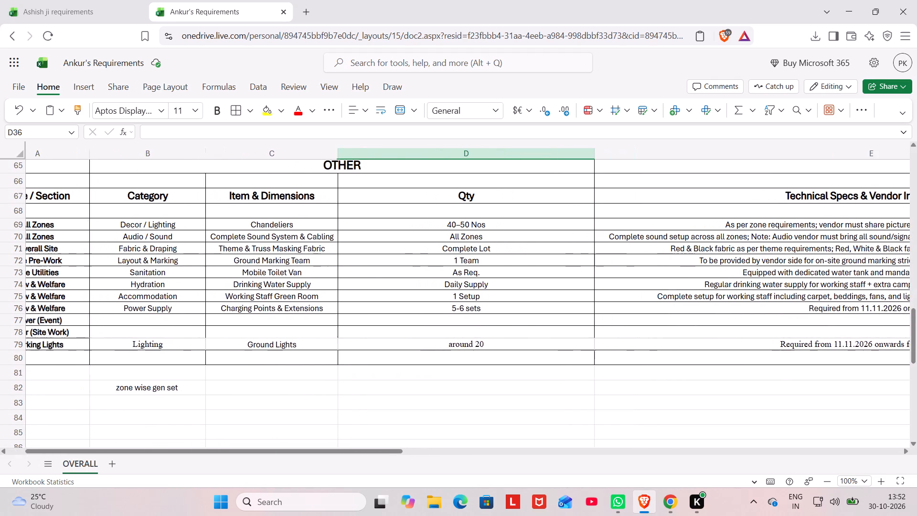
scroll(589, 302, up, 2)
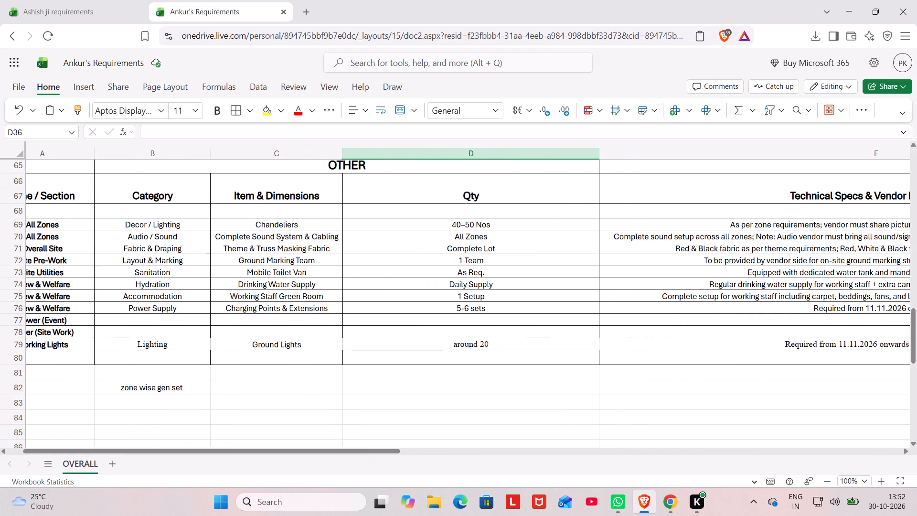
scroll(589, 302, up, 3)
scroll(589, 302, right, 1)
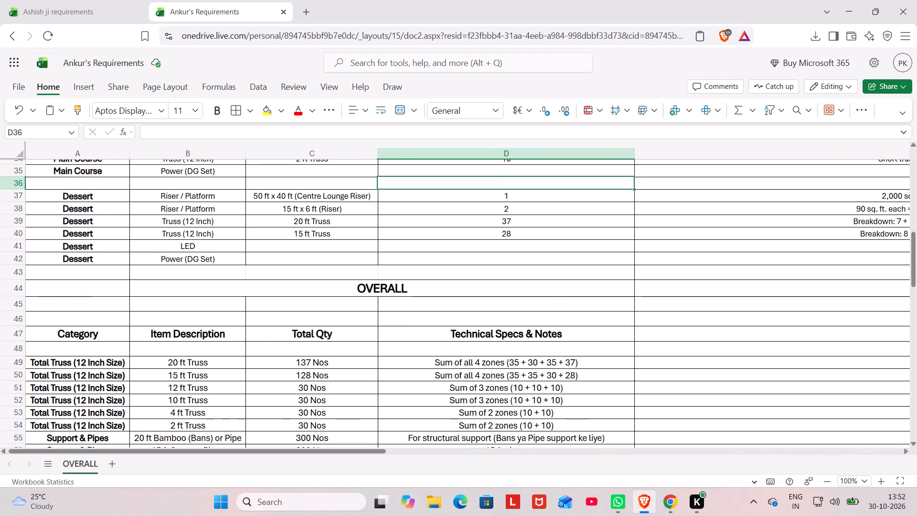
scroll(589, 302, right, 1)
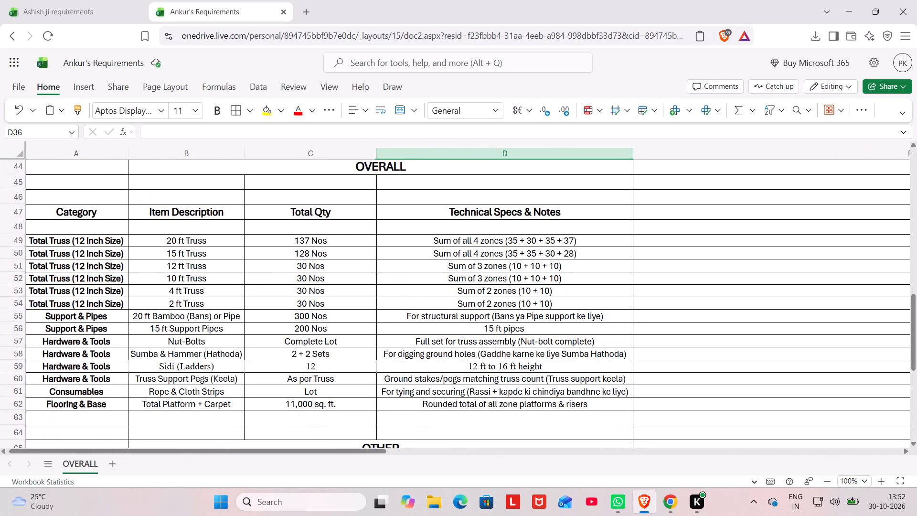
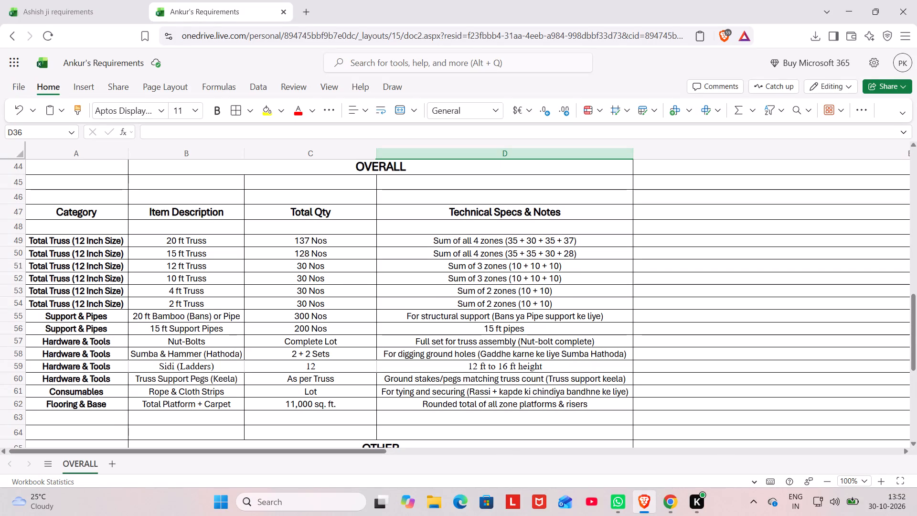
Change the Sidi (Ladders) specification in D59 of the OVERALL table to 15 ft to 20 ft height.
double_click(323, 368)
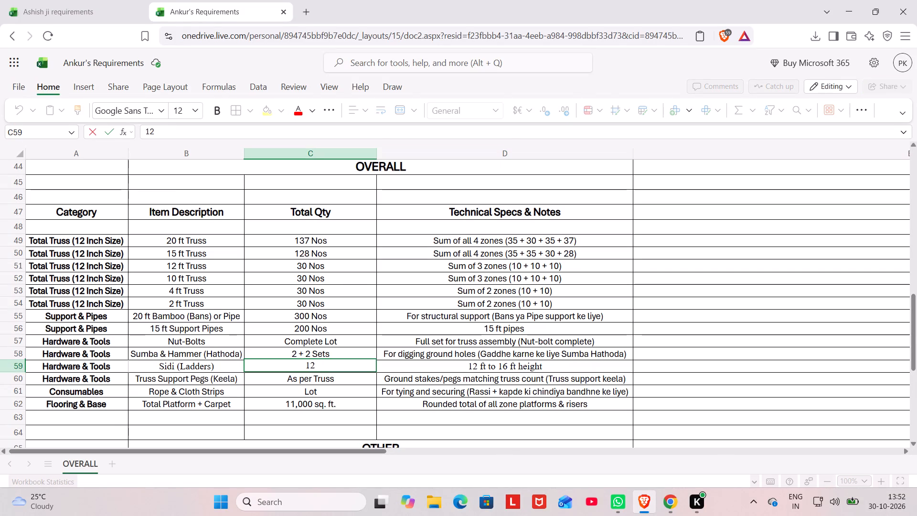
click(479, 367)
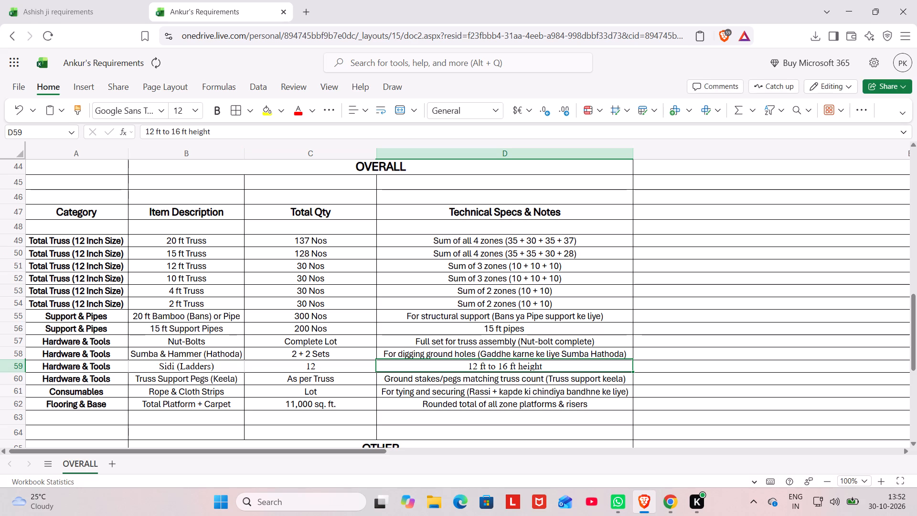
click(479, 367)
double_click(478, 367)
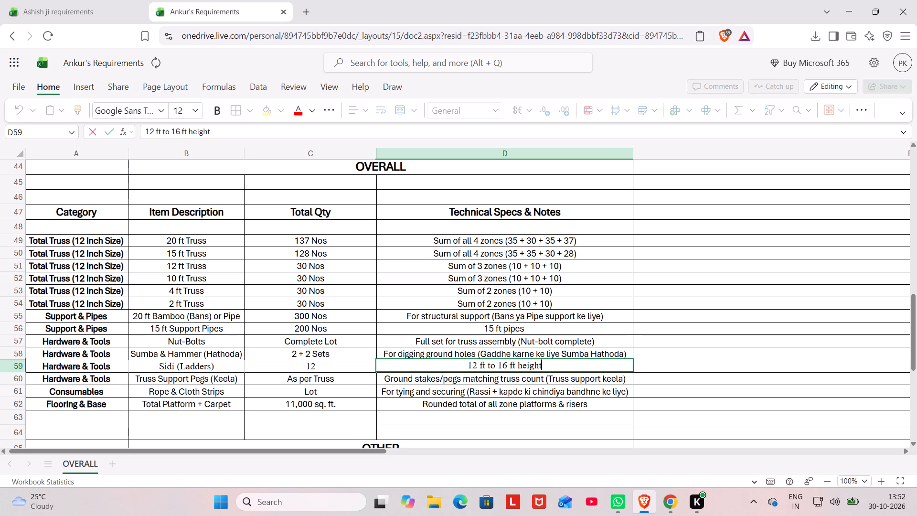
click(506, 366)
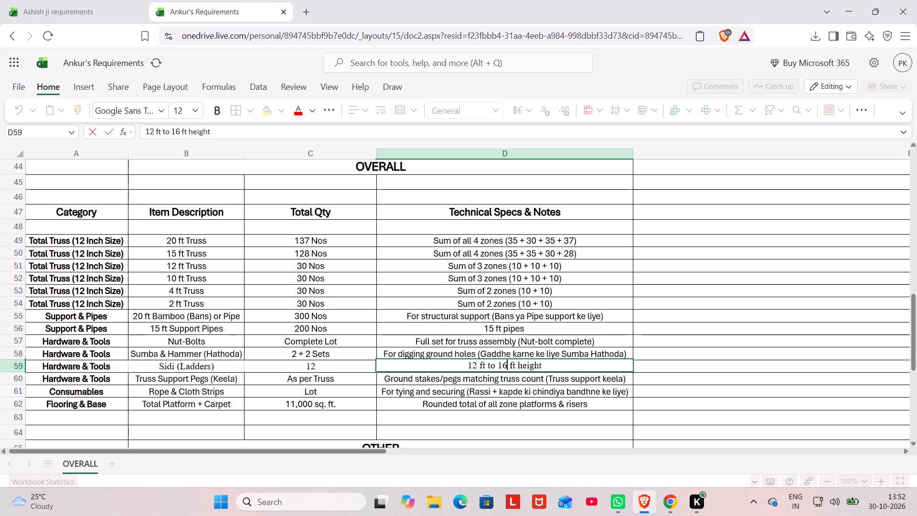
key(BackSpace)
key(BackSpace)
text(20)
click(475, 367)
key(BackSpace)
key(5)
Set the total quantity of Sidi (Ladders) in C59 to 10.
click(317, 368)
double_click(317, 368)
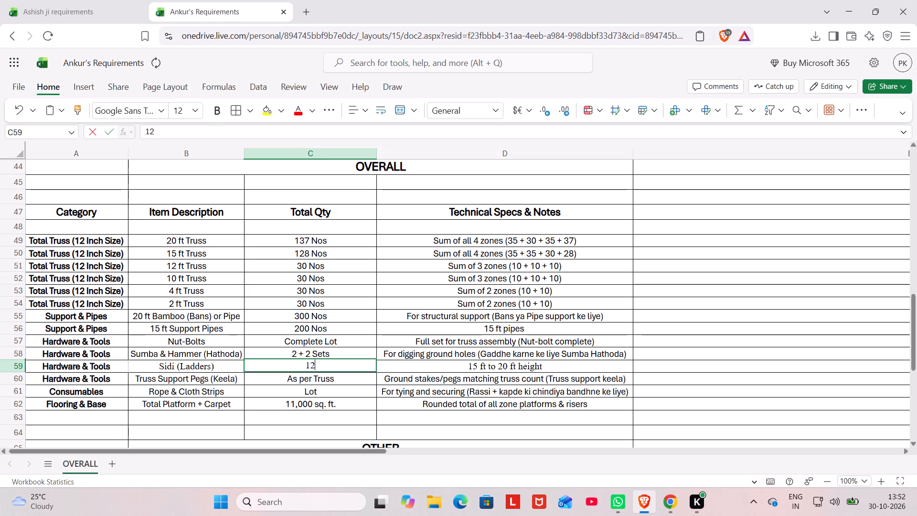
text(10)
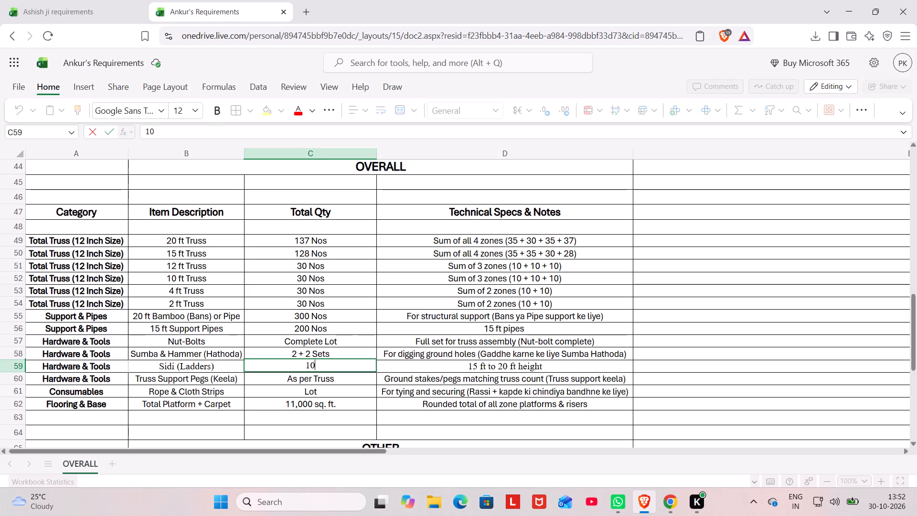
Change the ladder item description in B59 to Sidi (Folding Ladders).
click(181, 367)
click(181, 367)
double_click(181, 367)
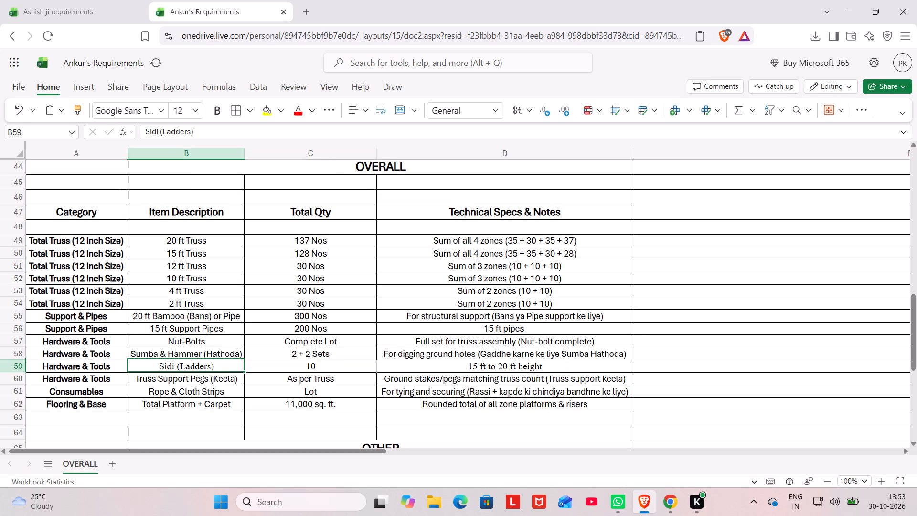
click(181, 367)
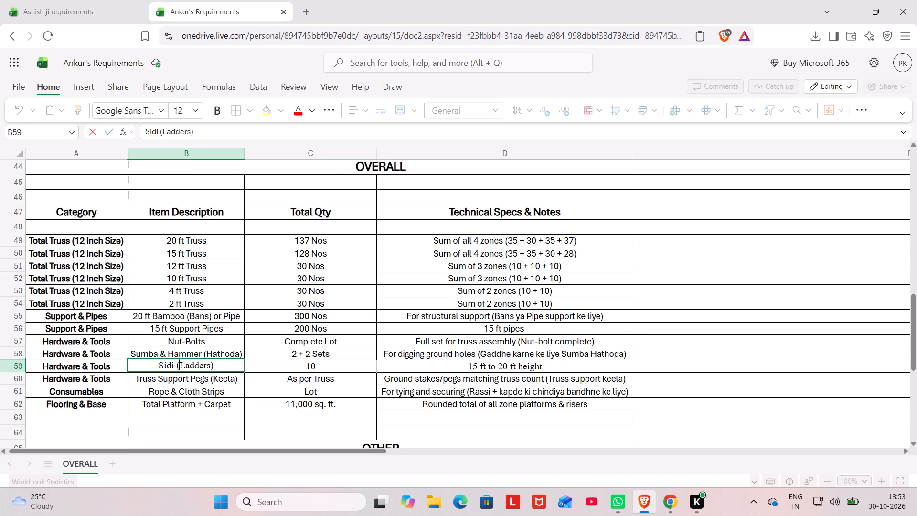
text(Folding)
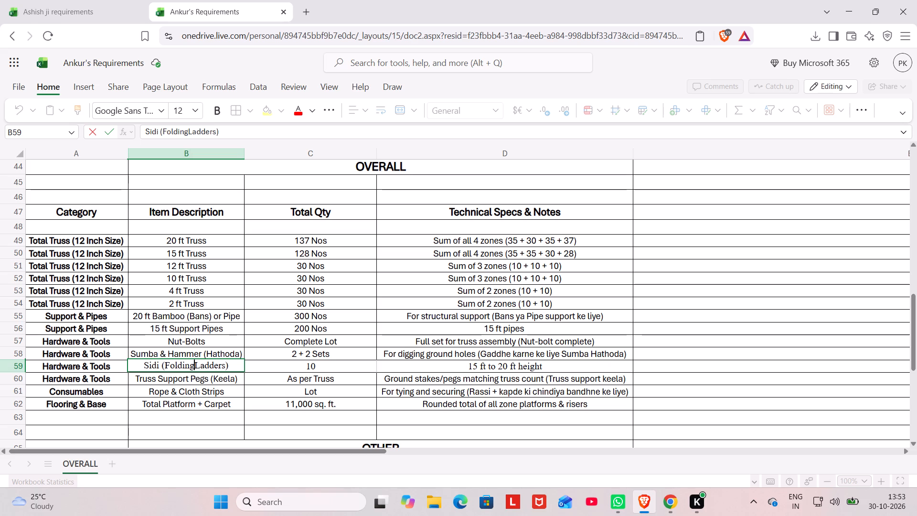
key(space)
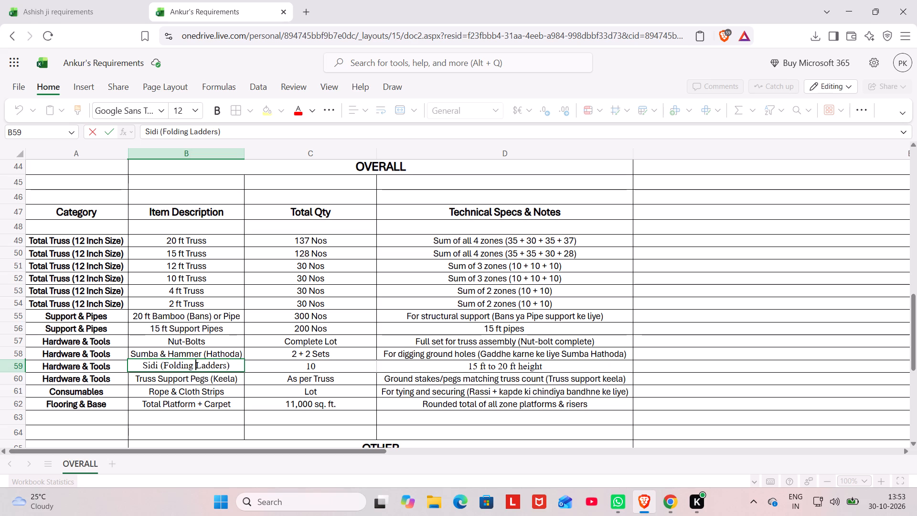
Review the zone-wise rows and the Ashish ji requirements Overall sheet for items still missing from the OVERALL table.
scroll(286, 297, up, 2)
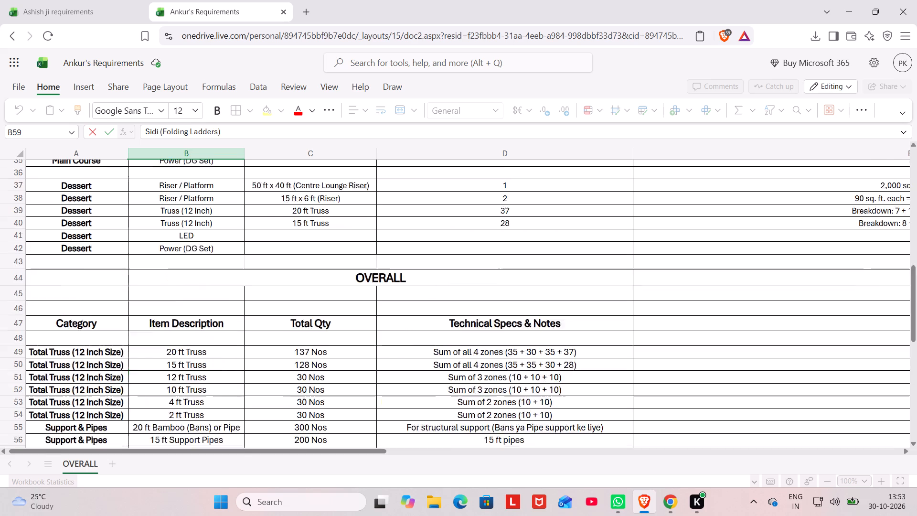
scroll(286, 297, up, 1)
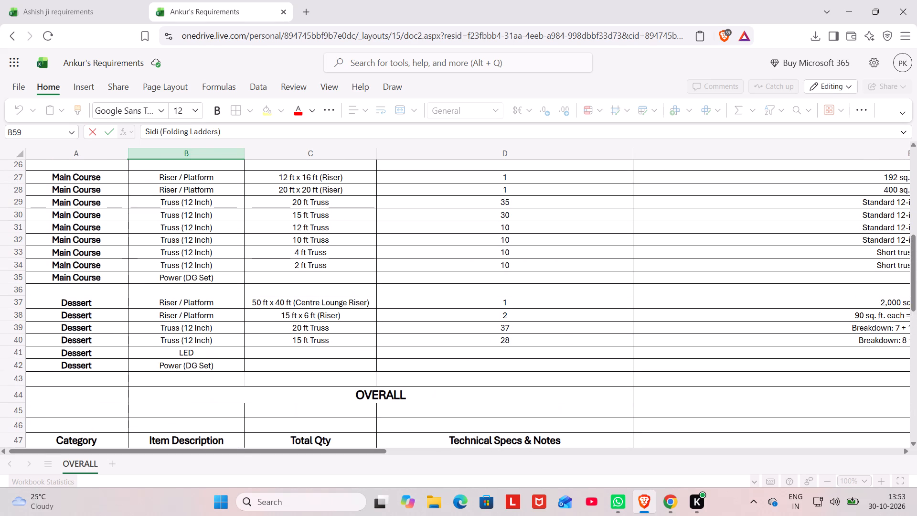
scroll(385, 232, up, 2)
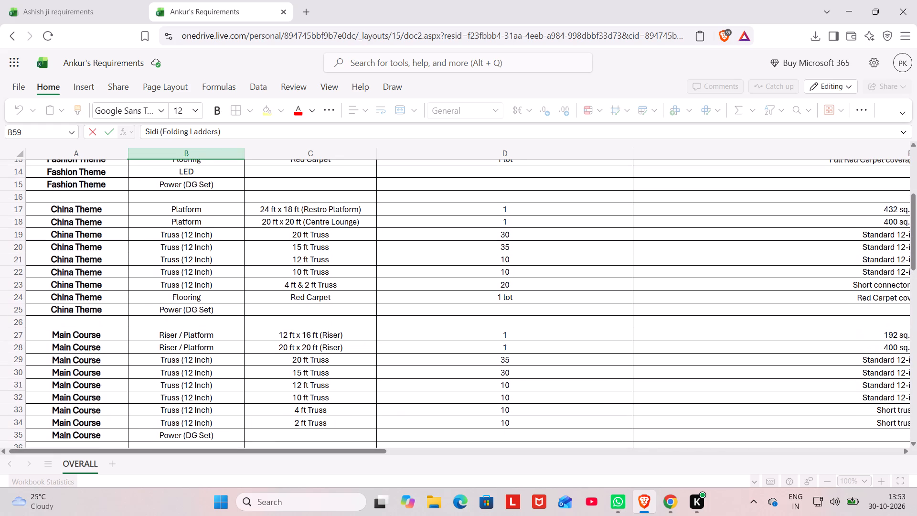
click(51, 0)
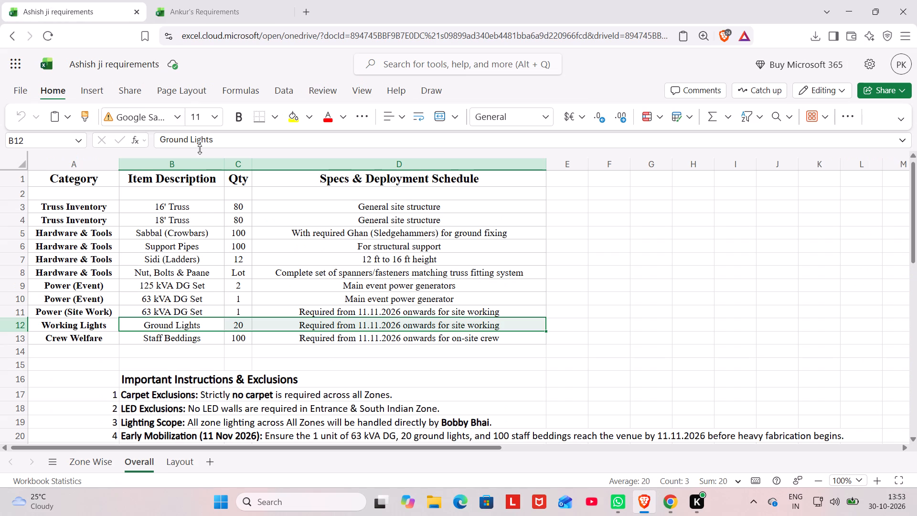
click(212, 0)
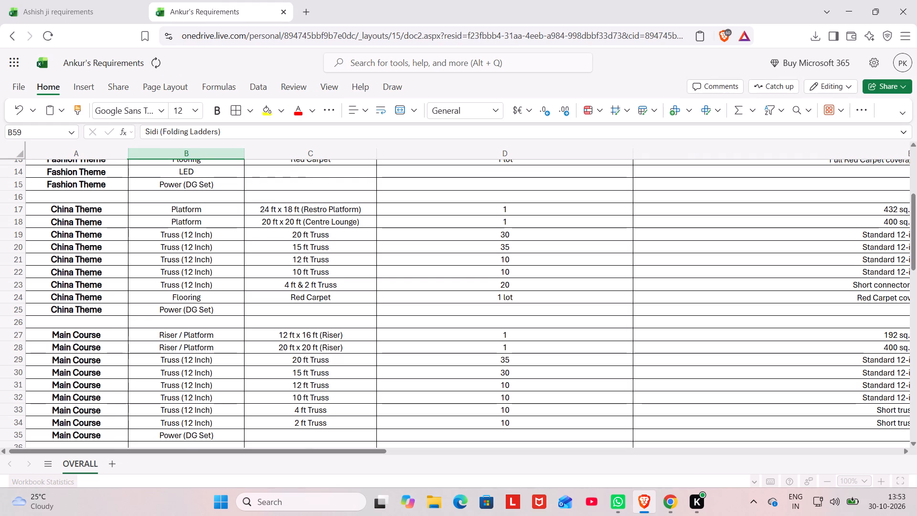
scroll(256, 301, down, 2)
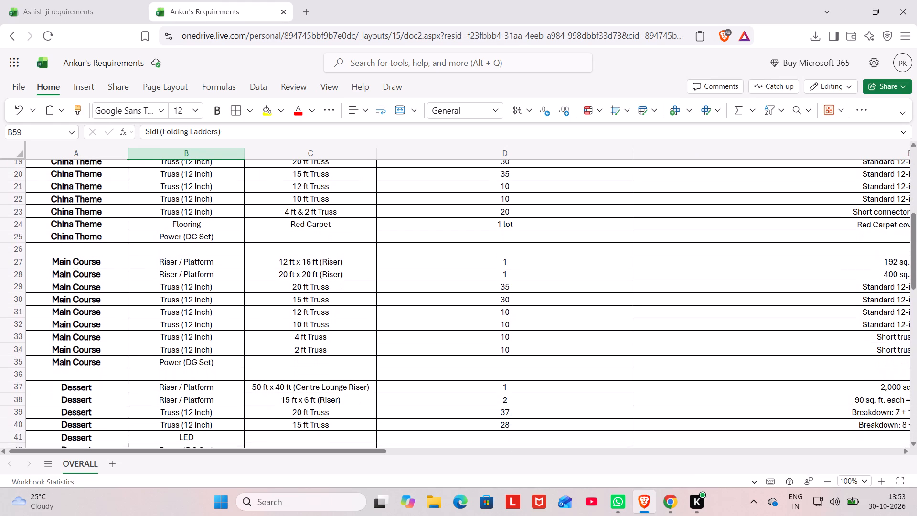
scroll(256, 301, down, 1)
scroll(256, 301, right, 1)
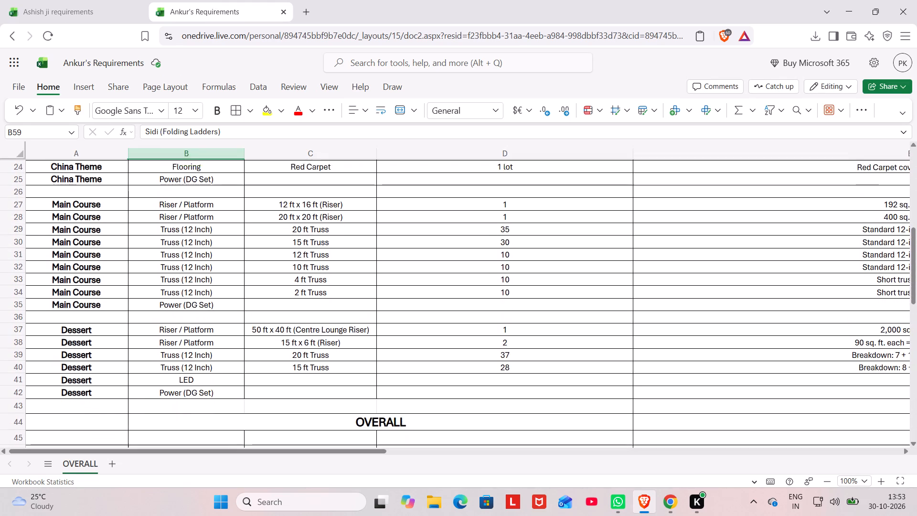
scroll(256, 301, right, 1)
scroll(256, 301, down, 3)
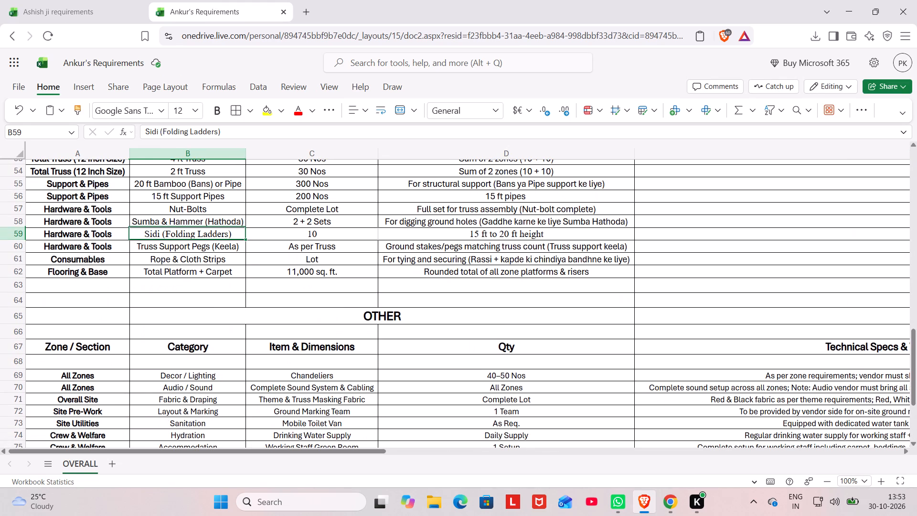
Add the category Furniture in A63, below Flooring & Base in the OVERALL table.
click(108, 286)
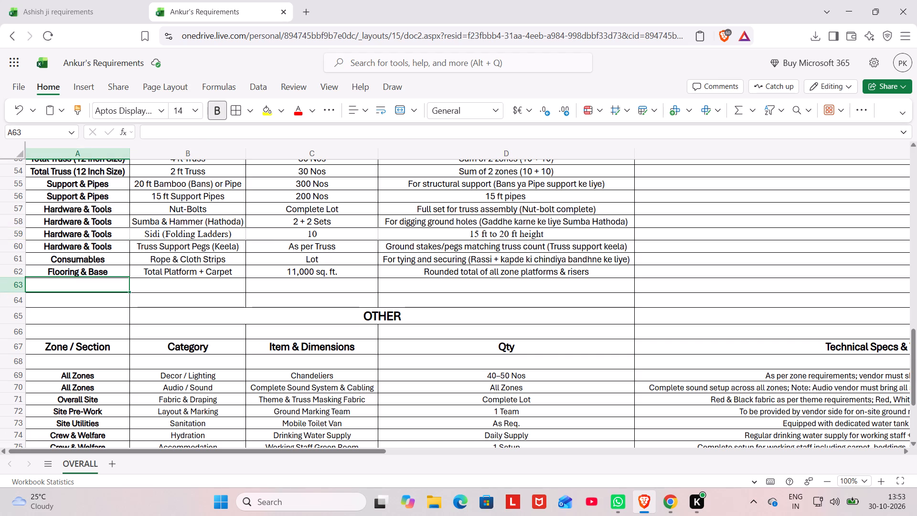
key(shift+f)
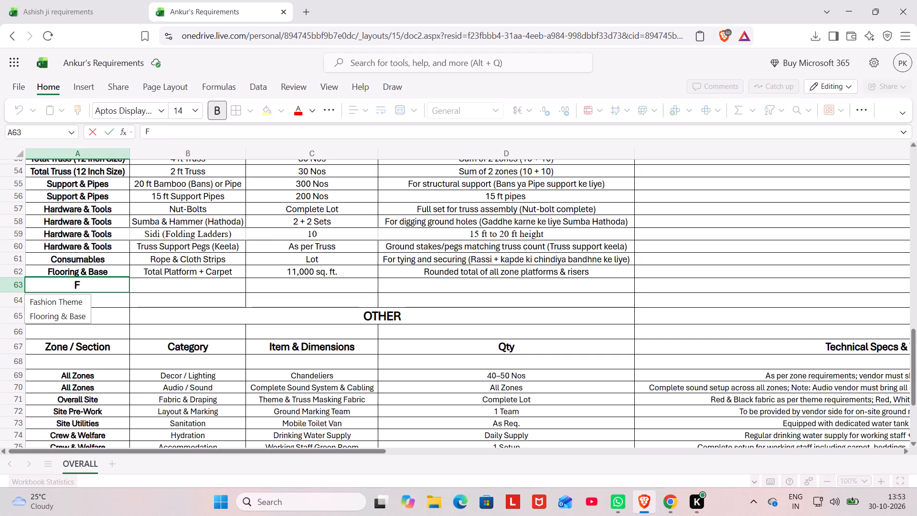
text(ur)
text(niture)
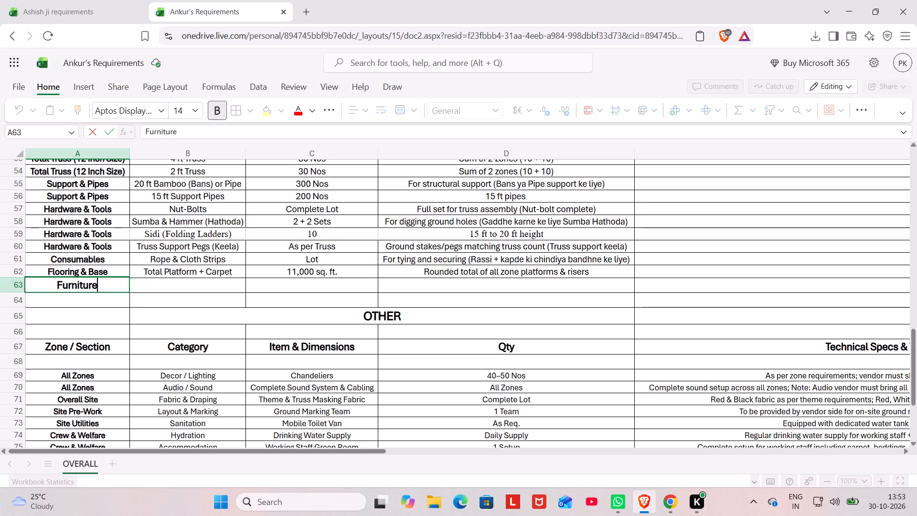
Enter Sofa for Lounges in A64, below the Furniture entry.
click(117, 302)
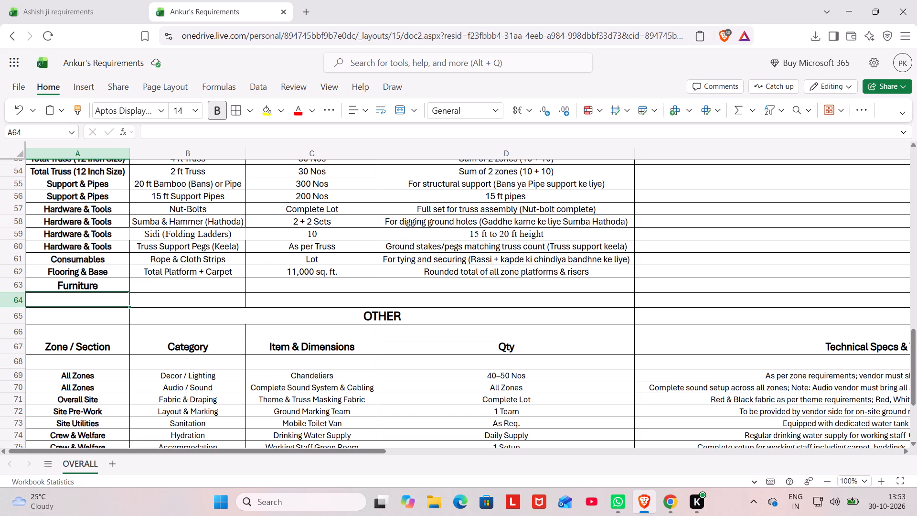
key(shift+l)
text(ounges)
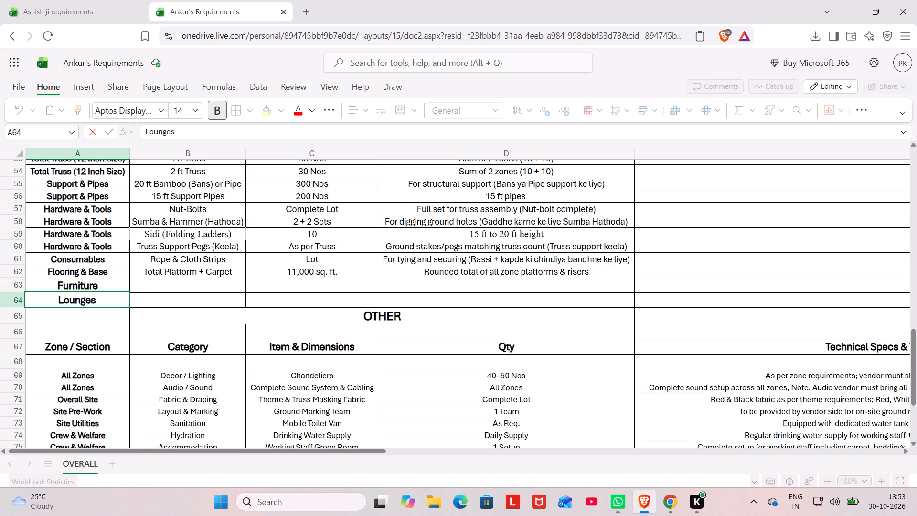
key(BackSpace)
key(BackSpace)
key(BackSpace)
key(BackSpace)
key(BackSpace)
key(BackSpace)
key(BackSpace)
text(Sofa for)
key(space)
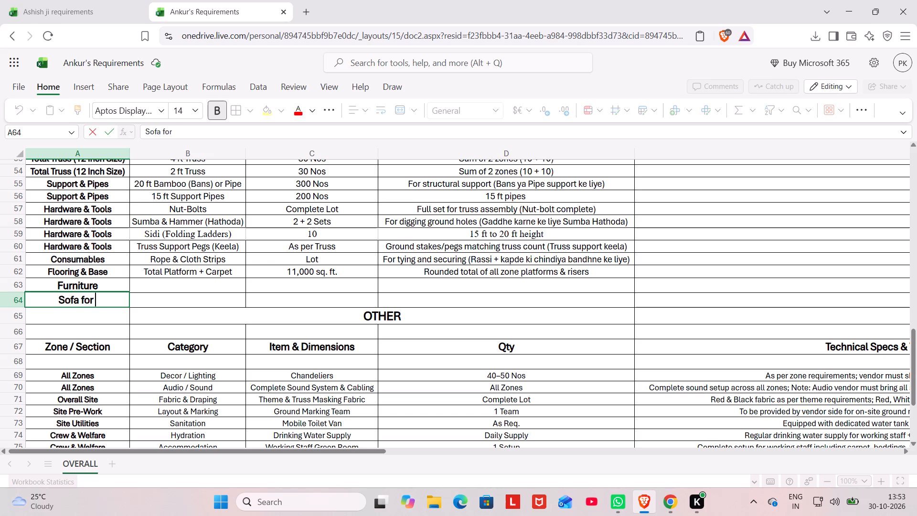
text(Lounf)
key(BackSpace)
text(ges)
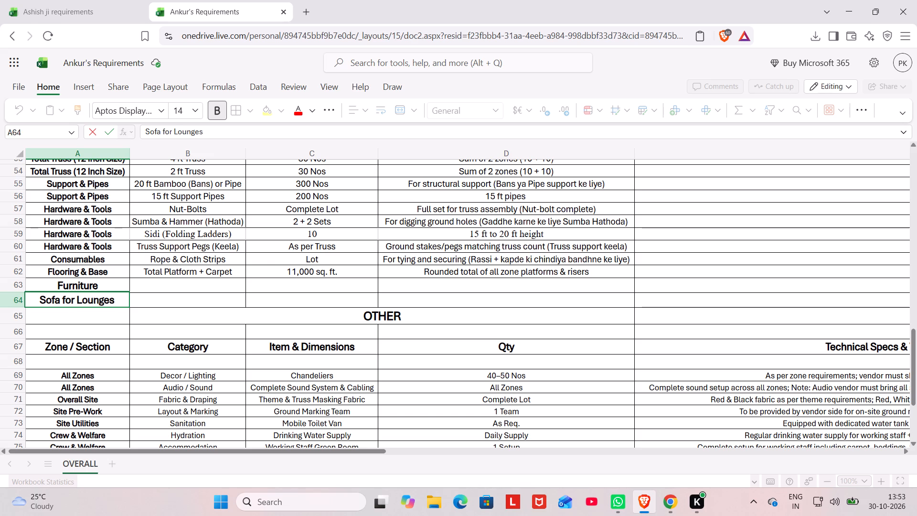
Fill in the Sofa for Lounges row with 6 fashion in B64 and 4 china in C64.
scroll(168, 314, down, 1)
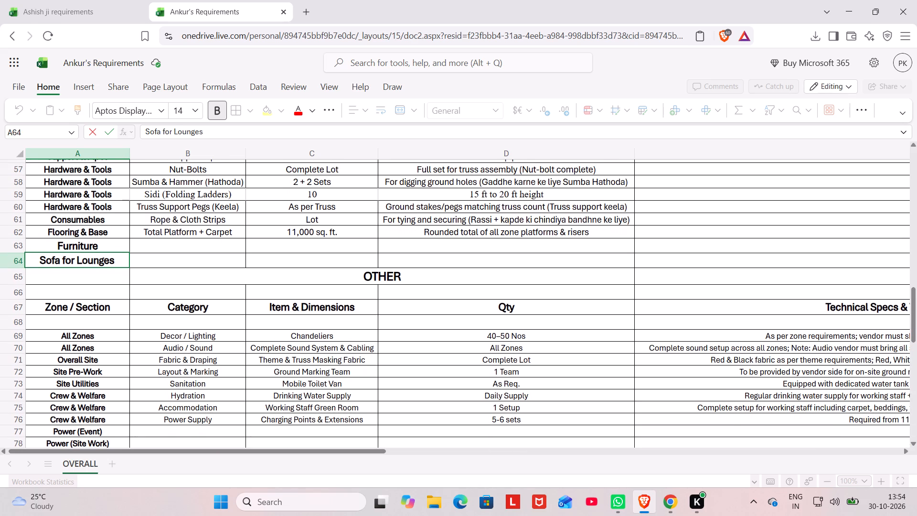
scroll(168, 314, up, 6)
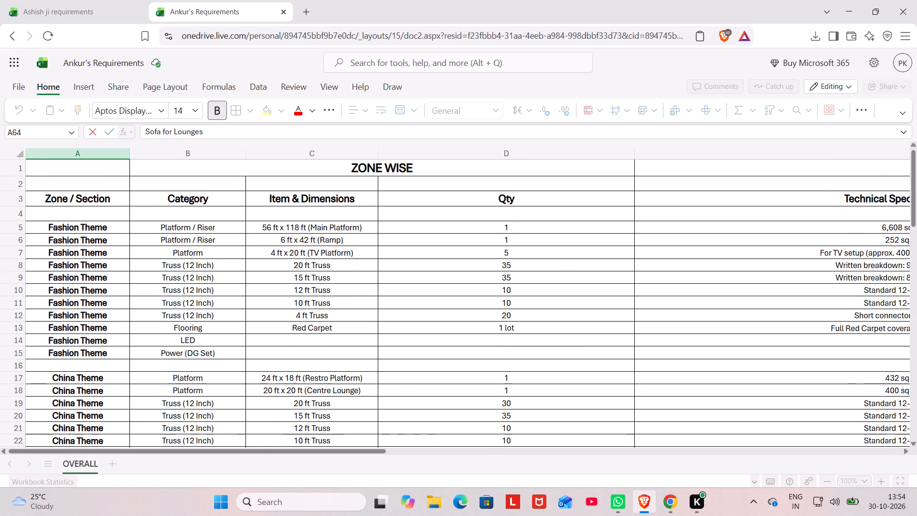
scroll(168, 314, up, 1)
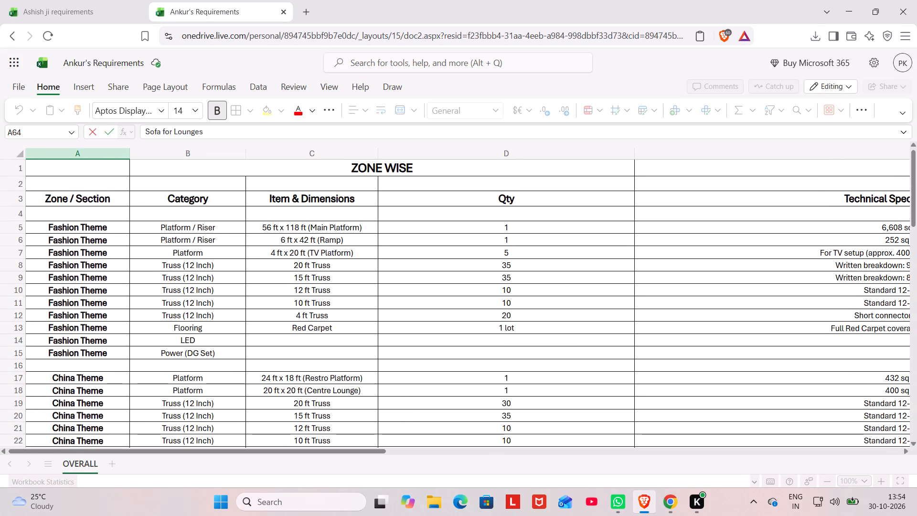
scroll(282, 271, down, 7)
scroll(282, 271, up, 1)
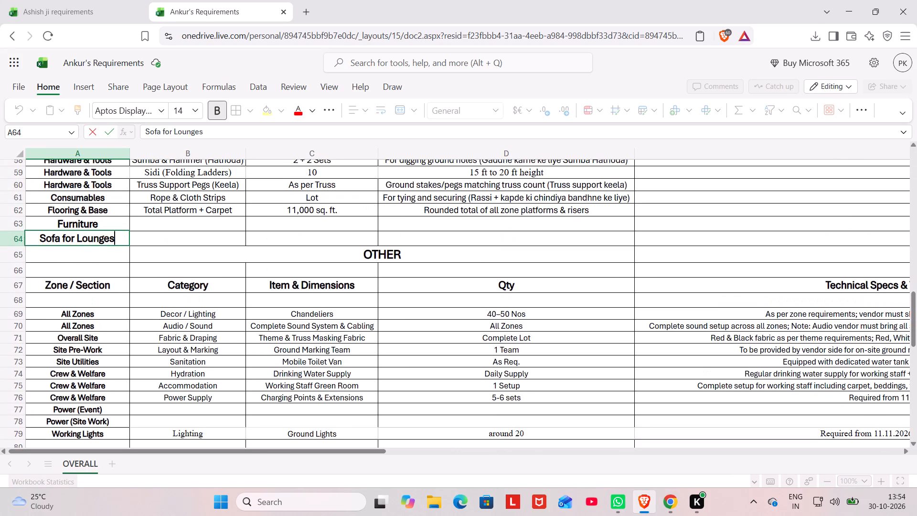
click(218, 242)
text(6 fashion)
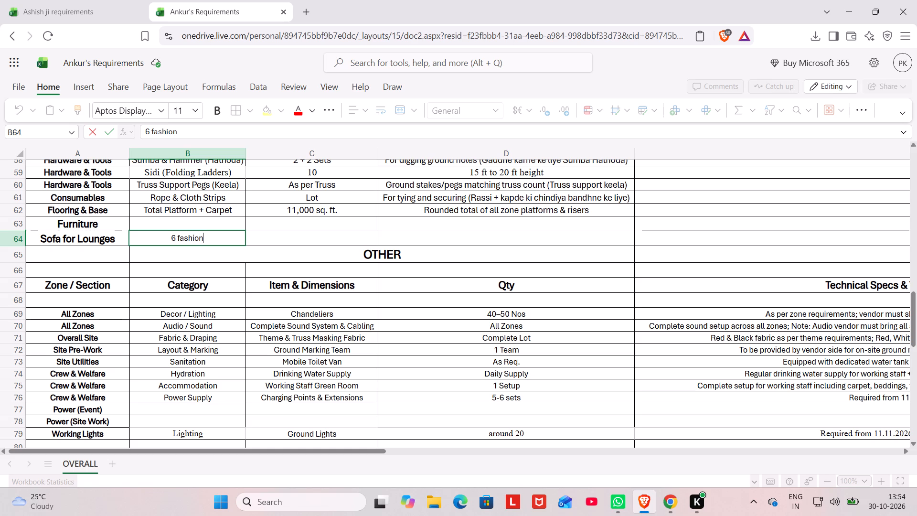
key(Tab)
text(4 china)
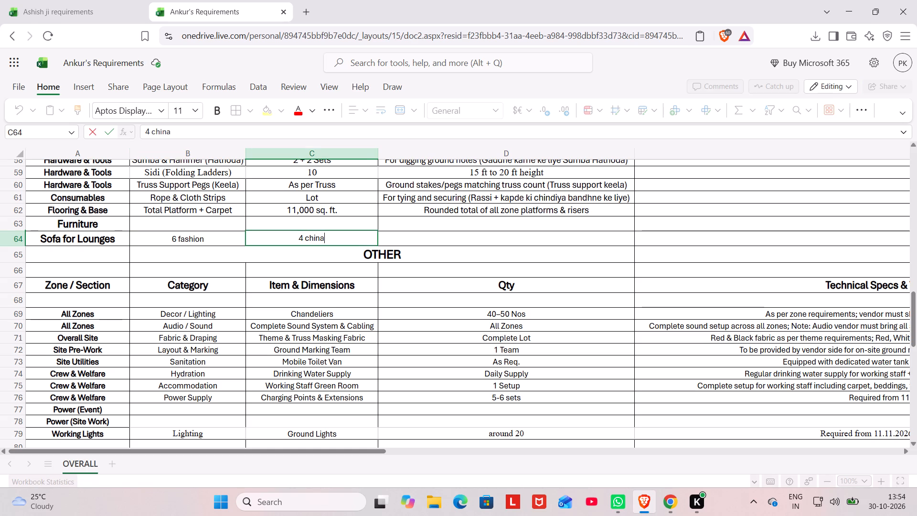
key(Tab)
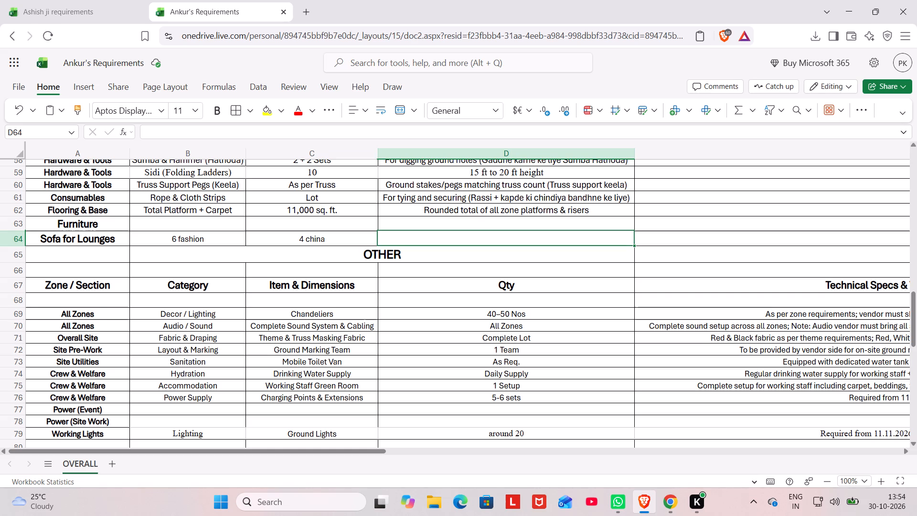
Enter 4 Dessert in D64 of the Sofa for Lounges row.
key(shift+d)
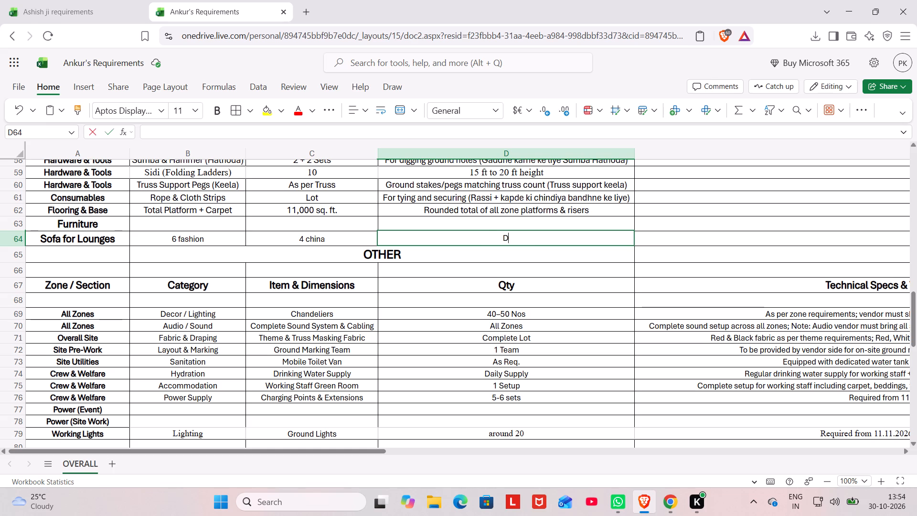
text(essert)
key(Left)
key(Left)
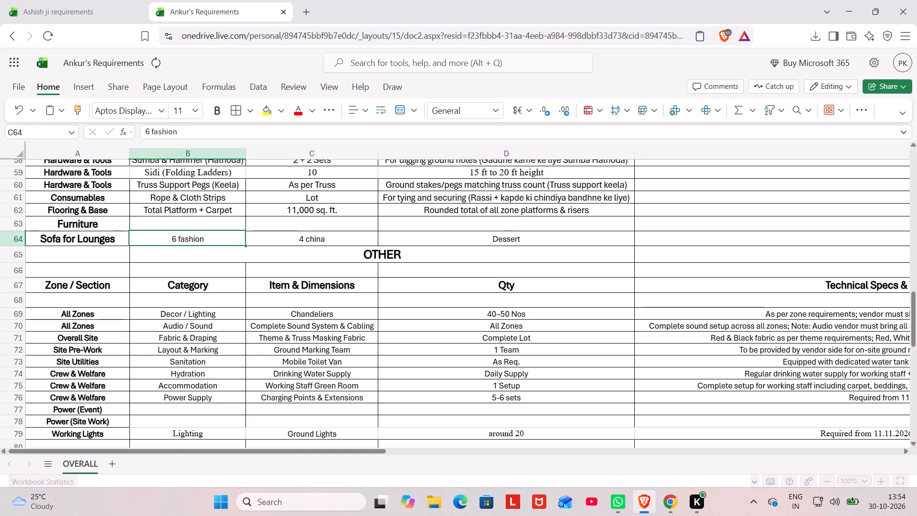
key(Left)
key(Left)
double_click(484, 240)
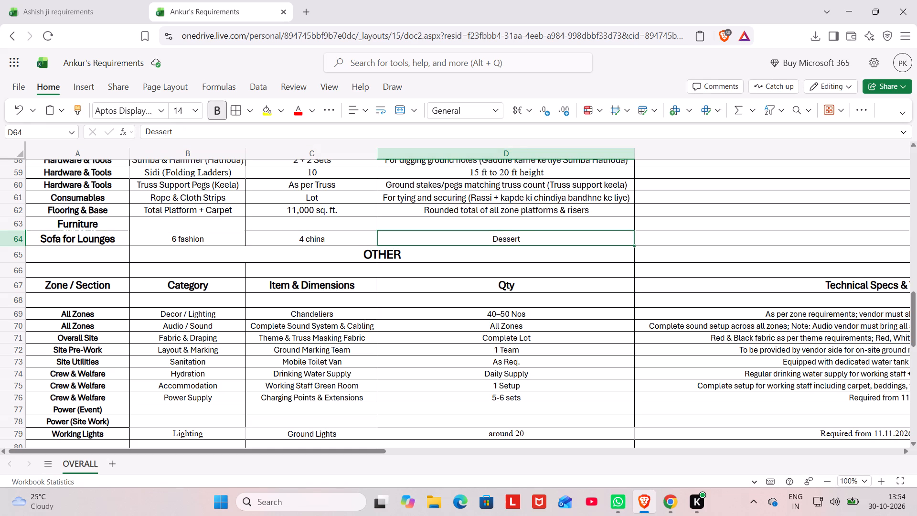
key(Left)
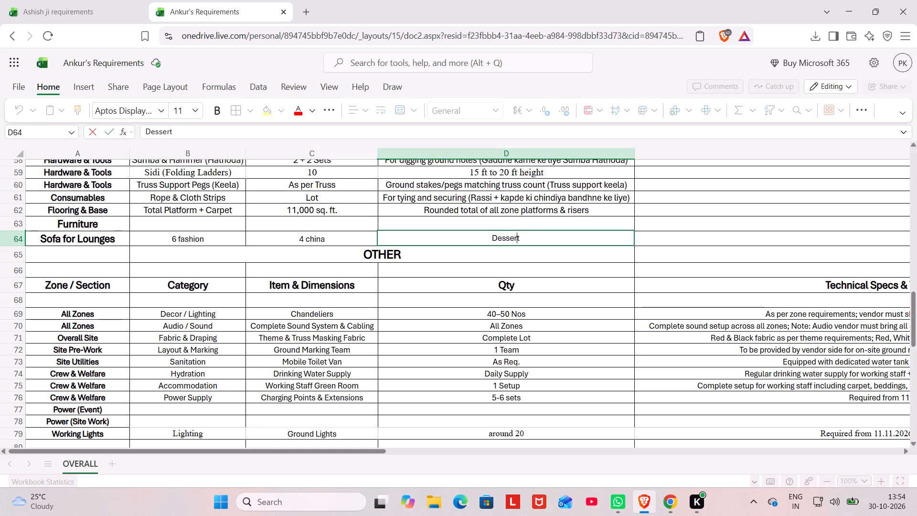
key(Left)
key(Left)
key(Left)
key(Left)
key(Left)
key(Left)
key(Left)
key(Left)
text(4)
key(space)
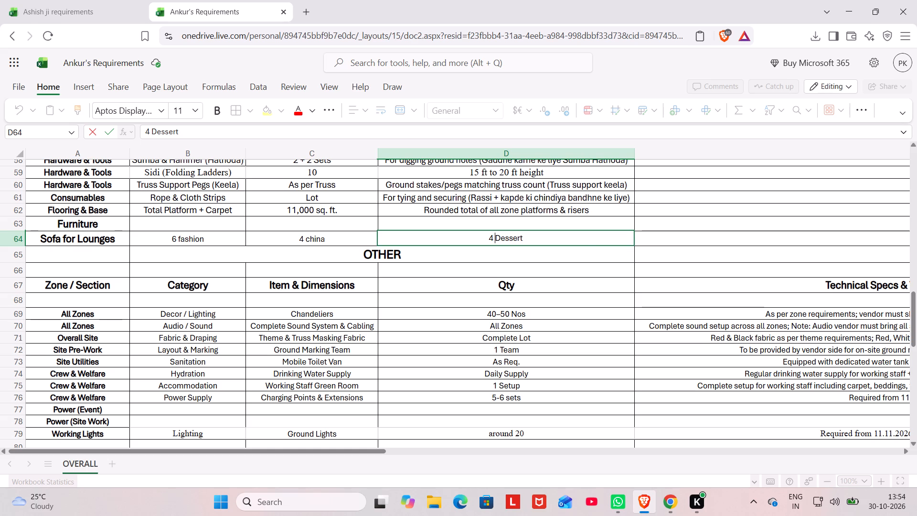
Enter platform in E64 of the Sofa for Lounges row.
click(656, 244)
text(pla)
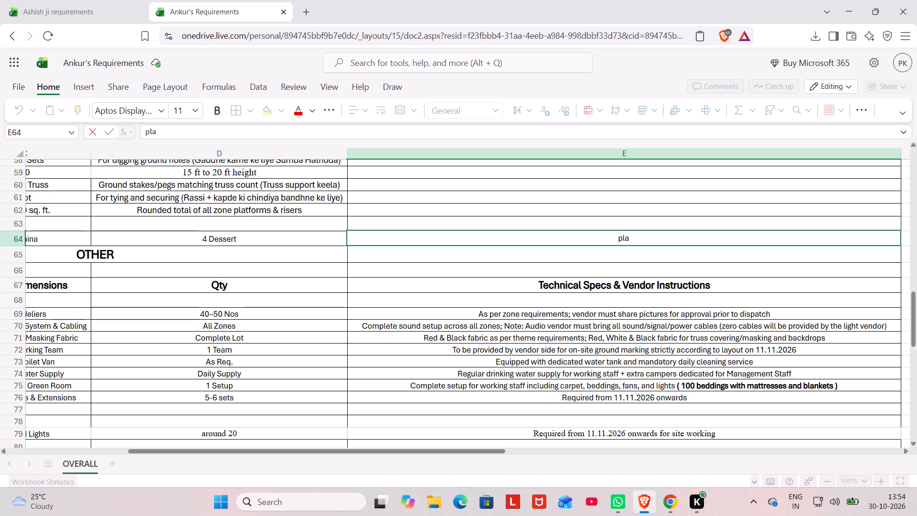
text(tform)
Change the first Main Course riser entry in C27 to 12 ft x 16 ft (Curve).
scroll(493, 227, up, 4)
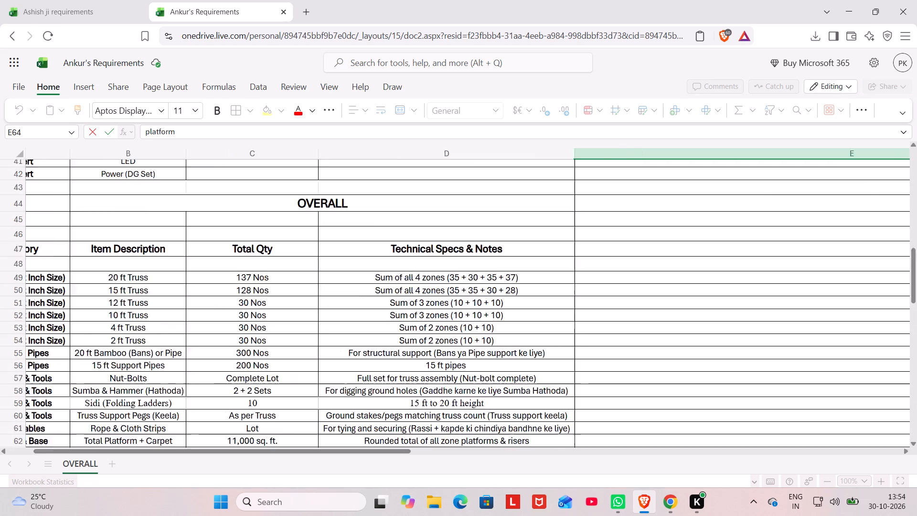
scroll(493, 227, up, 1)
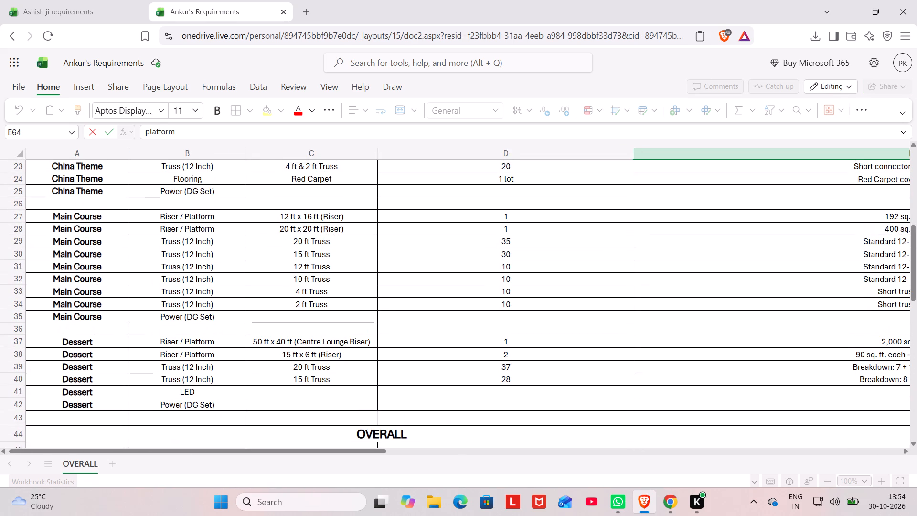
double_click(340, 218)
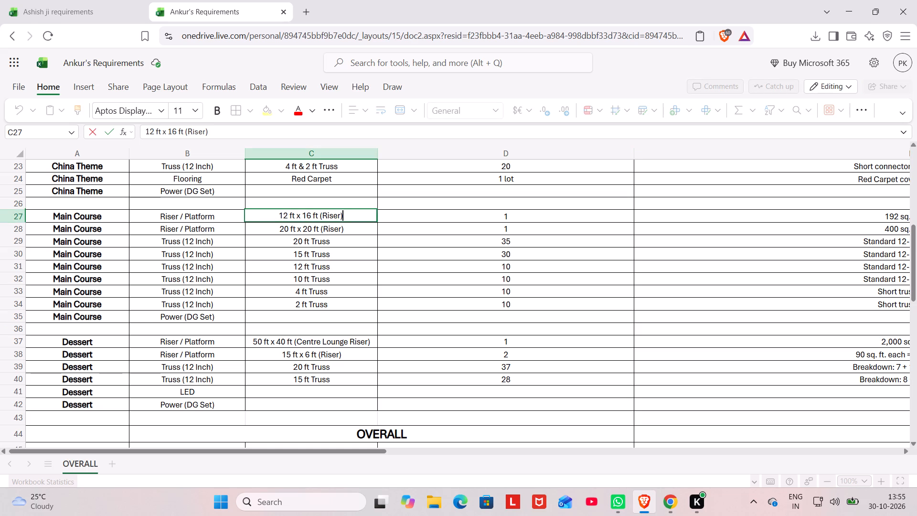
key(Left)
key(BackSpace)
key(BackSpace)
key(BackSpace)
key(BackSpace)
key(BackSpace)
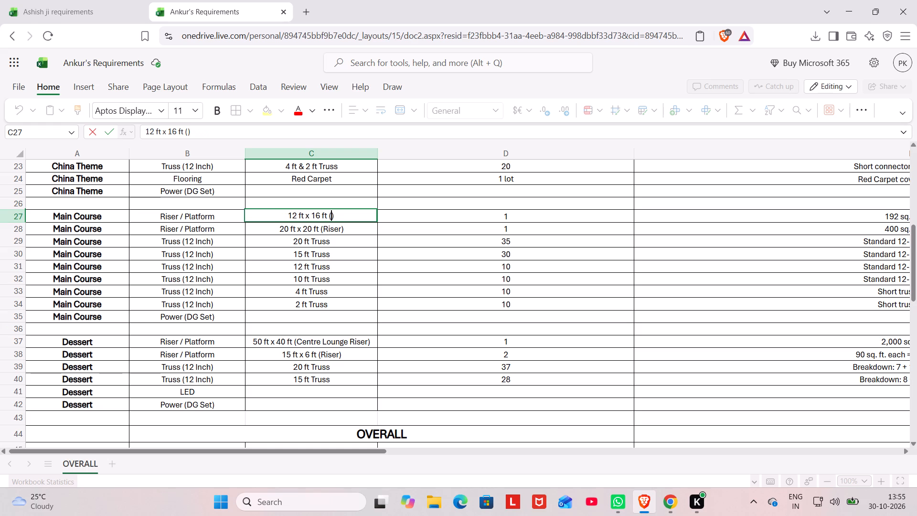
key(shift+c)
text(urve)
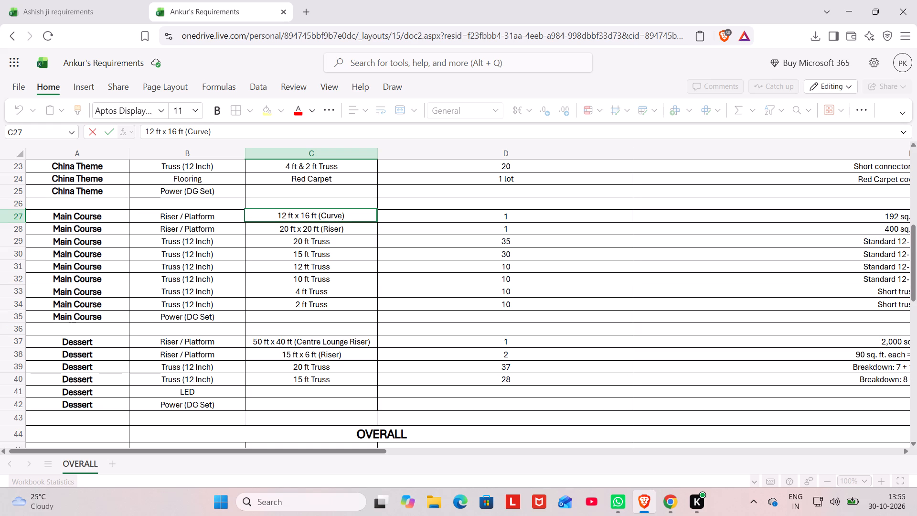
Review the OVERALL and OTHER tables and zone-wise rows against the Ashish ji requirements Overall sheet for remaining gaps.
scroll(378, 235, up, 1)
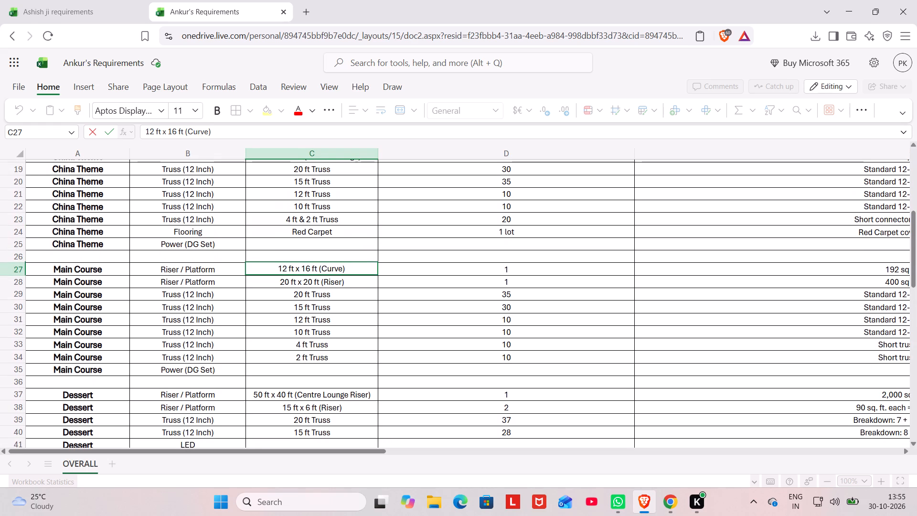
scroll(378, 235, down, 6)
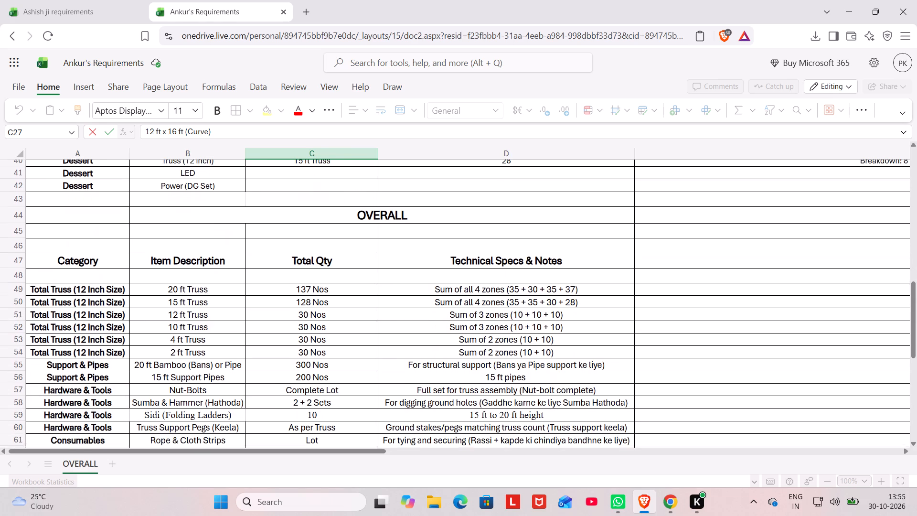
scroll(378, 235, down, 4)
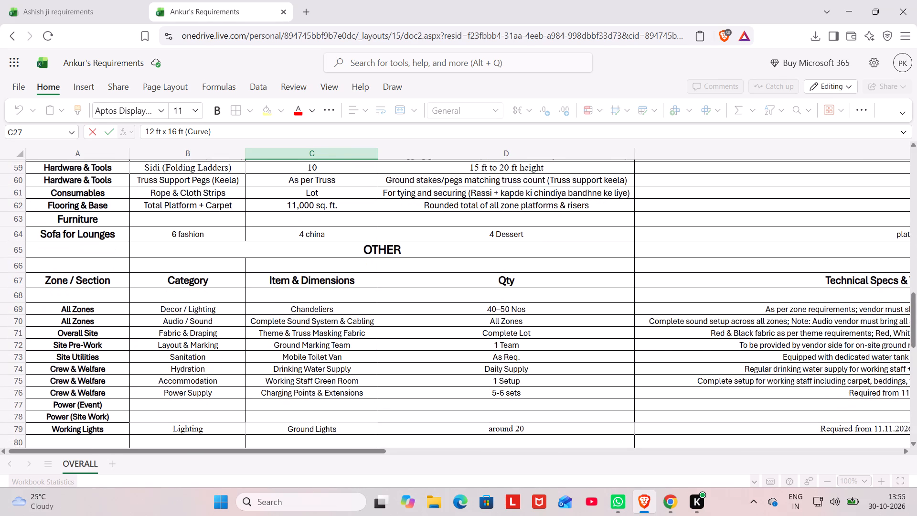
scroll(378, 235, down, 1)
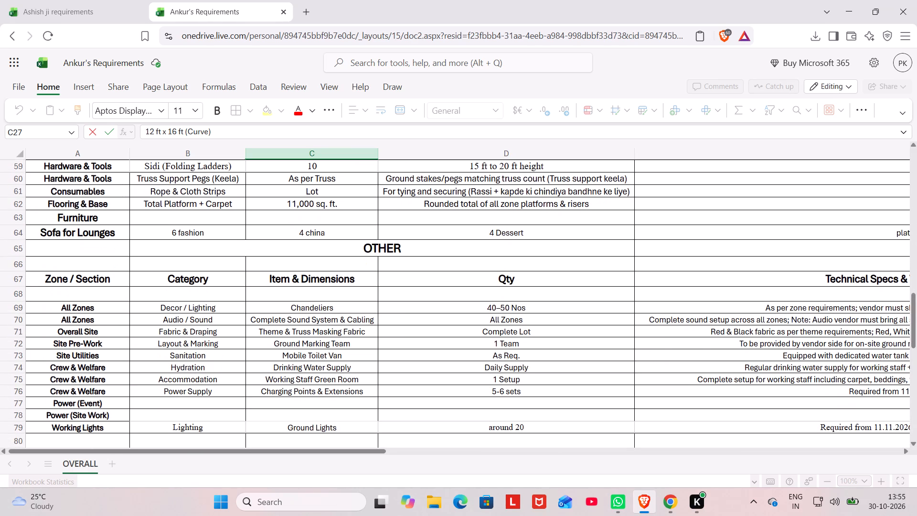
scroll(378, 235, down, 1)
scroll(378, 235, up, 1)
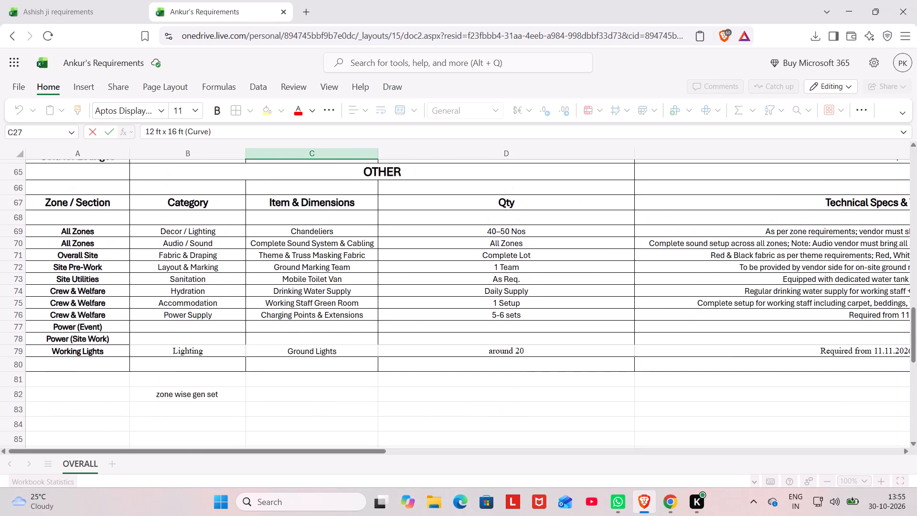
scroll(378, 235, up, 1)
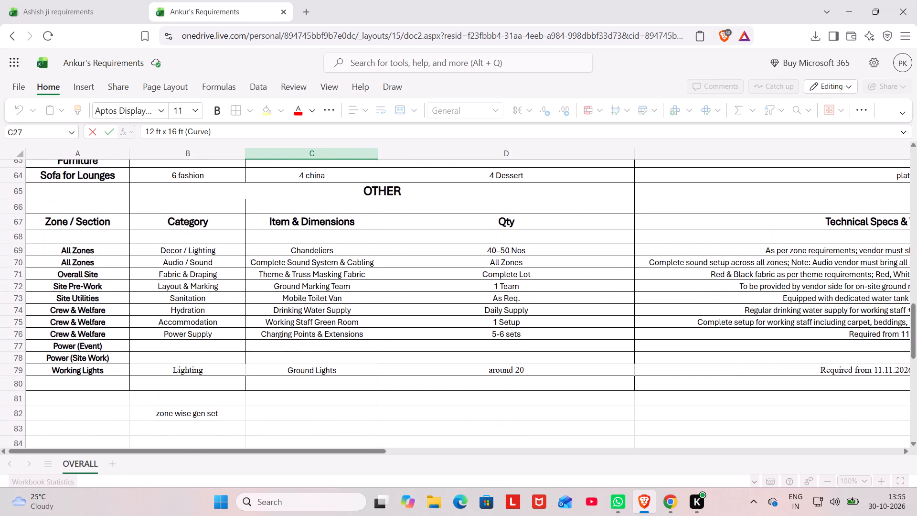
scroll(511, 357, left, 4)
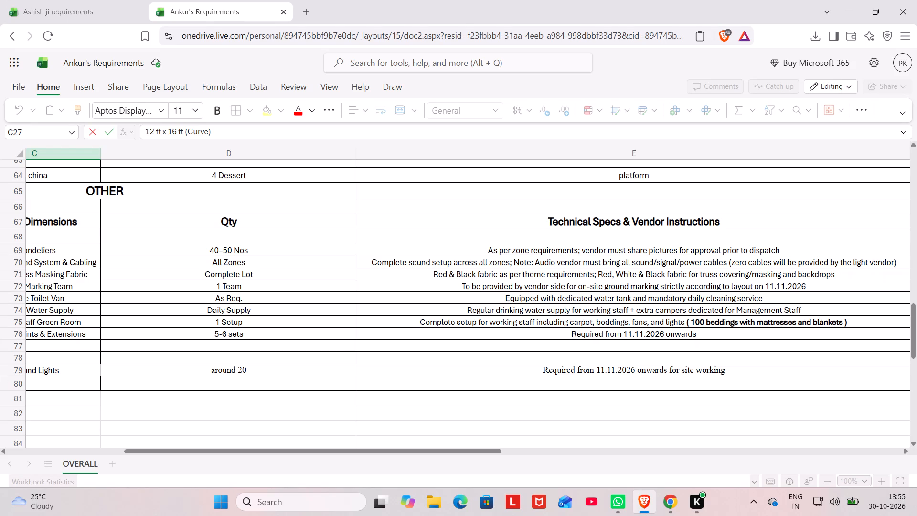
scroll(573, 358, right, 7)
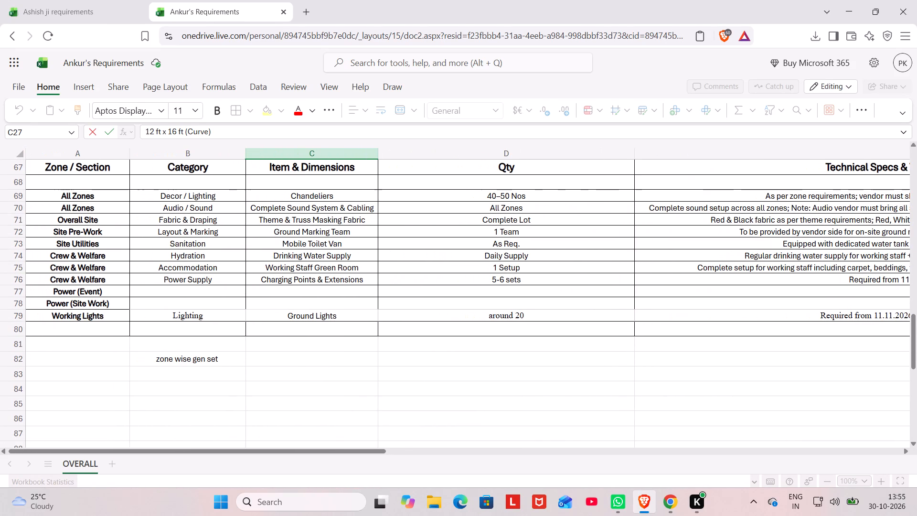
scroll(573, 358, right, 1)
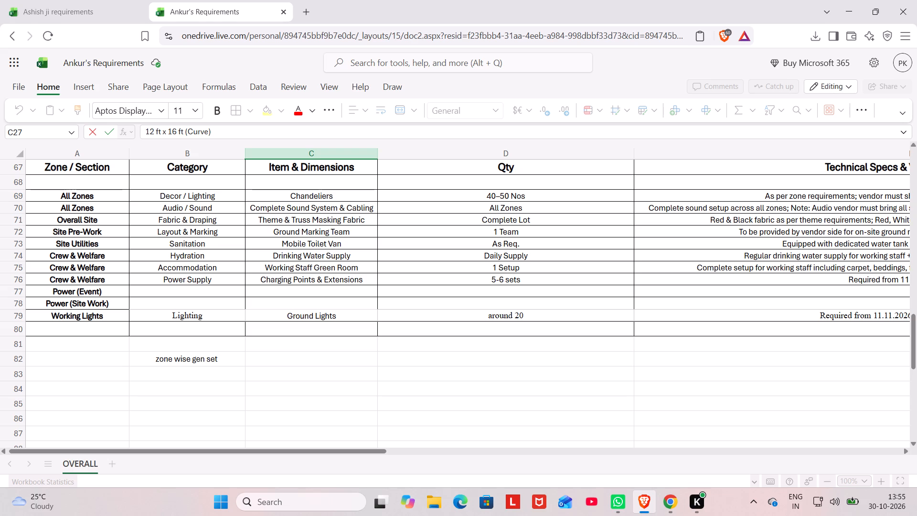
click(68, 0)
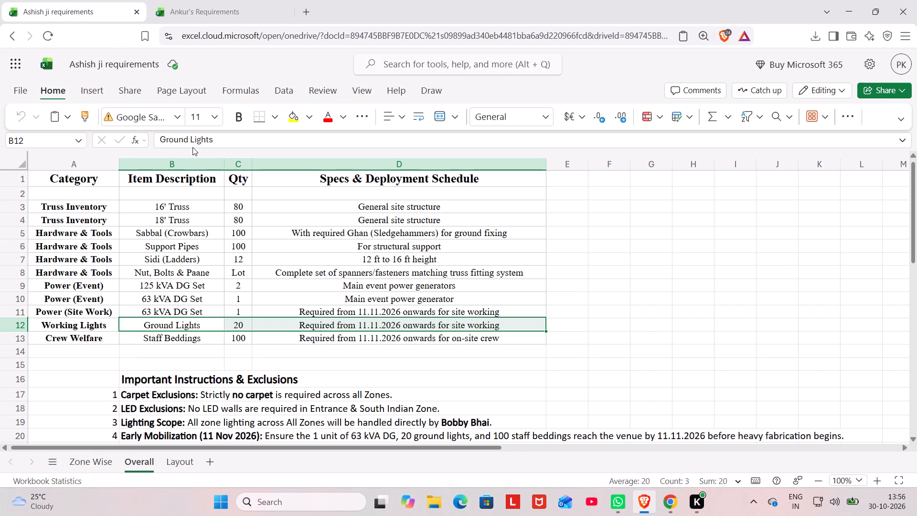
click(232, 1)
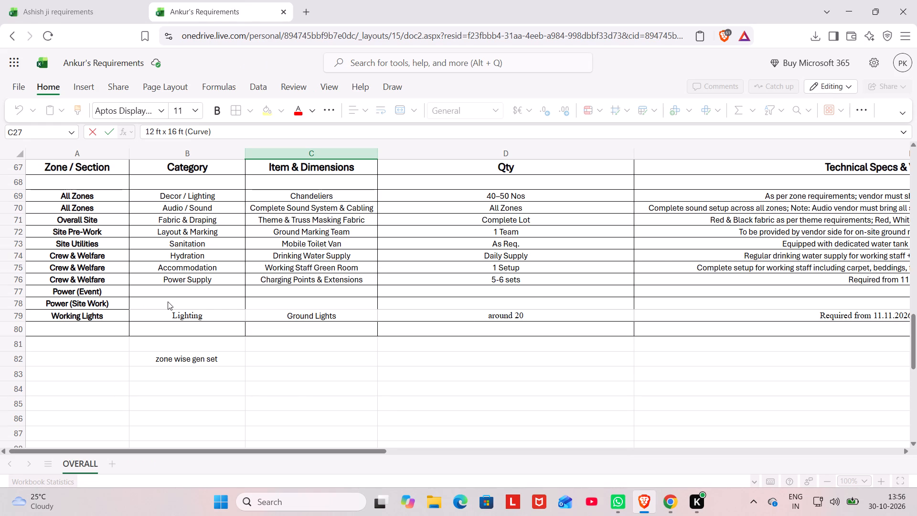
scroll(165, 302, up, 3)
scroll(211, 264, up, 2)
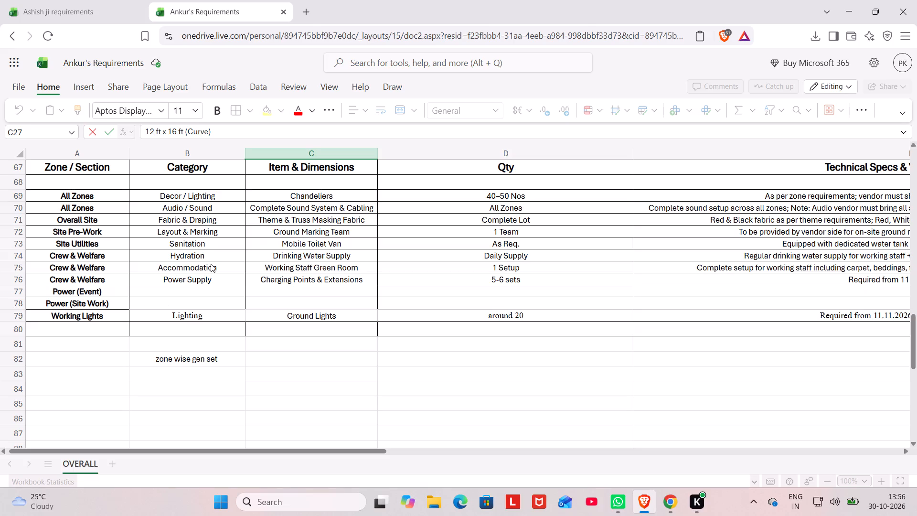
scroll(211, 264, up, 2)
scroll(303, 275, right, 1)
click(303, 275)
scroll(303, 275, up, 8)
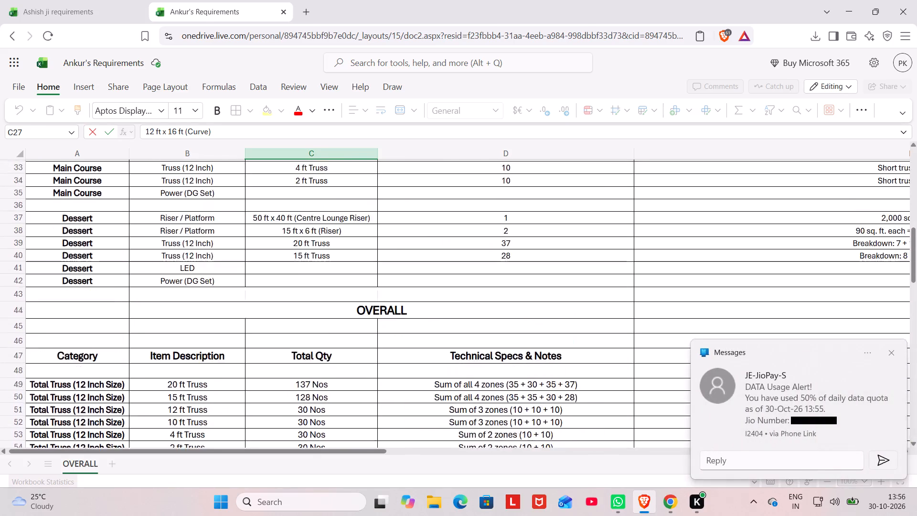
scroll(303, 275, up, 1)
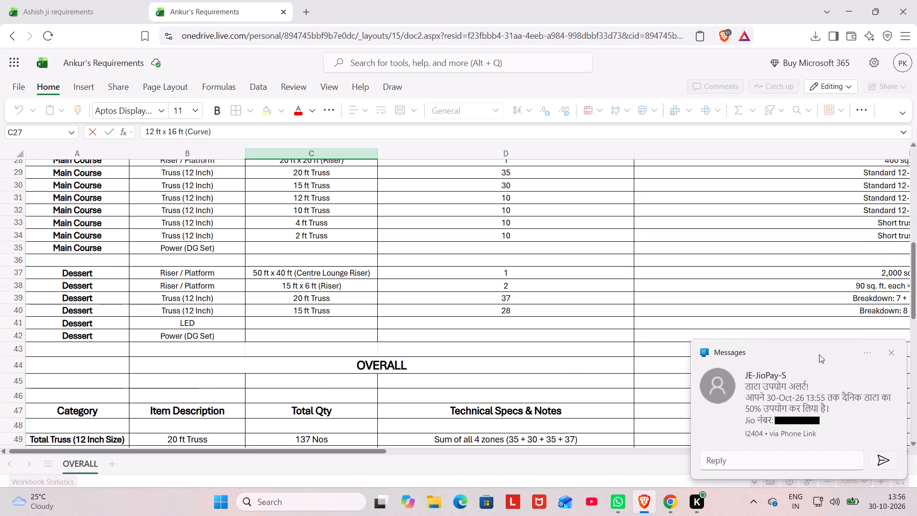
click(892, 357)
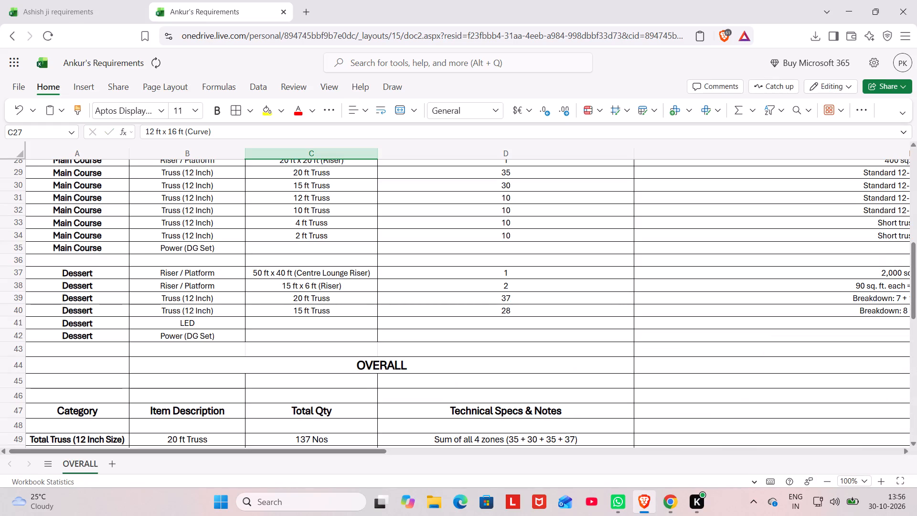
Clear the Power (DG Set) entry from B15 in the Fashion Theme zone.
scroll(618, 333, up, 1)
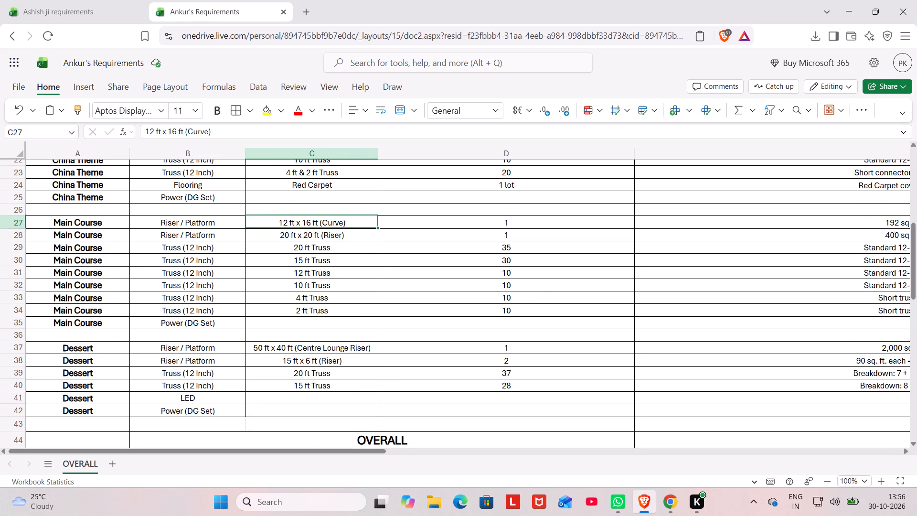
scroll(618, 333, up, 2)
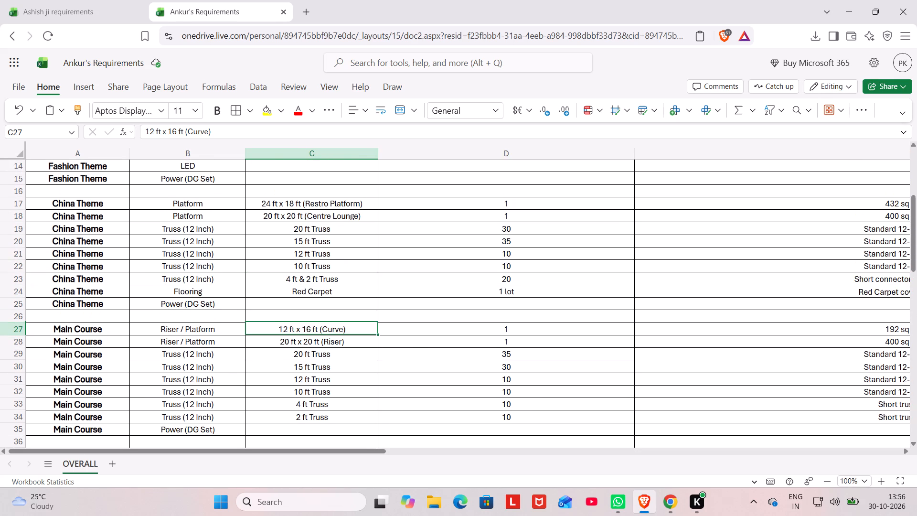
scroll(618, 333, up, 3)
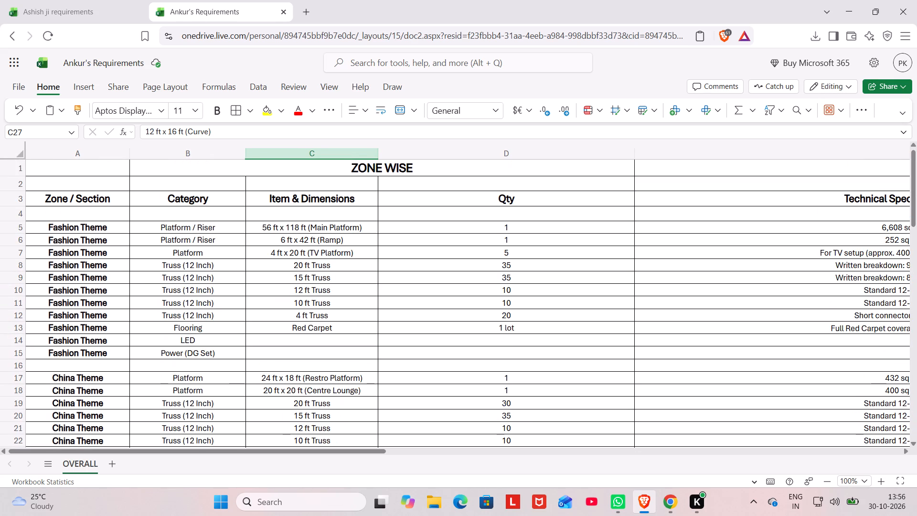
click(21, 355)
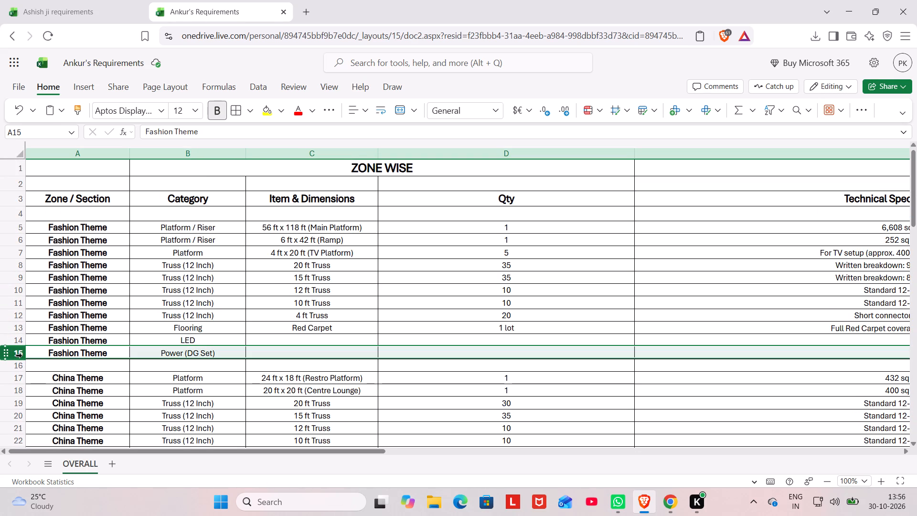
click(156, 352)
key(BackSpace)
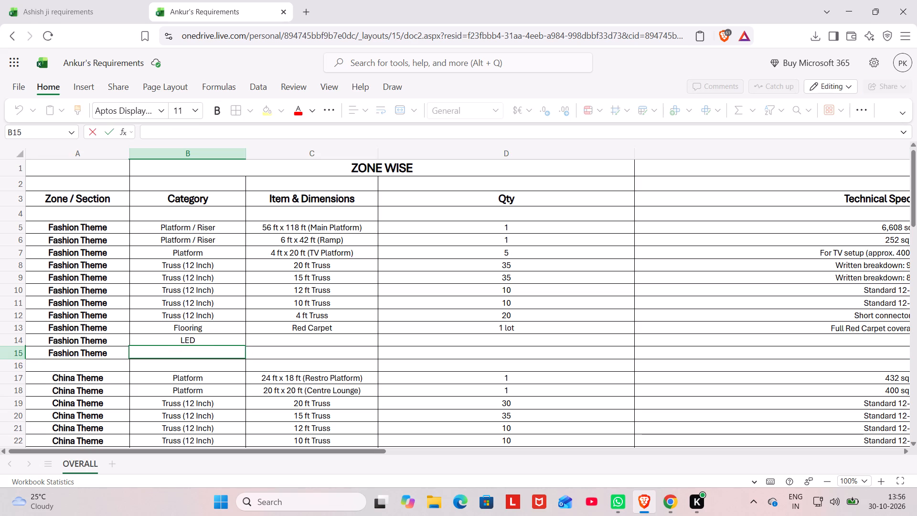
Clear the Power (DG Set) entry from B25 in the China Theme zone.
scroll(156, 352, down, 3)
scroll(250, 331, down, 2)
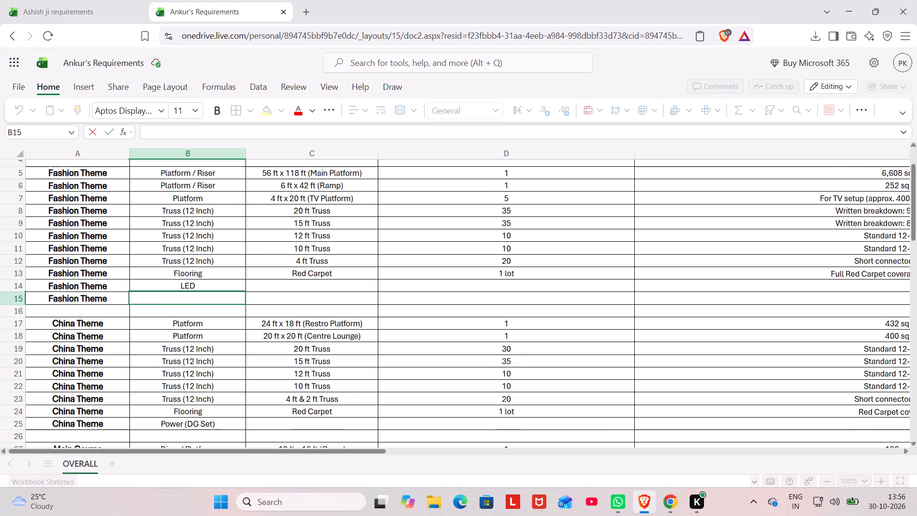
scroll(250, 331, down, 2)
click(232, 305)
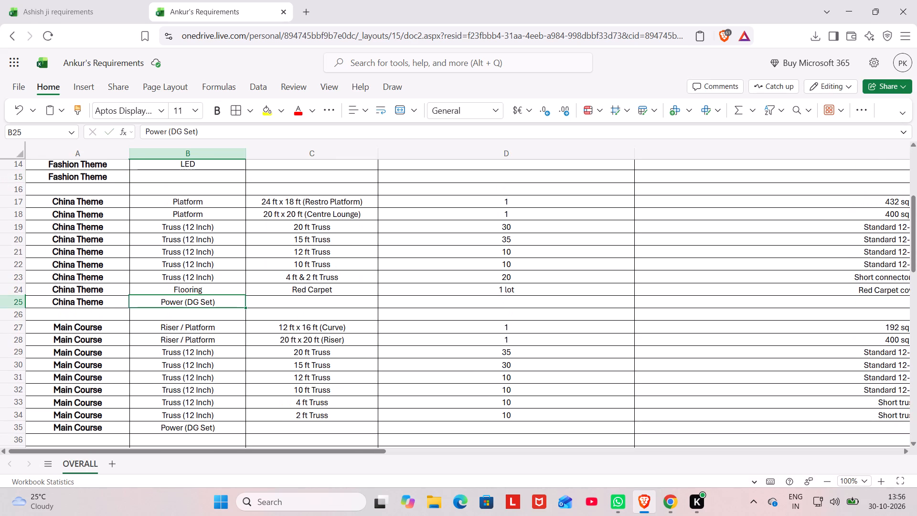
key(Delete)
Clear the Power (DG Set) entry from B42 in the Dessert zone.
scroll(248, 358, down, 3)
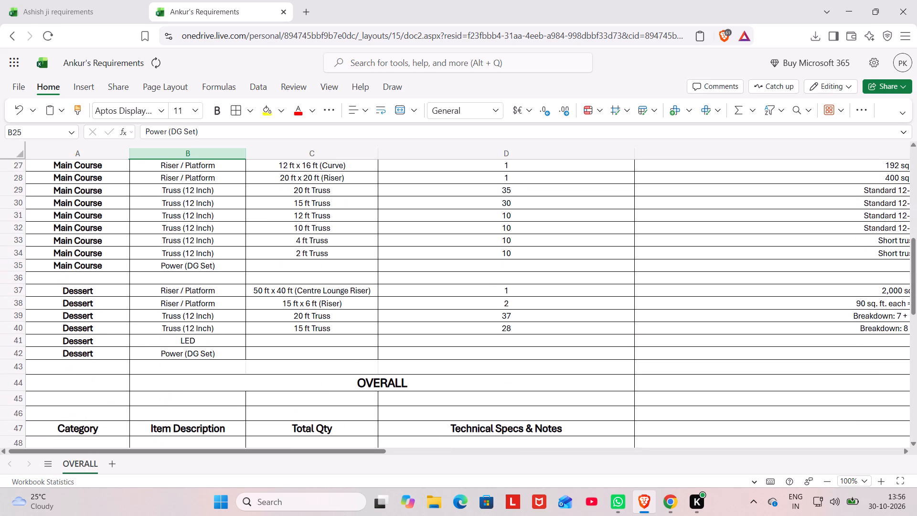
click(235, 352)
key(Delete)
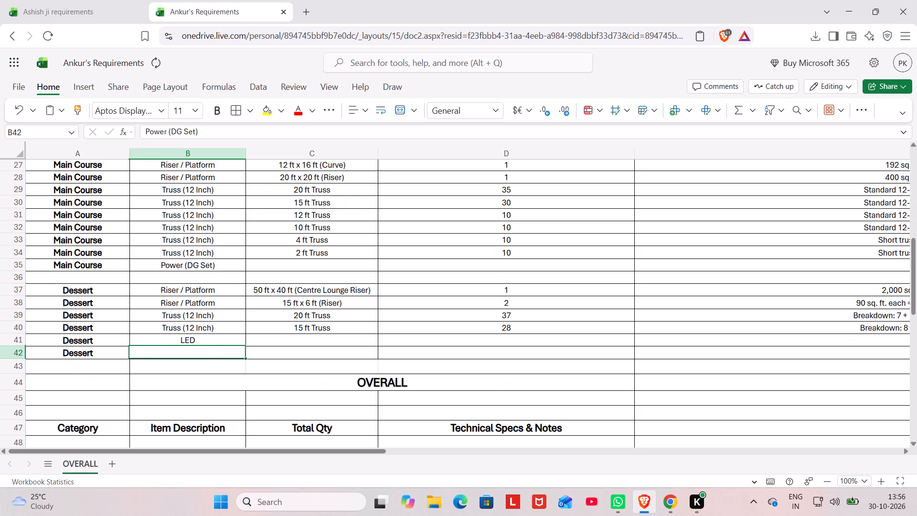
Enter DG SET as the category in B77 of the Power (Event) row in the OTHER table.
scroll(336, 375, down, 2)
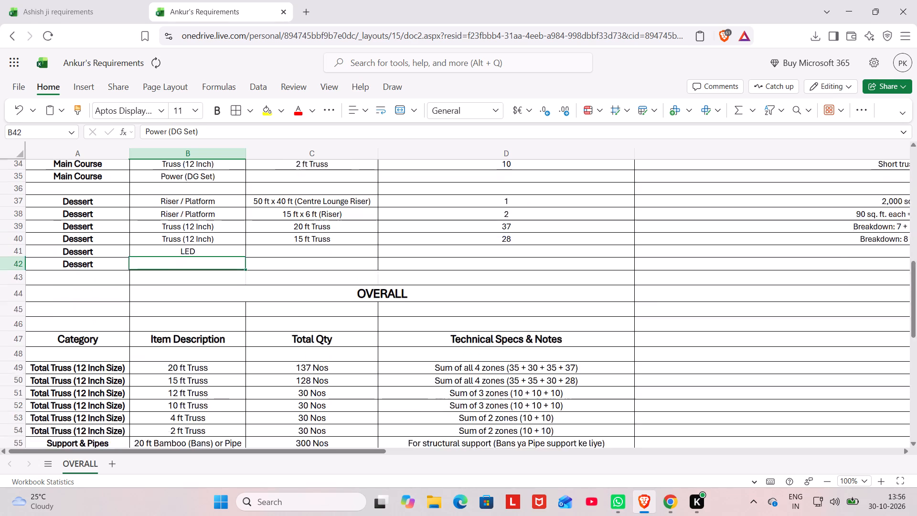
scroll(336, 375, down, 5)
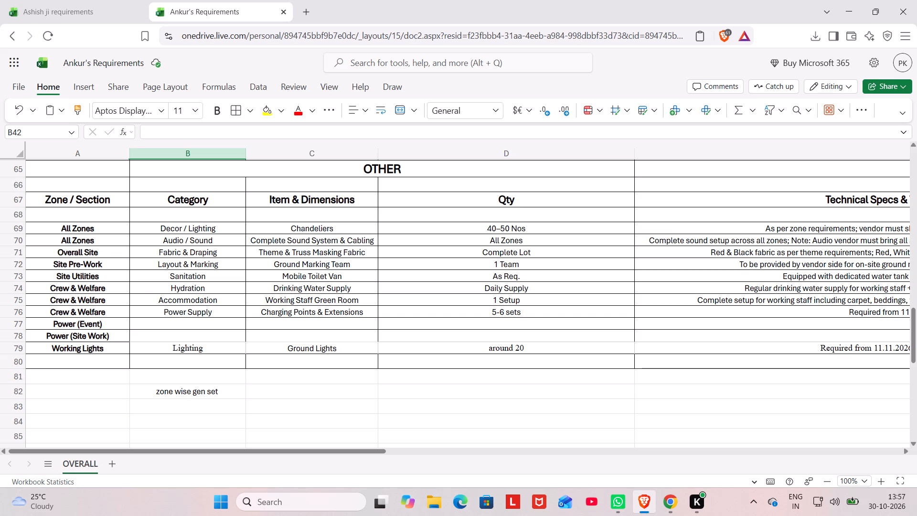
scroll(208, 326, up, 2)
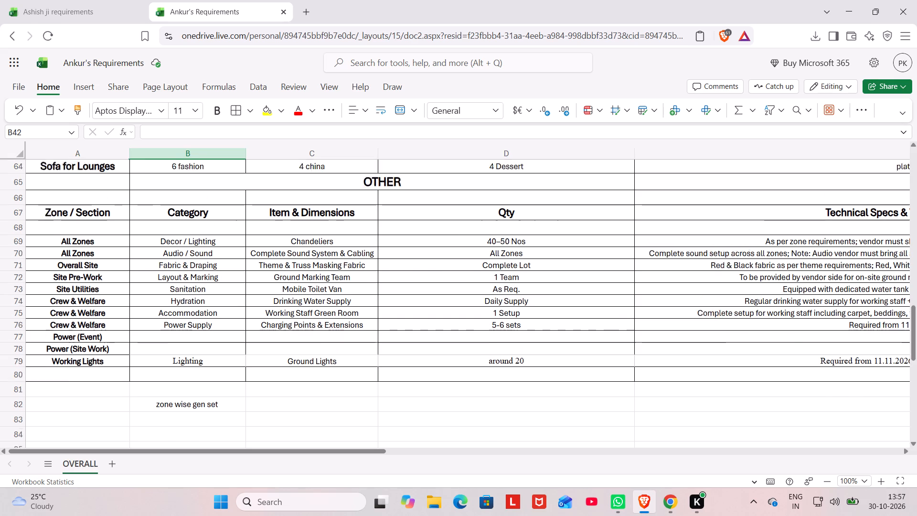
scroll(208, 326, up, 1)
scroll(208, 326, down, 5)
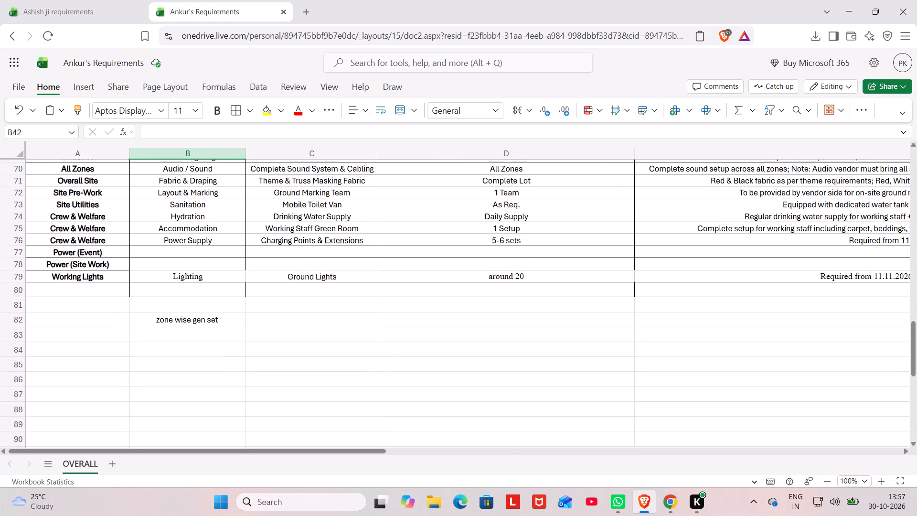
scroll(208, 326, up, 1)
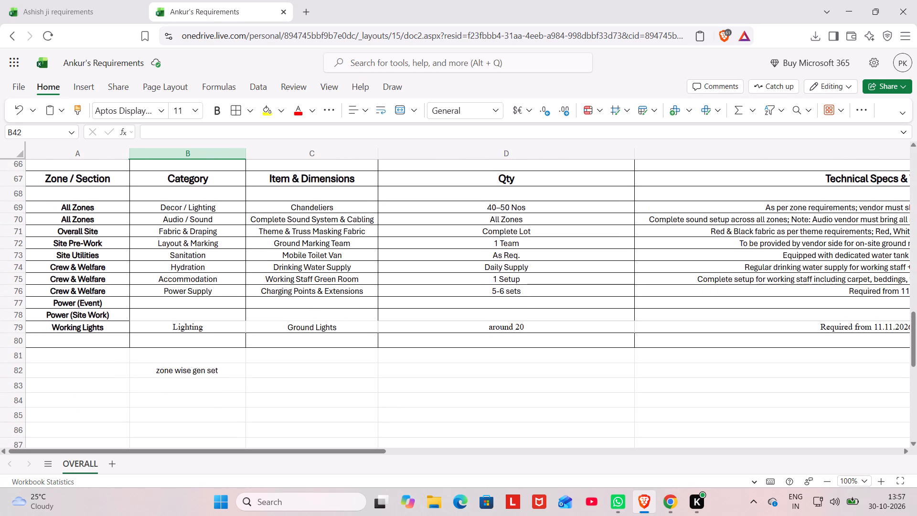
click(205, 302)
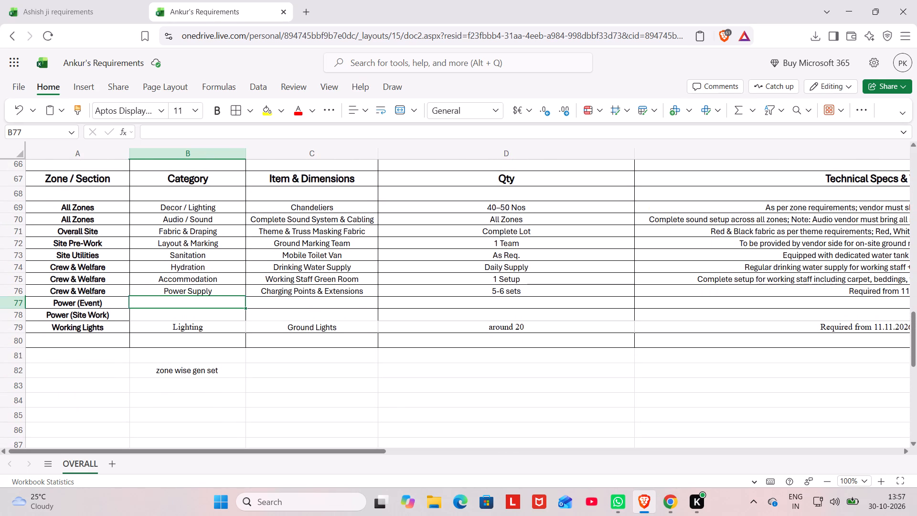
text(DG SET)
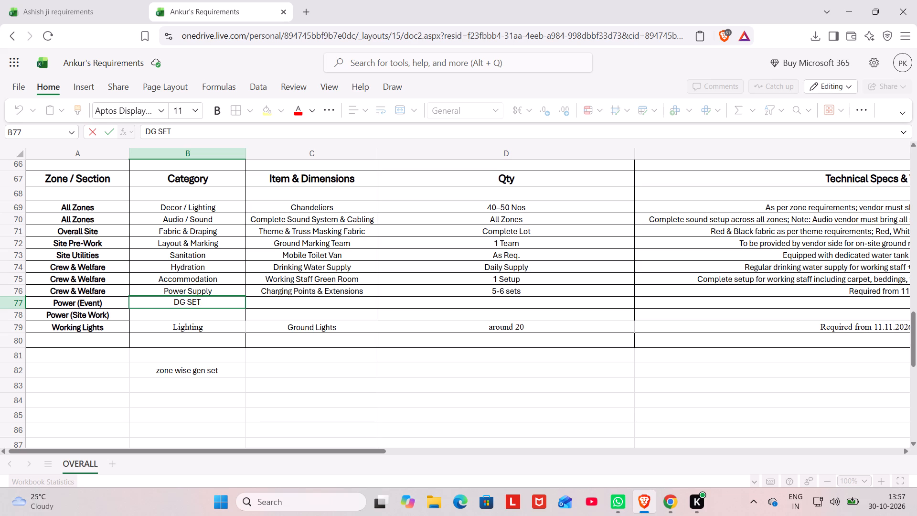
key(Down)
key(Up)
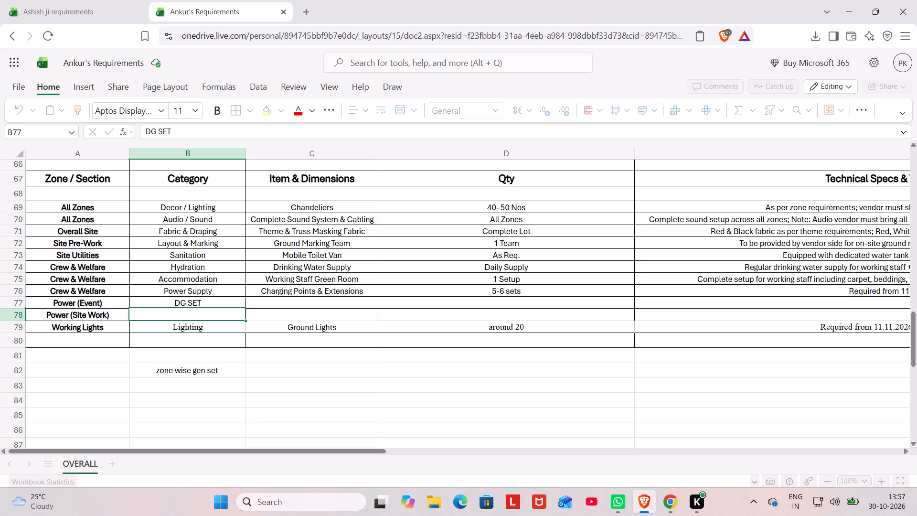
Enter DG SET as the category in B78 of the Power (Site Work) row.
click(214, 314)
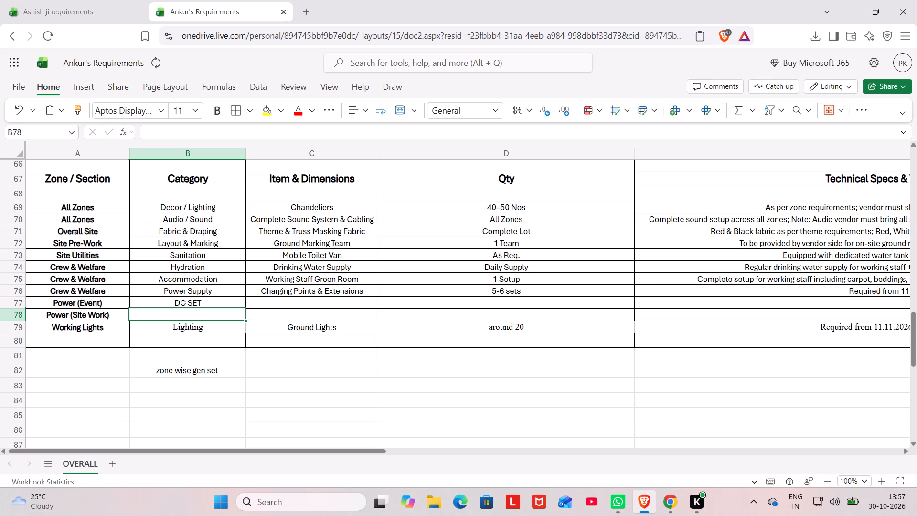
text(DG SET)
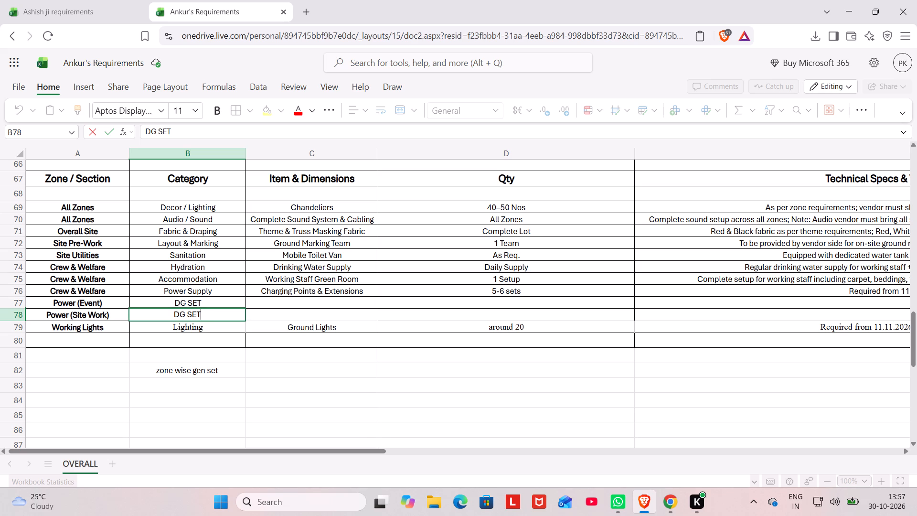
Enter As per requirements in E77, the technical specs cell of the Power (Event) row.
scroll(721, 299, left, 3)
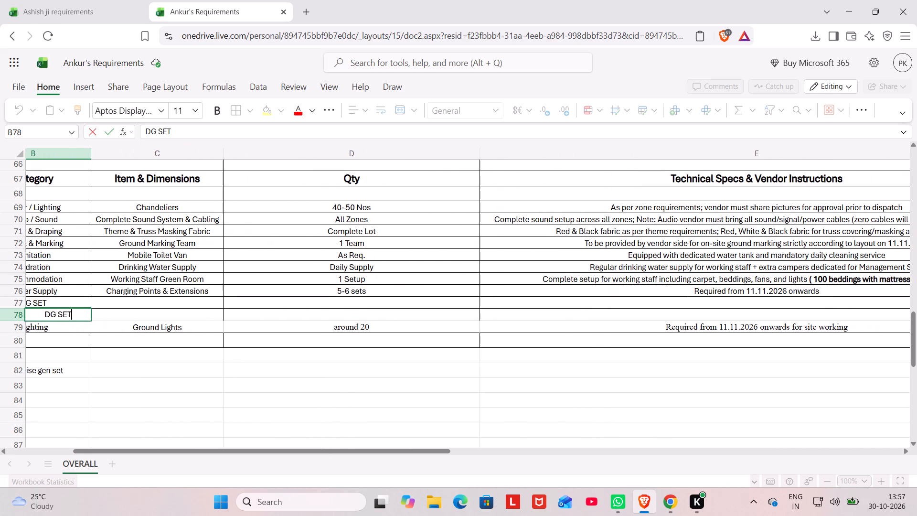
scroll(721, 299, left, 1)
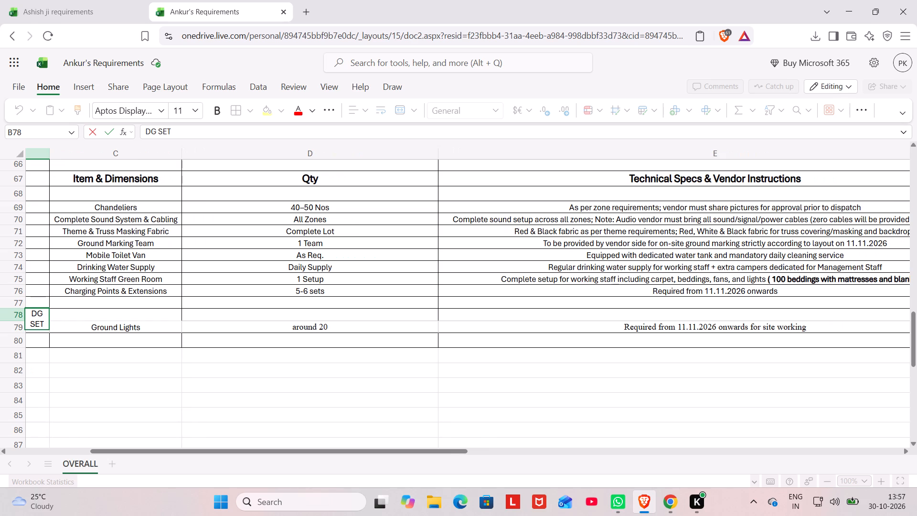
scroll(725, 301, right, 3)
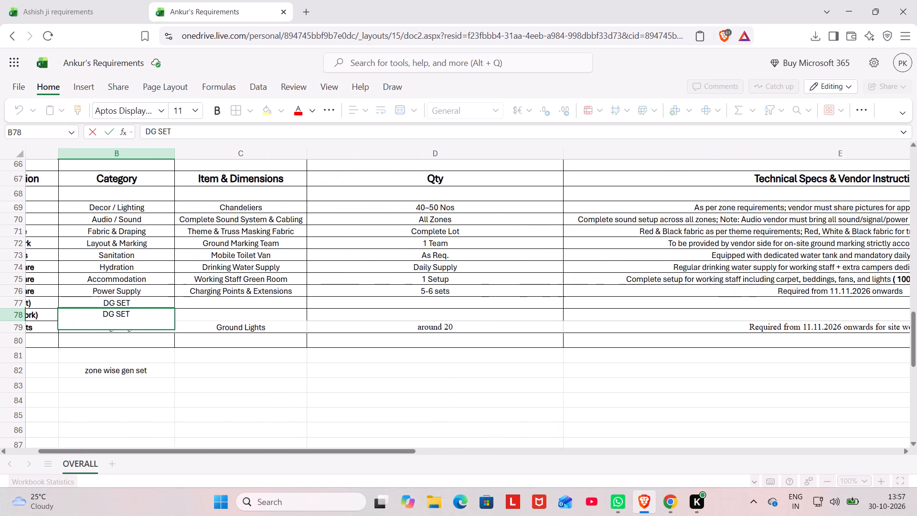
scroll(725, 301, right, 2)
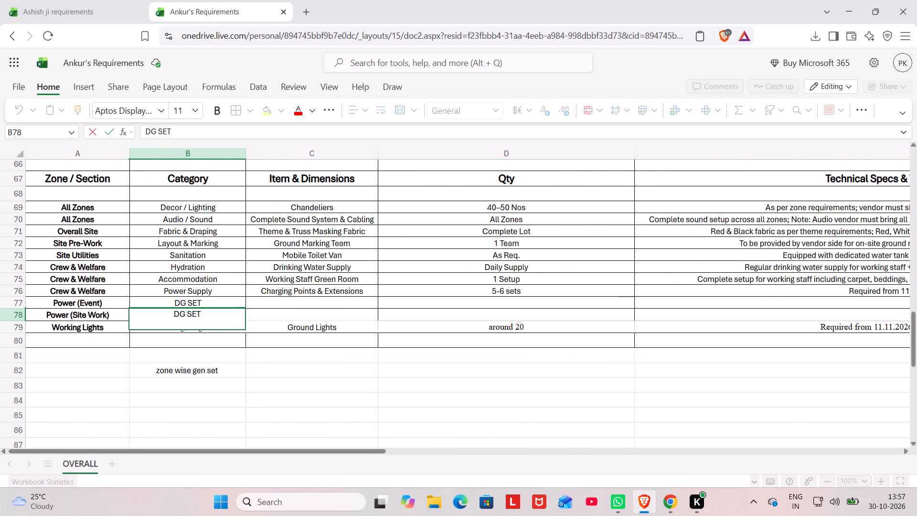
click(686, 304)
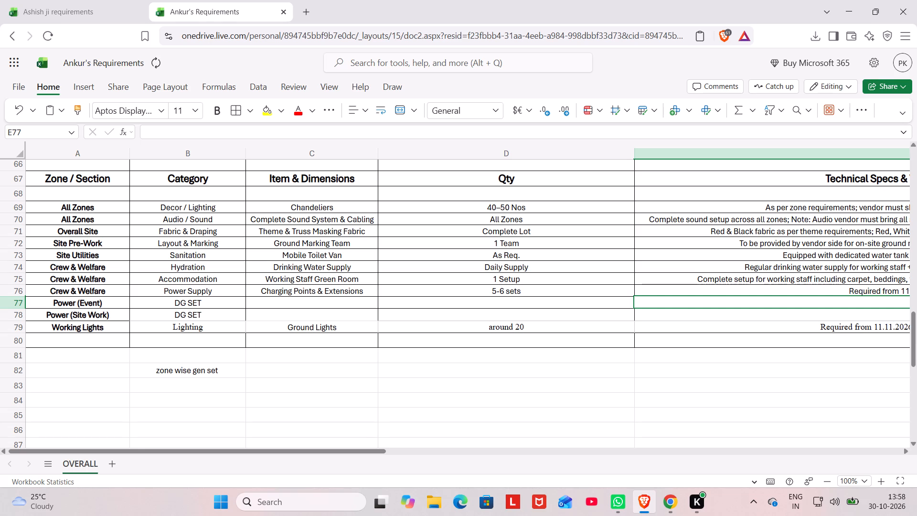
click(686, 304)
key(shift+a)
key(s)
key(space)
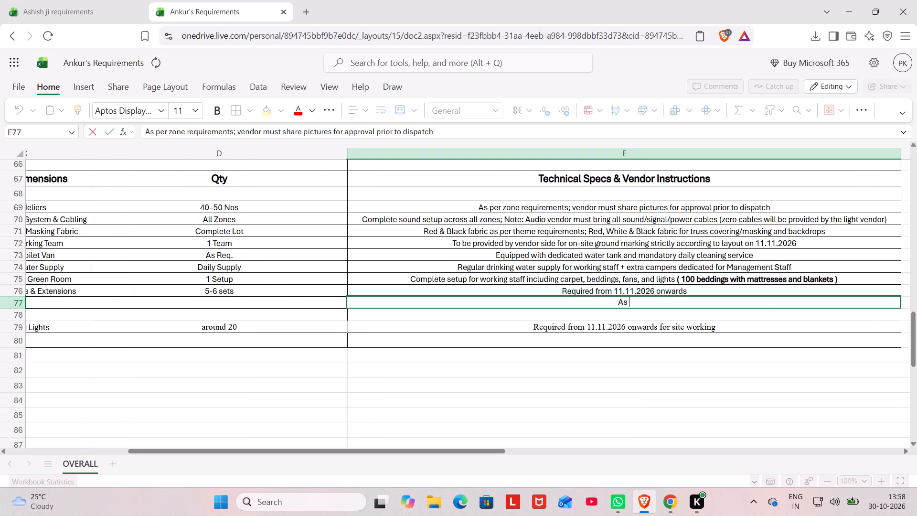
text(per requirements)
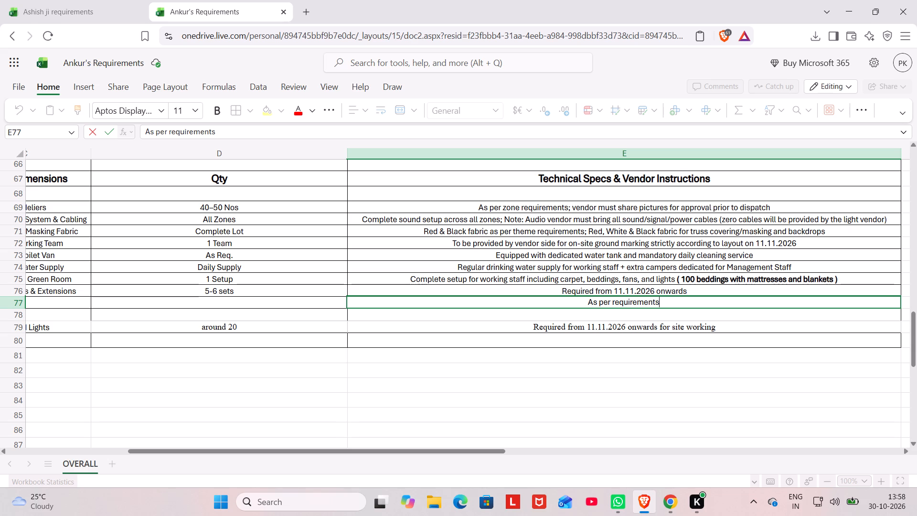
key(Return)
key(Up)
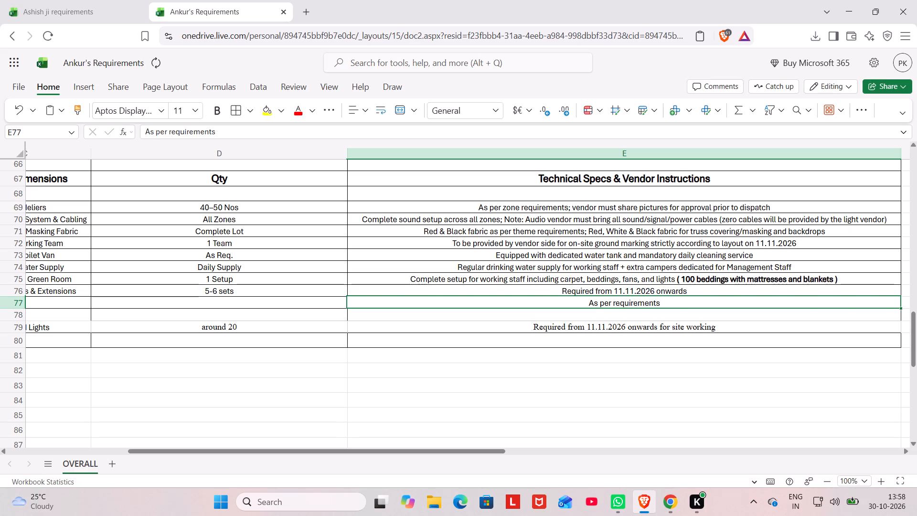
Copy the As per requirements text from E77 into E78 of the Power (Site Work) row.
key(ctrl+c)
click(700, 316)
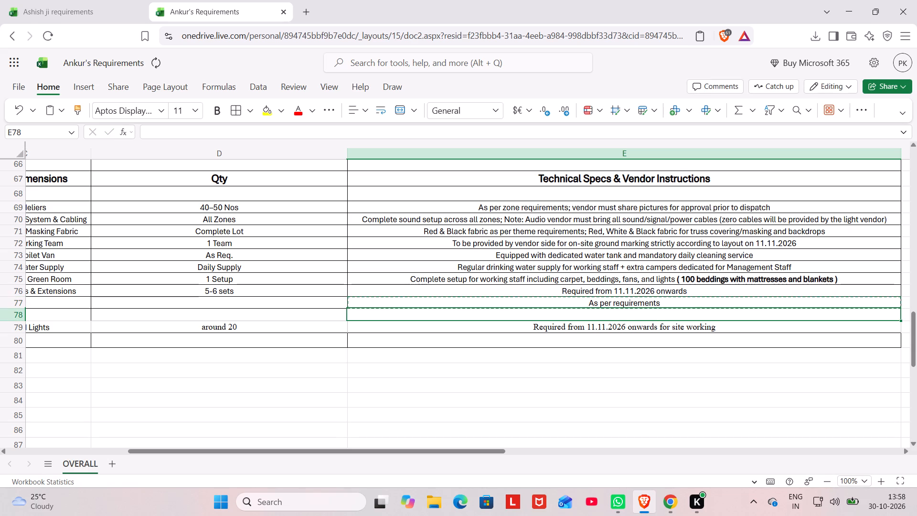
key(ctrl+v)
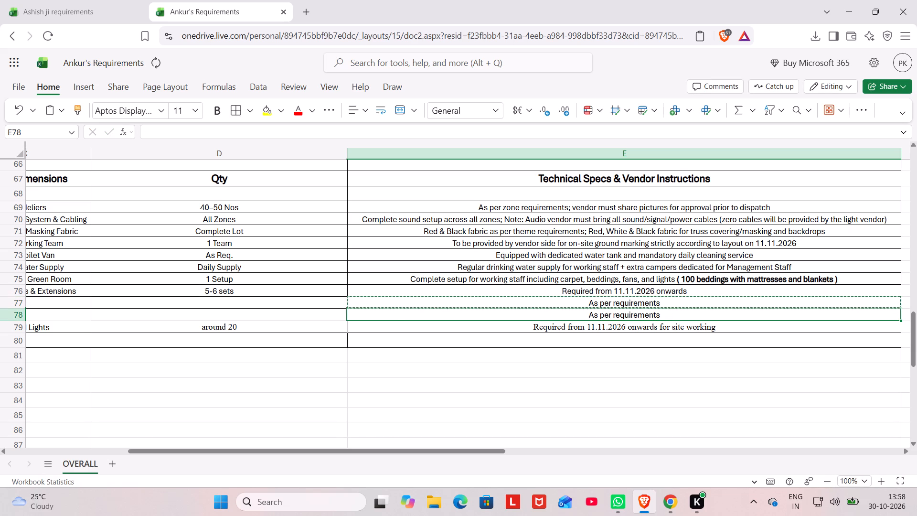
Extend the technical specs text in E77 of the Power (Event) row to read As per requirements for all zones.
scroll(696, 375, right, 1)
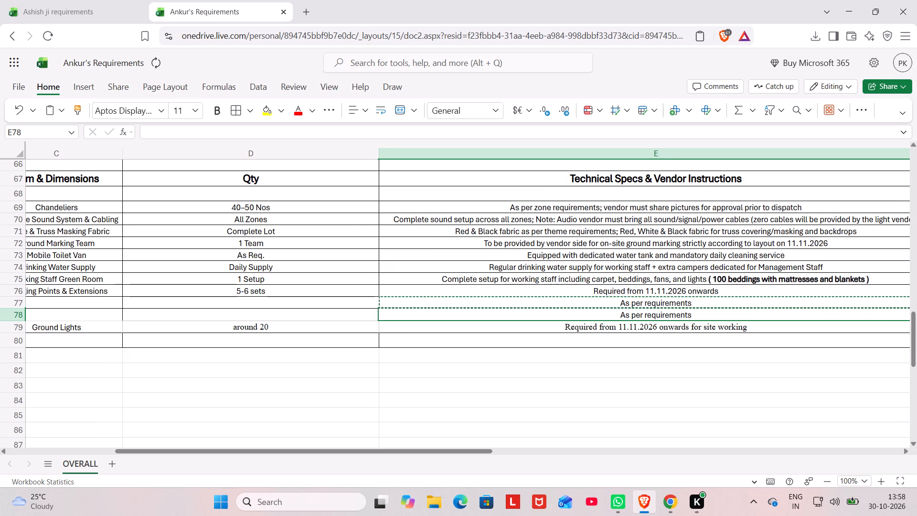
click(716, 307)
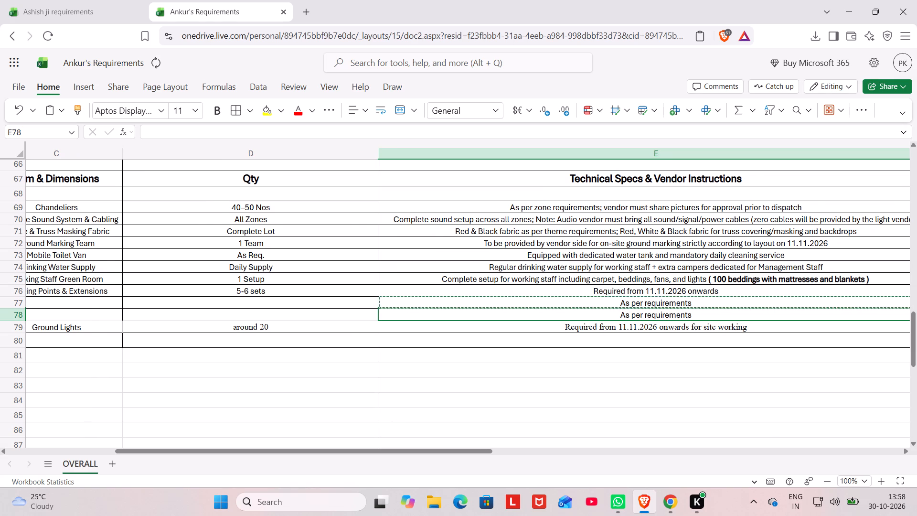
double_click(724, 304)
scroll(724, 304, right, 5)
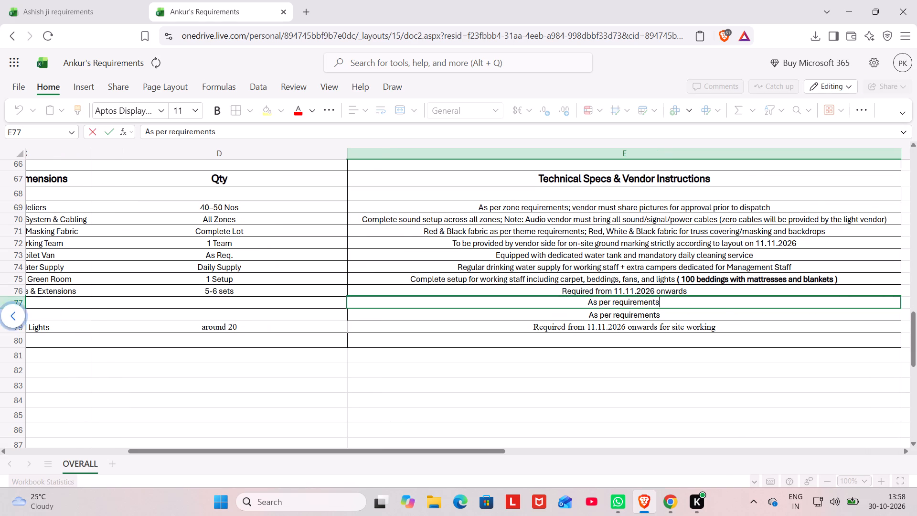
scroll(724, 304, right, 3)
scroll(561, 320, right, 8)
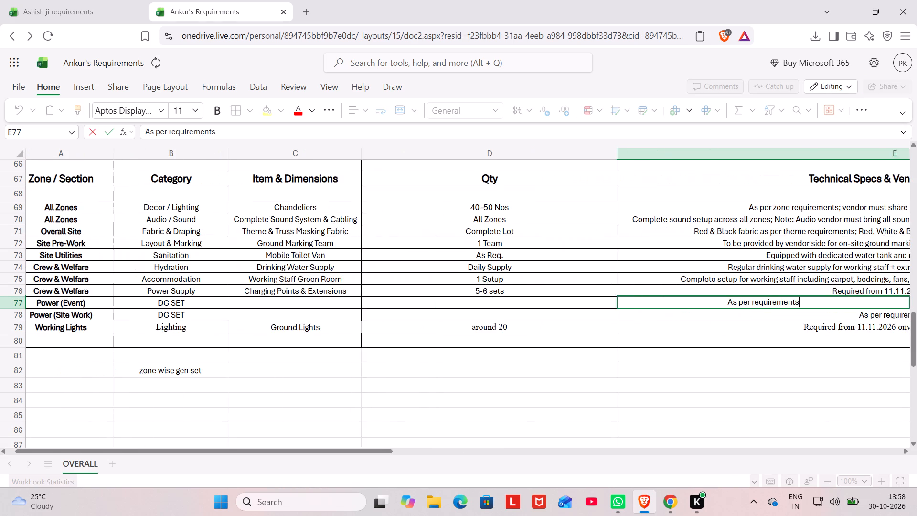
scroll(561, 320, left, 2)
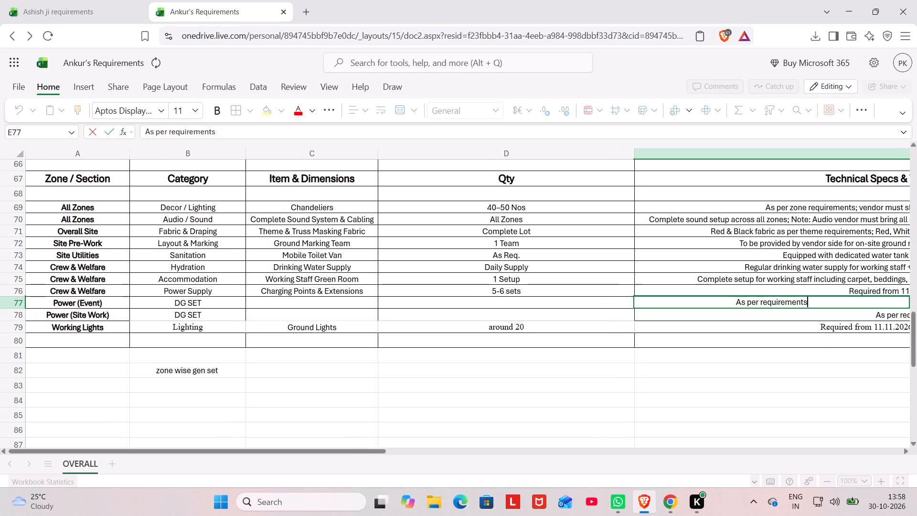
scroll(561, 320, left, 3)
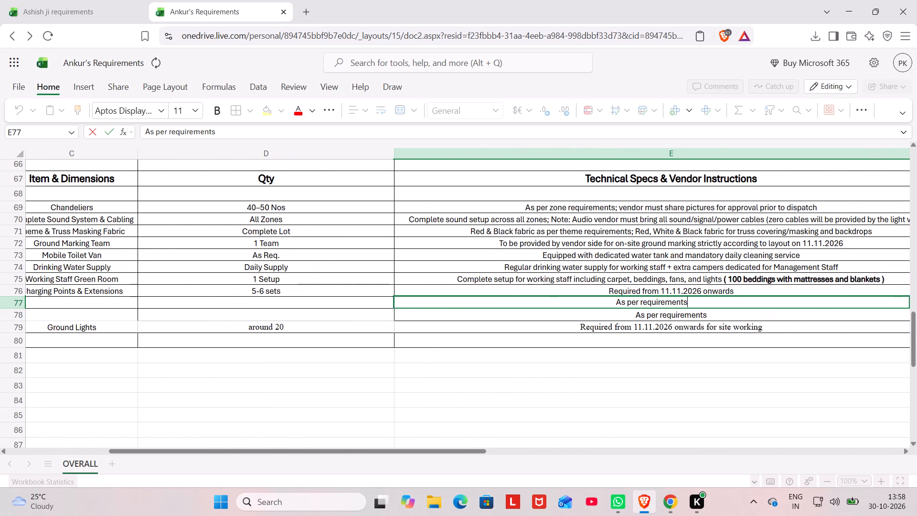
scroll(561, 320, left, 1)
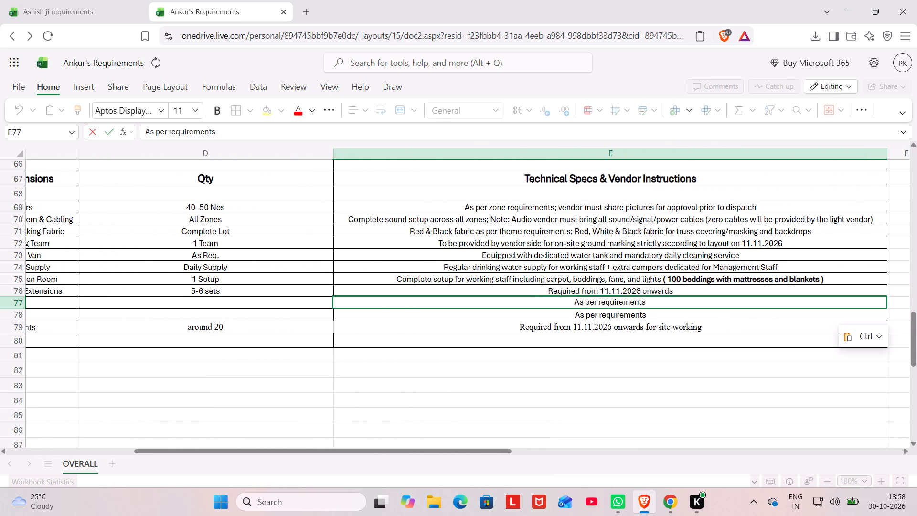
key(space)
text(for all zones)
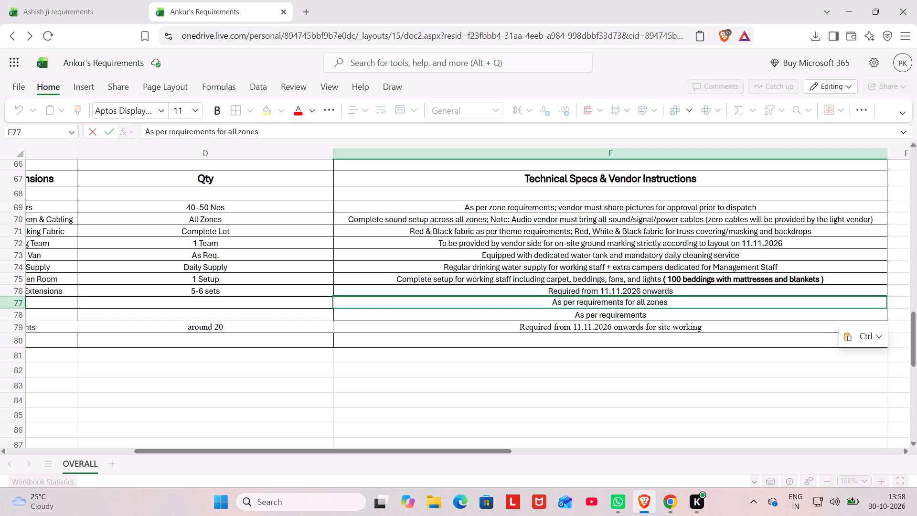
Extend the technical specs text in E78 of the Power (Site Work) row to read As per requirements for all zones.
click(700, 318)
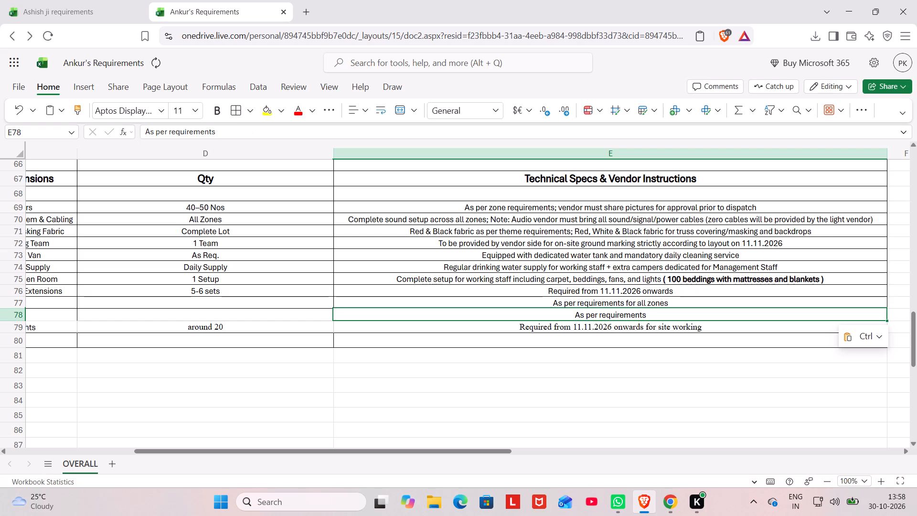
double_click(705, 315)
key(space)
text(for all zones)
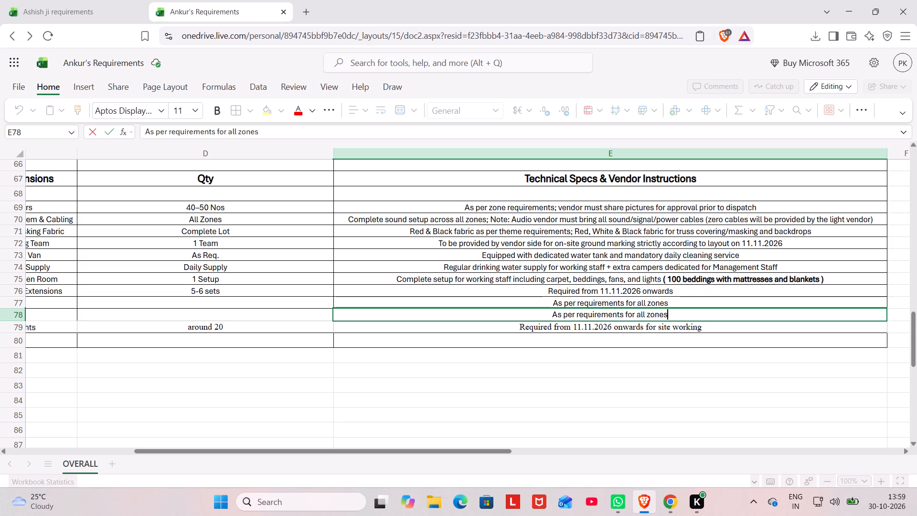
scroll(732, 348, right, 4)
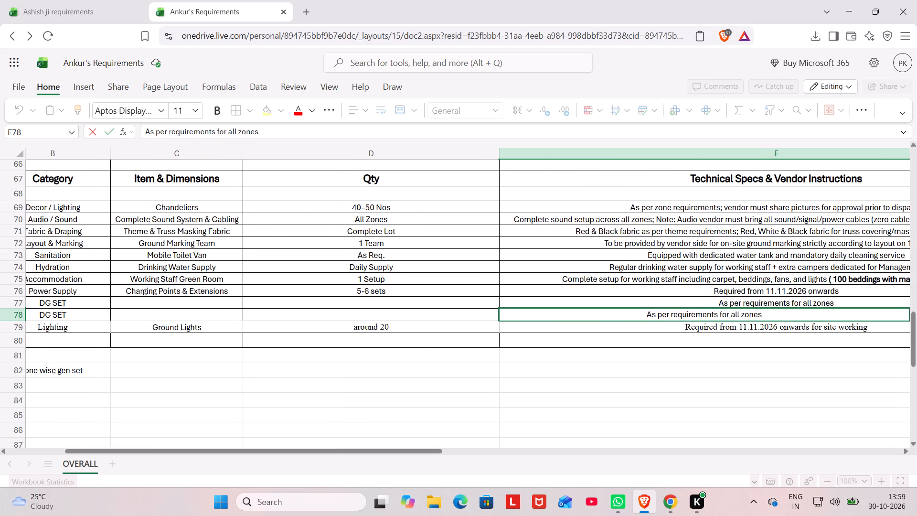
scroll(732, 348, right, 1)
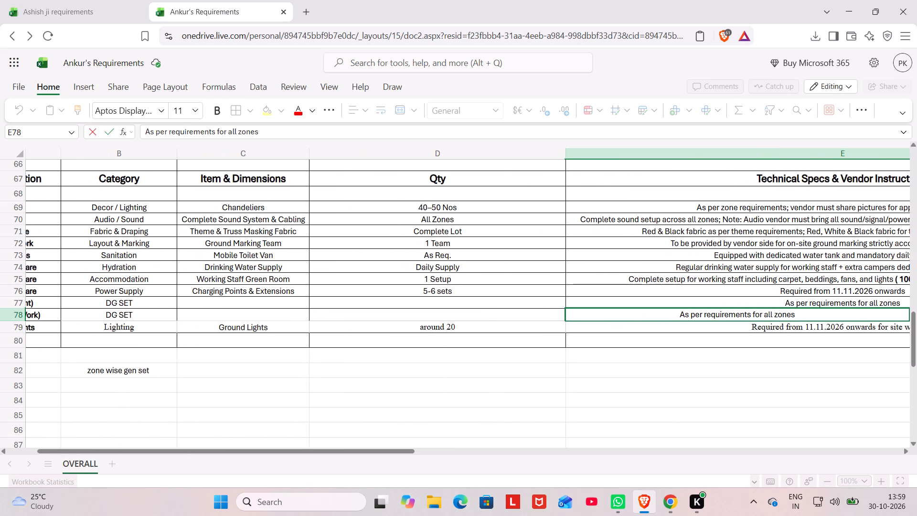
scroll(581, 318, right, 2)
scroll(427, 294, up, 1)
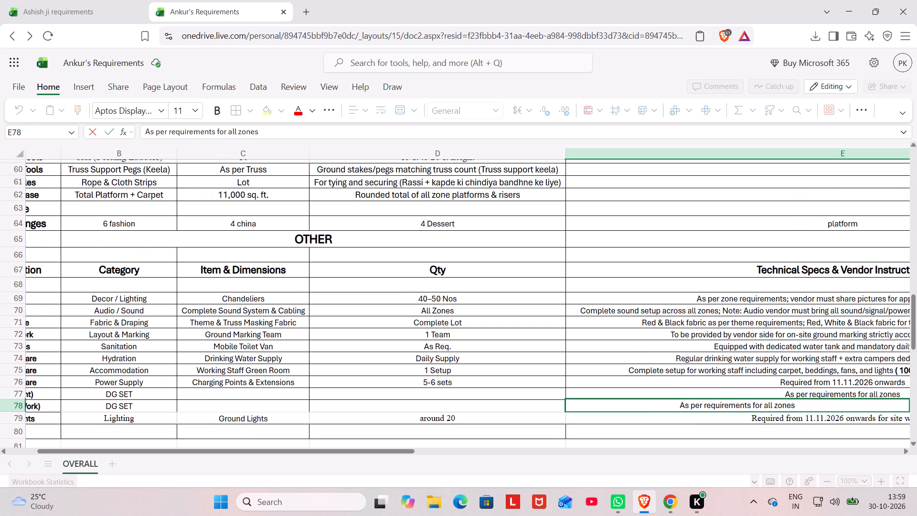
click(532, 265)
Clear the Power (DG Set) category entry from B35 in the last Main Course row.
scroll(532, 265, up, 2)
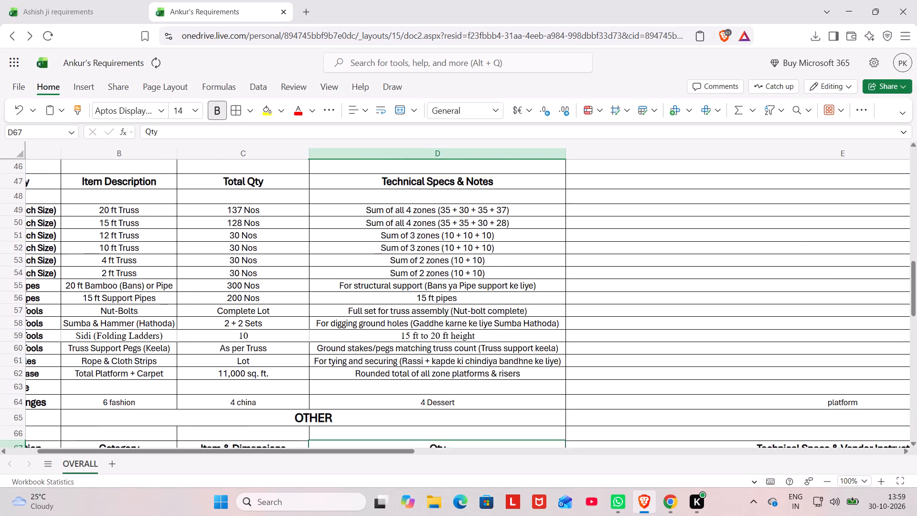
scroll(532, 265, up, 1)
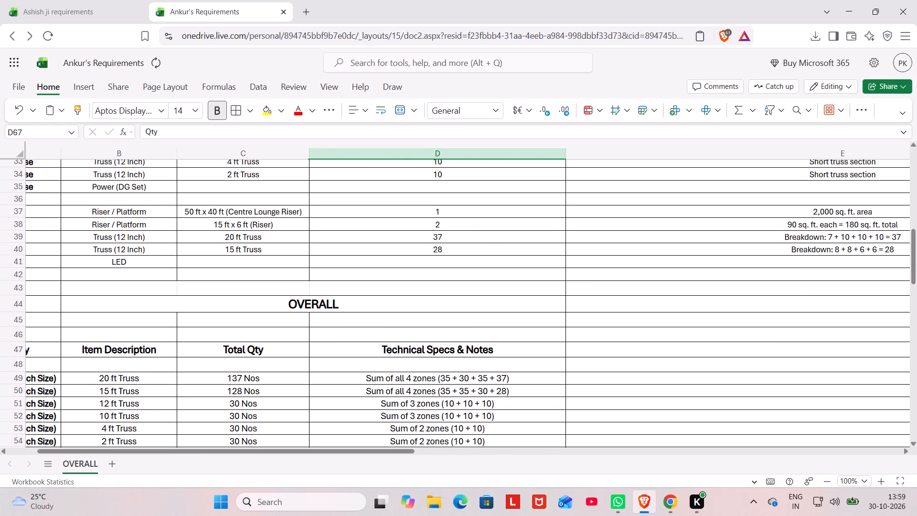
scroll(335, 285, right, 5)
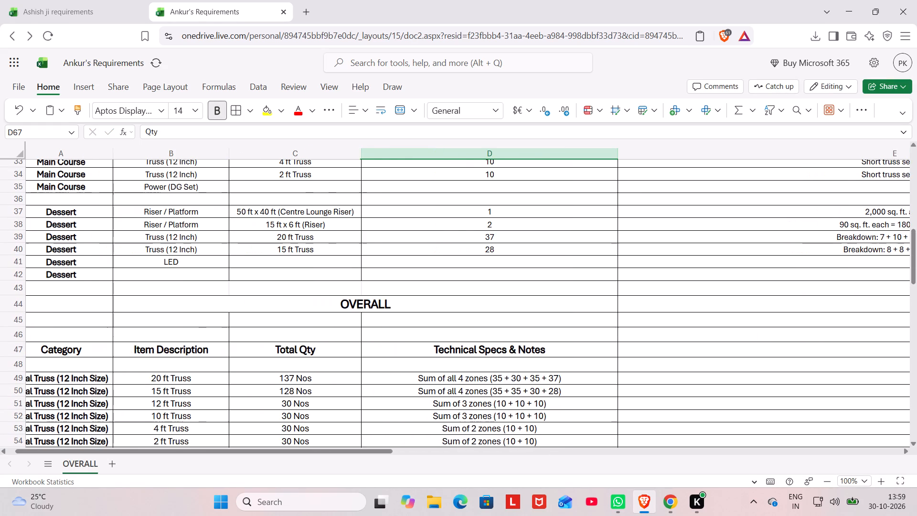
scroll(331, 296, up, 4)
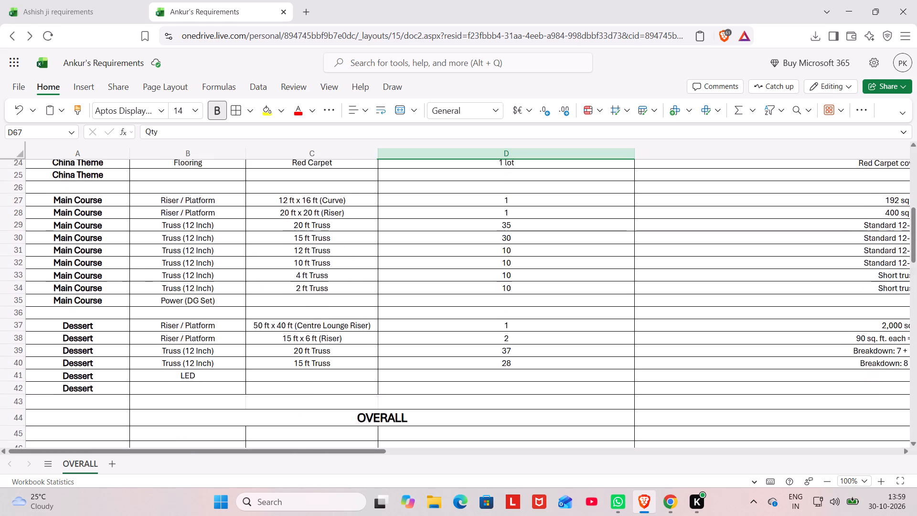
scroll(331, 296, up, 2)
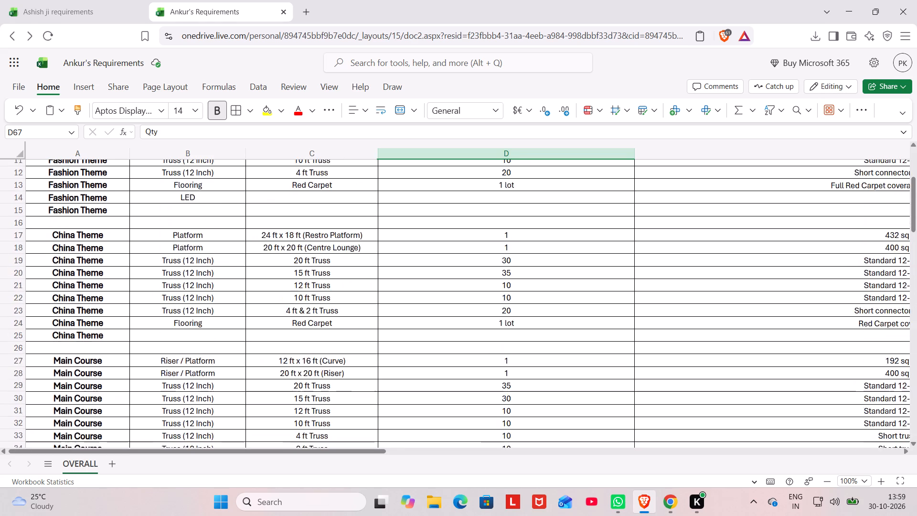
scroll(331, 296, up, 2)
scroll(331, 296, down, 4)
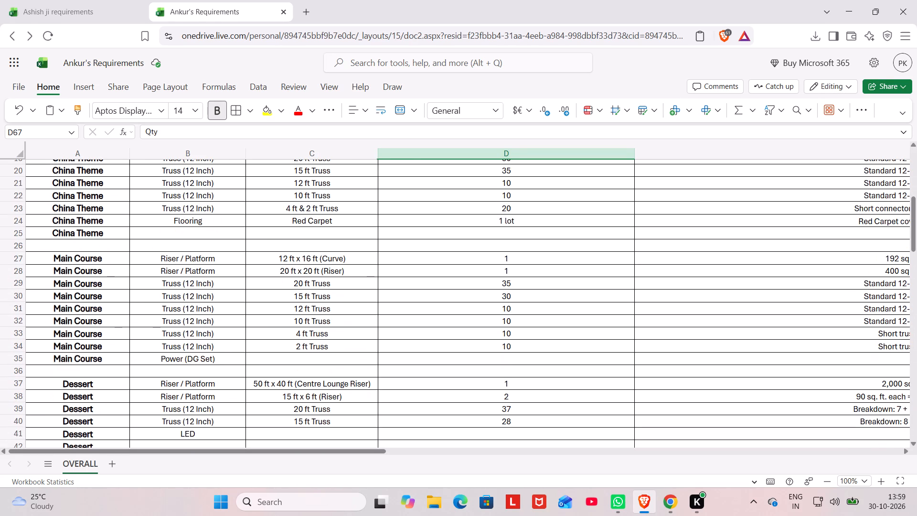
click(228, 360)
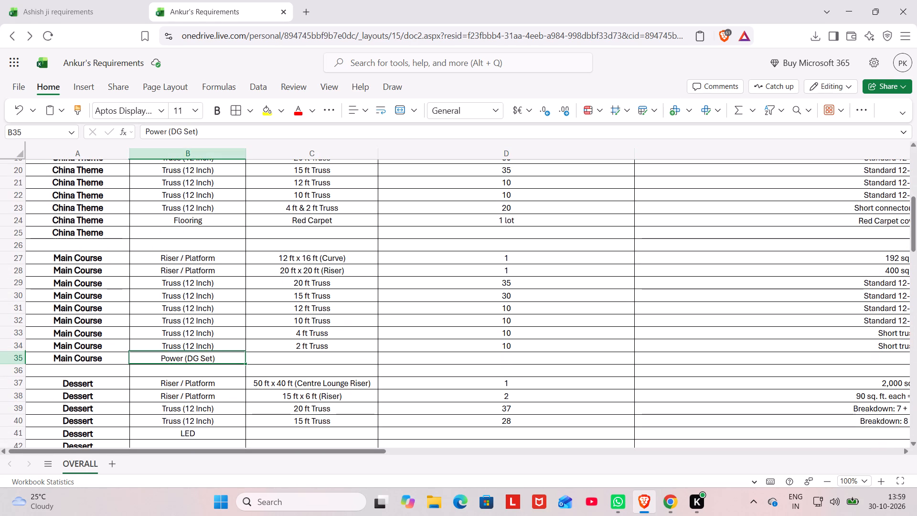
key(Delete)
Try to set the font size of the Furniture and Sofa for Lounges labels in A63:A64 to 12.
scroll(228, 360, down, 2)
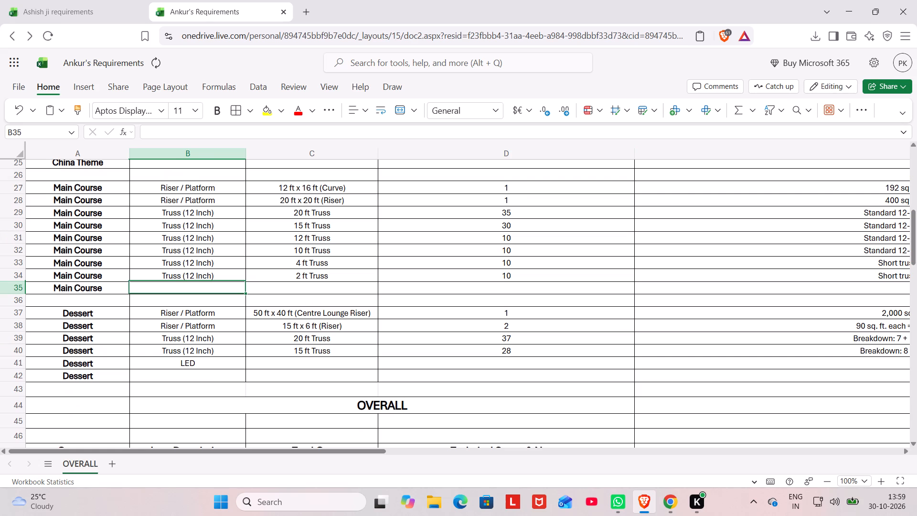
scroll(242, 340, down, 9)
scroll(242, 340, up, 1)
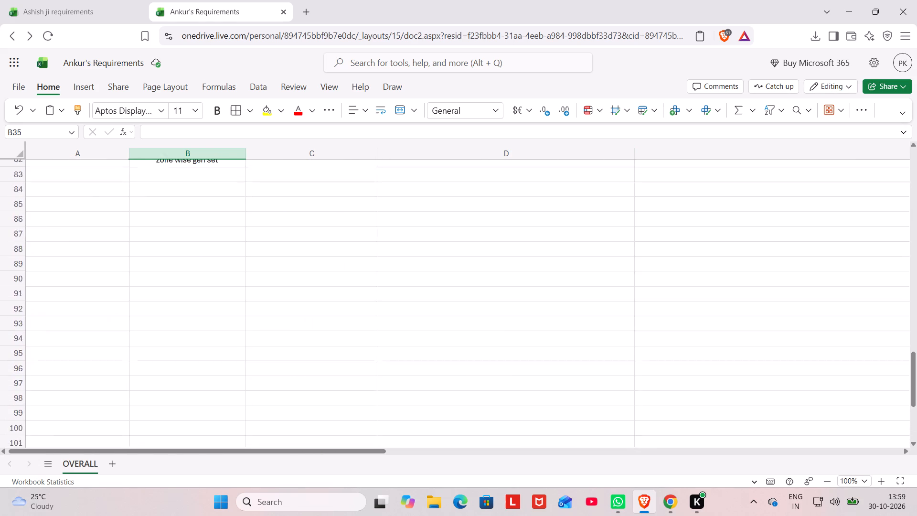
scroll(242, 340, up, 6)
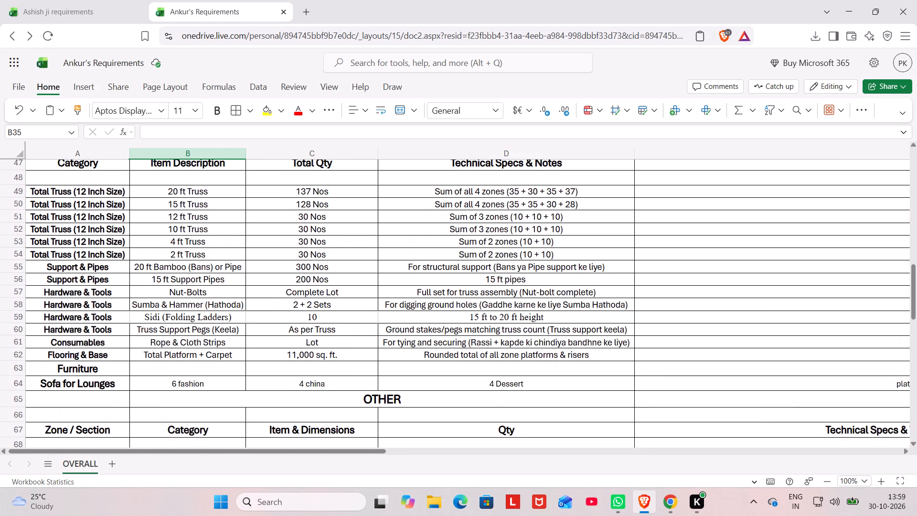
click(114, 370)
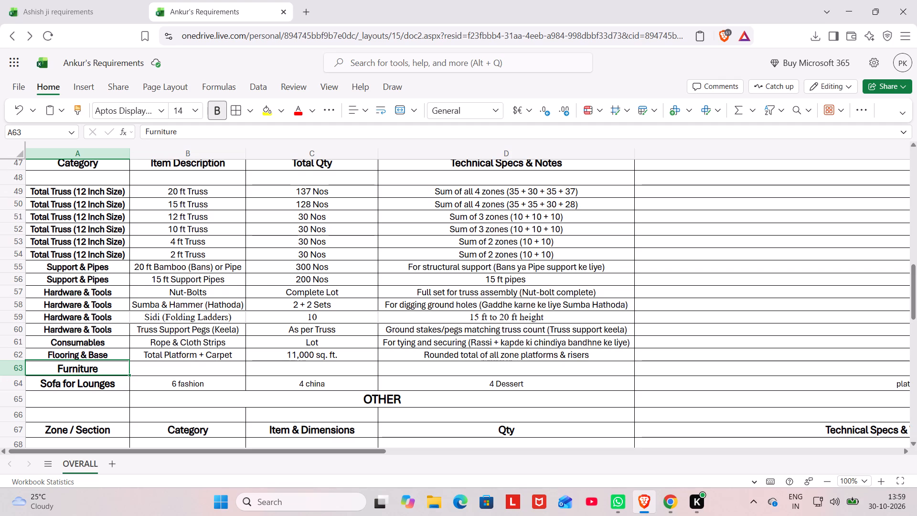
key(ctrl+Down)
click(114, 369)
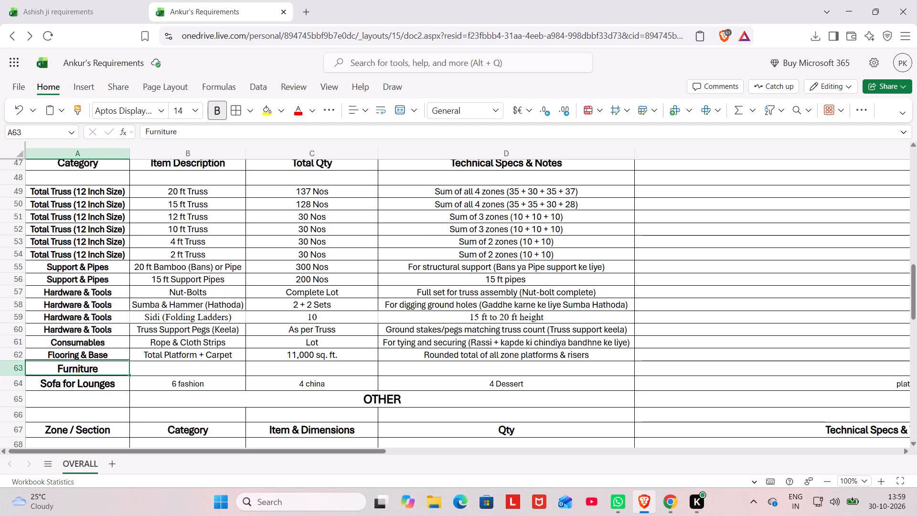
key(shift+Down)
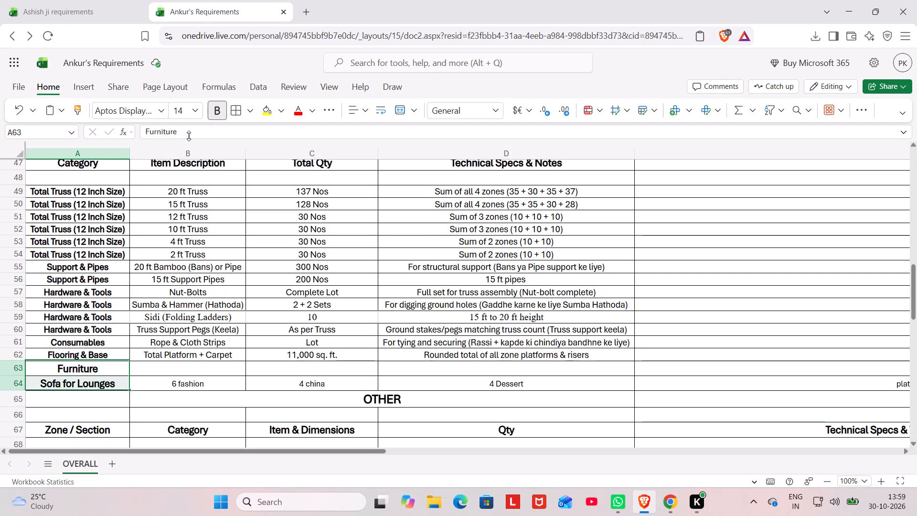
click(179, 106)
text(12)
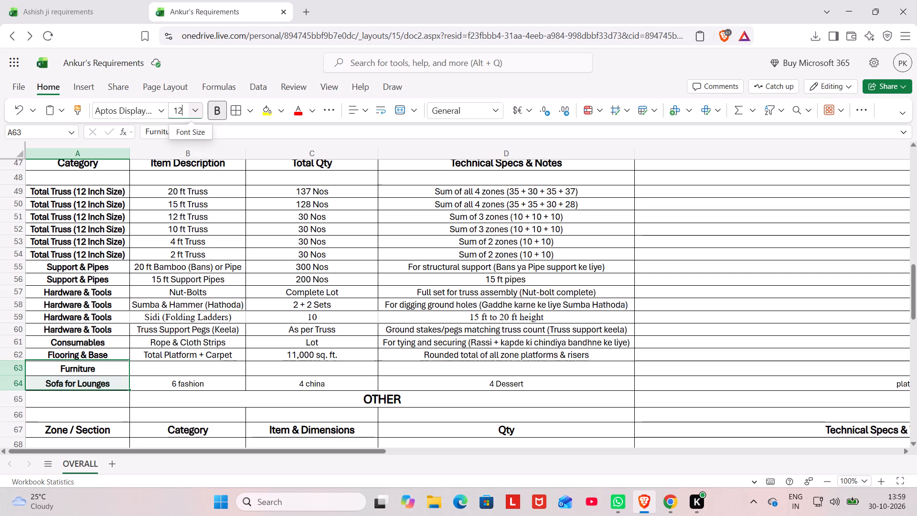
Enter As req. in B63, the item description cell of the Furniture row in the OVERALL table.
click(196, 369)
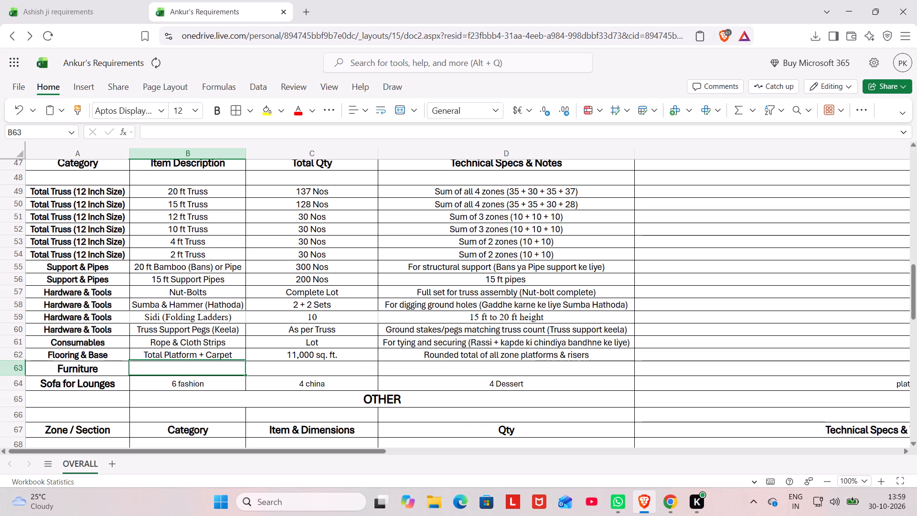
text(As re)
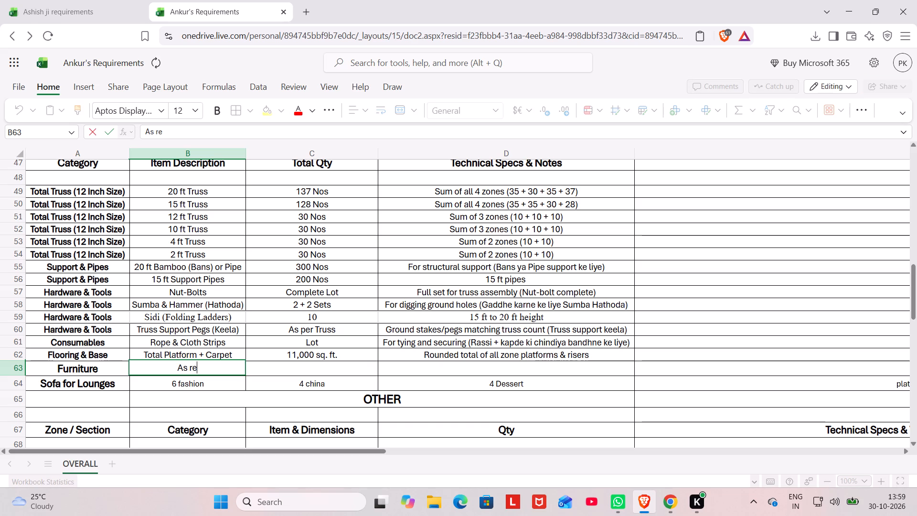
text(eq)
key(BackSpace)
key(BackSpace)
key(q)
key(period)
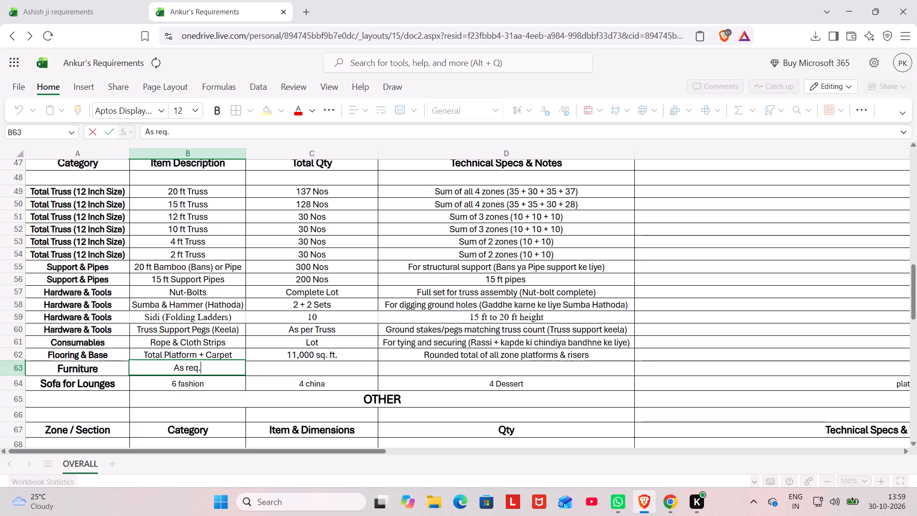
Enter As req. in C63, the total quantity cell of the Furniture row.
click(309, 369)
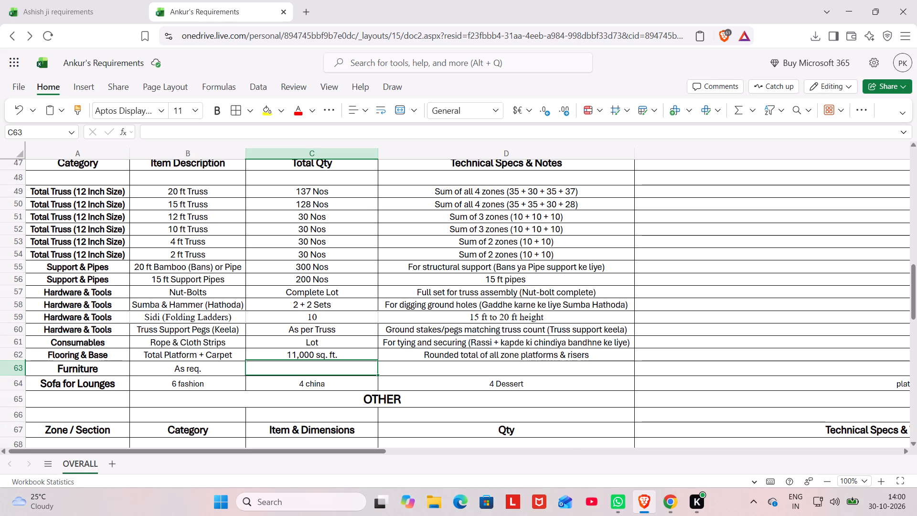
text(As)
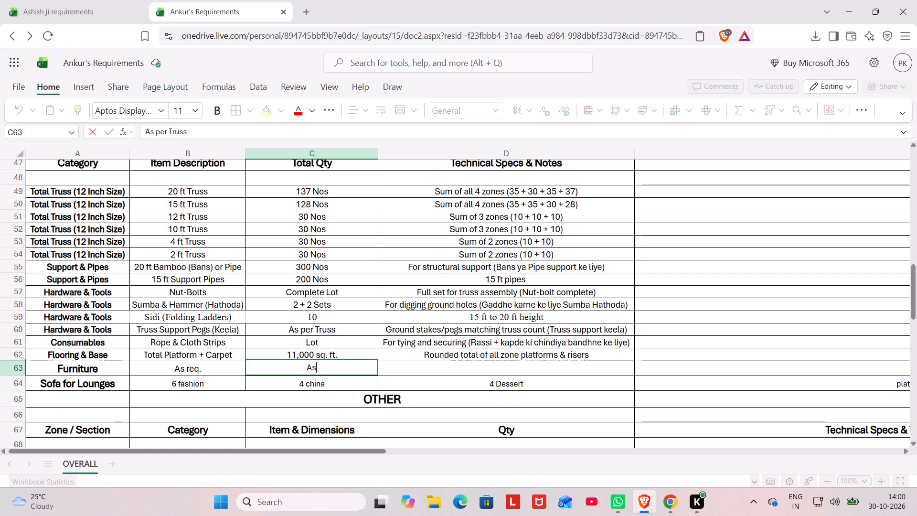
key(space)
text(req,)
key(BackSpace)
key(period)
Clear the item description cell B63 of the Furniture row in the OVERALL table.
click(223, 369)
key(BackSpace)
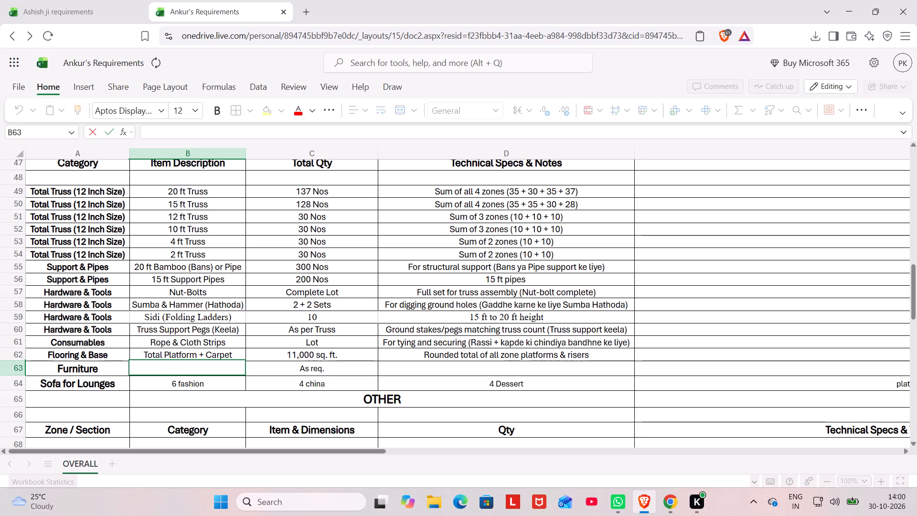
Enter For all zones in D63, the technical specs and notes cell of the Furniture row.
click(429, 371)
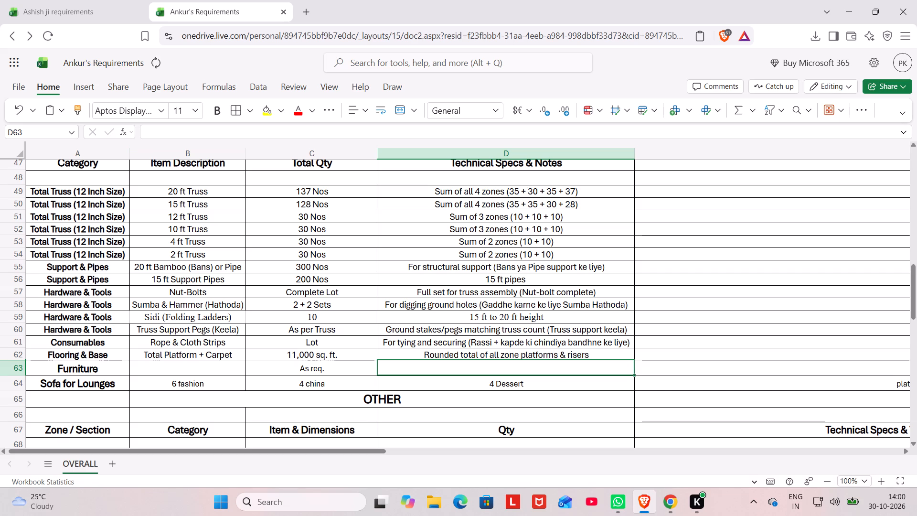
text(For all)
key(space)
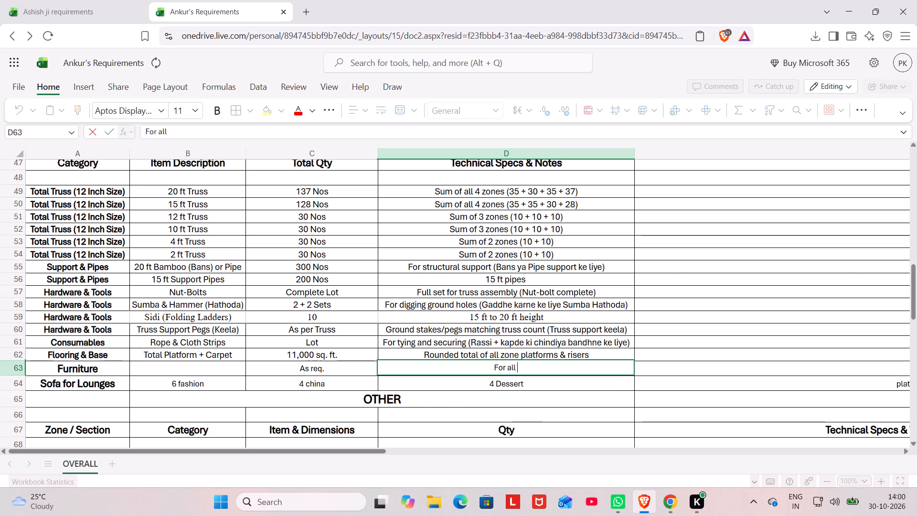
text(zones)
key(space)
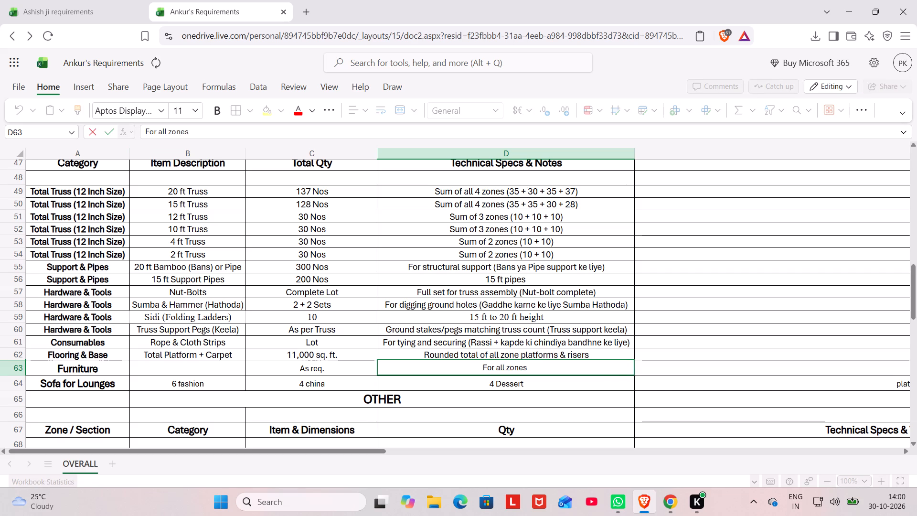
key(Return)
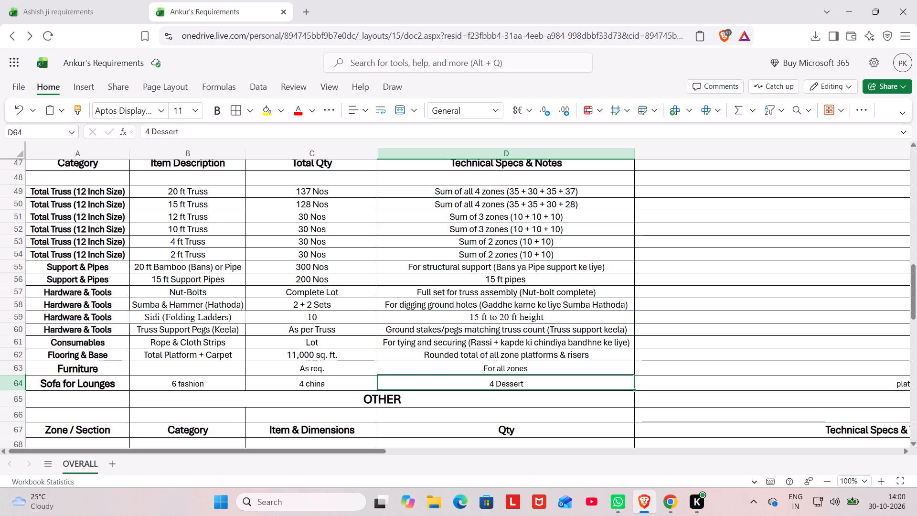
Enter Furniture as the category in B15, the last Fashion Theme row.
scroll(269, 340, up, 1)
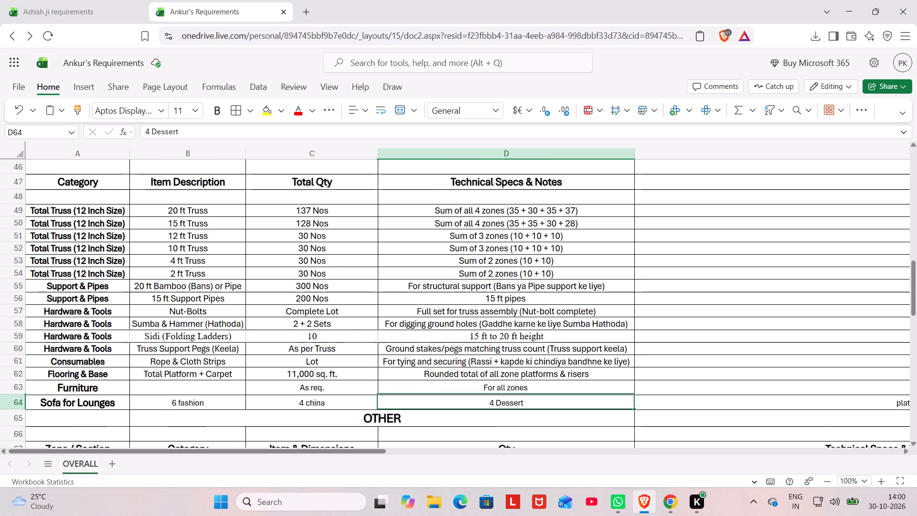
scroll(269, 340, up, 7)
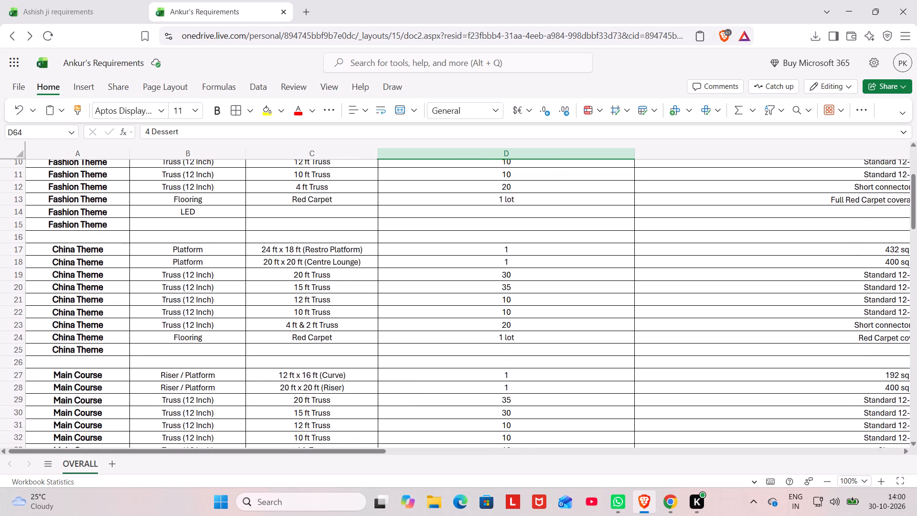
scroll(269, 340, up, 3)
scroll(269, 340, down, 1)
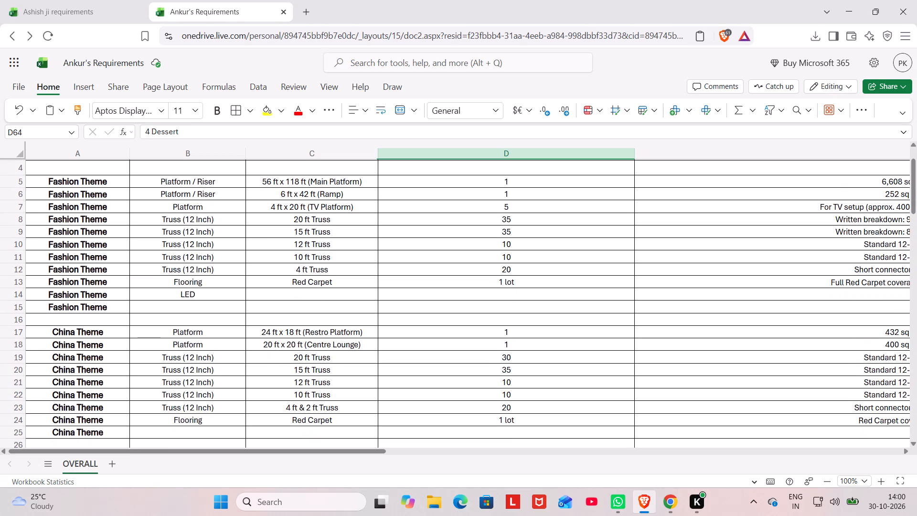
click(201, 309)
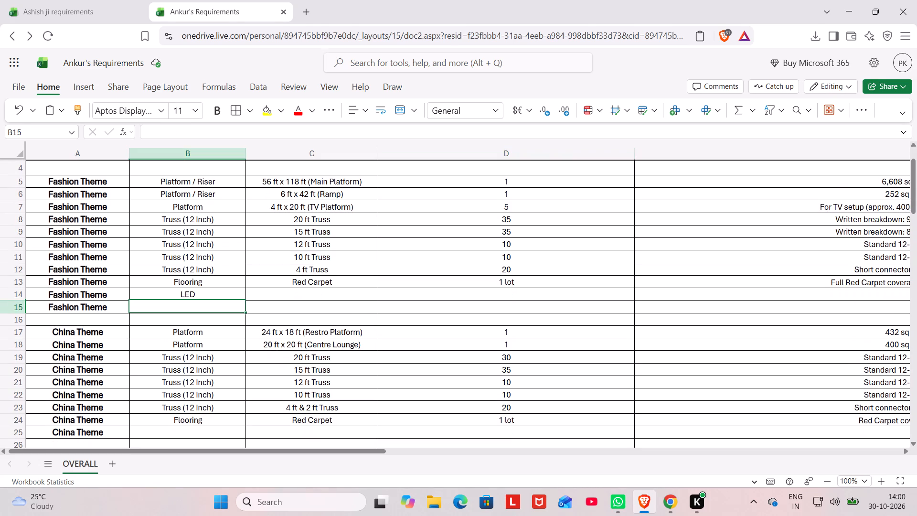
text(Furniture)
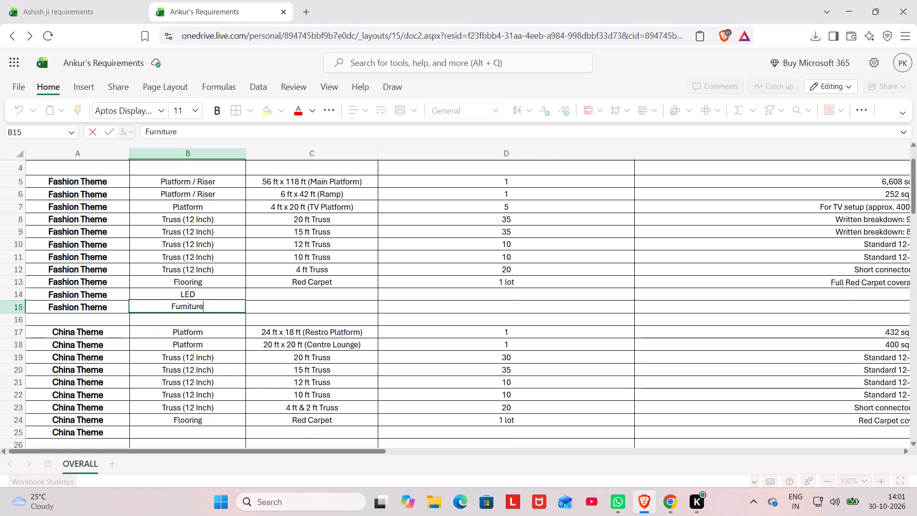
key(Tab)
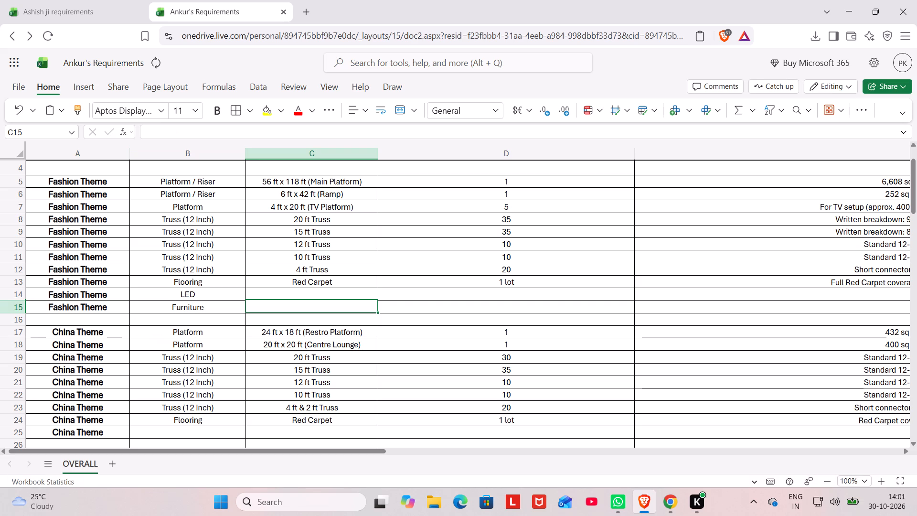
Enter Sofa set in C15, the item cell of the Fashion Theme Furniture row.
text(Sofa)
key(space)
text(Set)
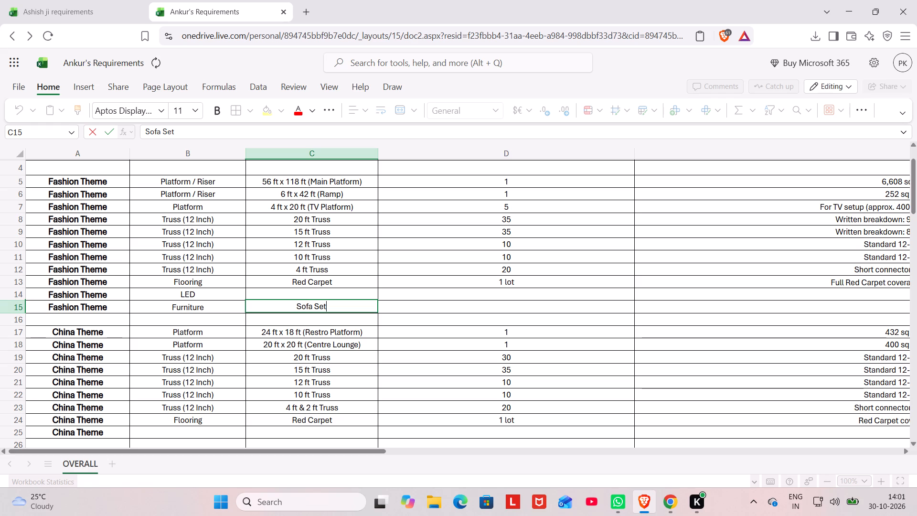
key(BackSpace)
key(BackSpace)
key(BackSpace)
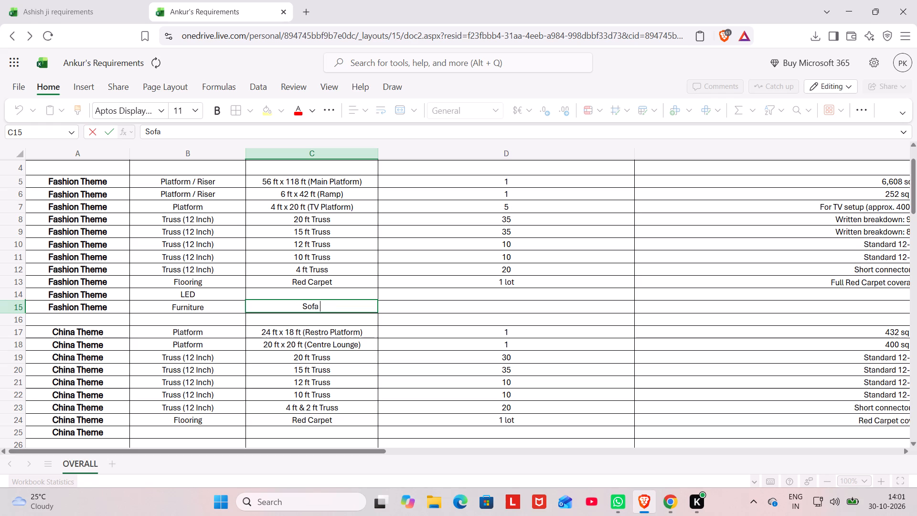
text(set)
key(Tab)
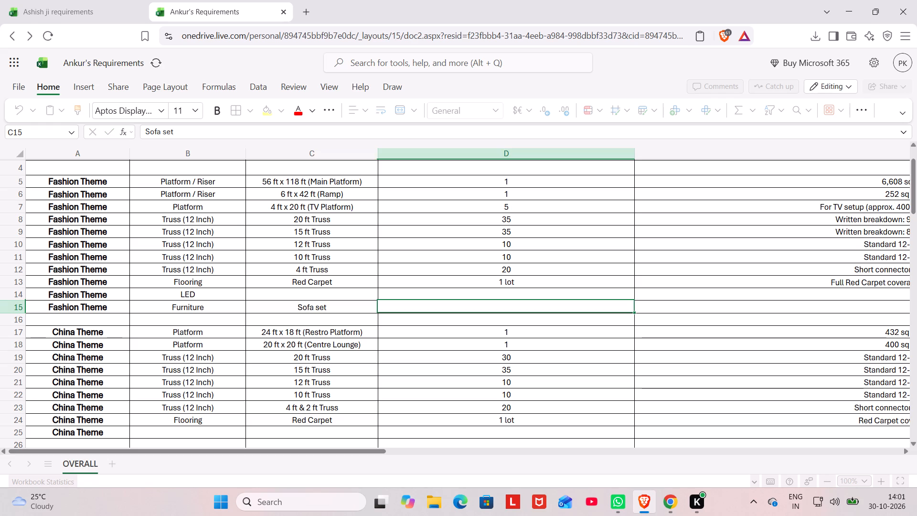
Check the fashion sofa quantity in the Sofa for Lounges row and enter 6 as the quantity in D15.
scroll(252, 332, down, 3)
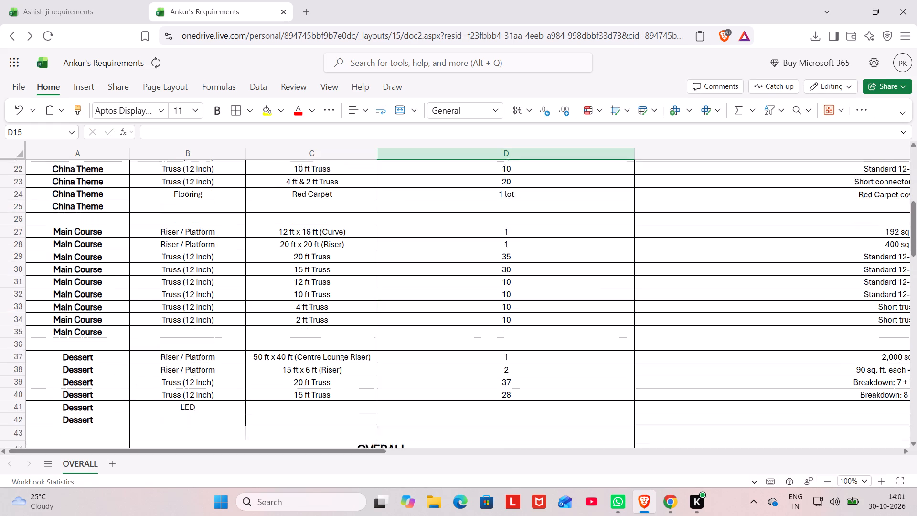
scroll(252, 332, down, 5)
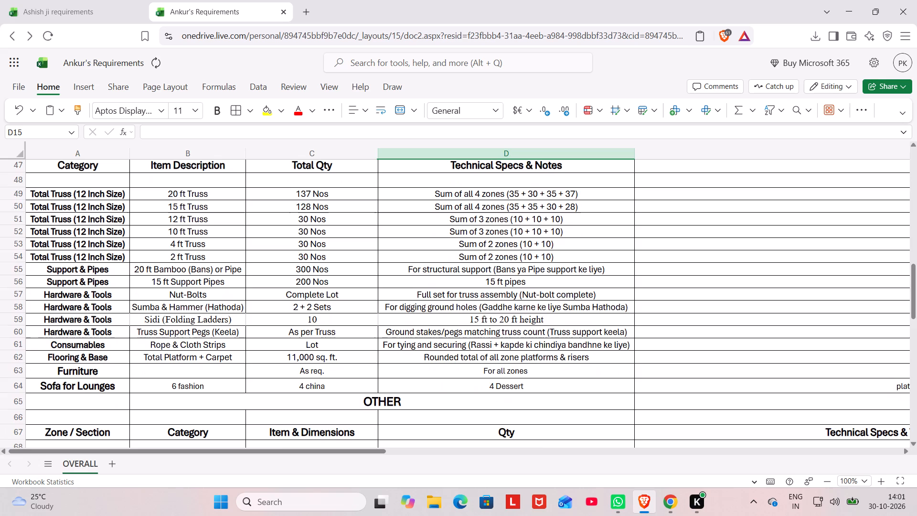
scroll(252, 332, up, 6)
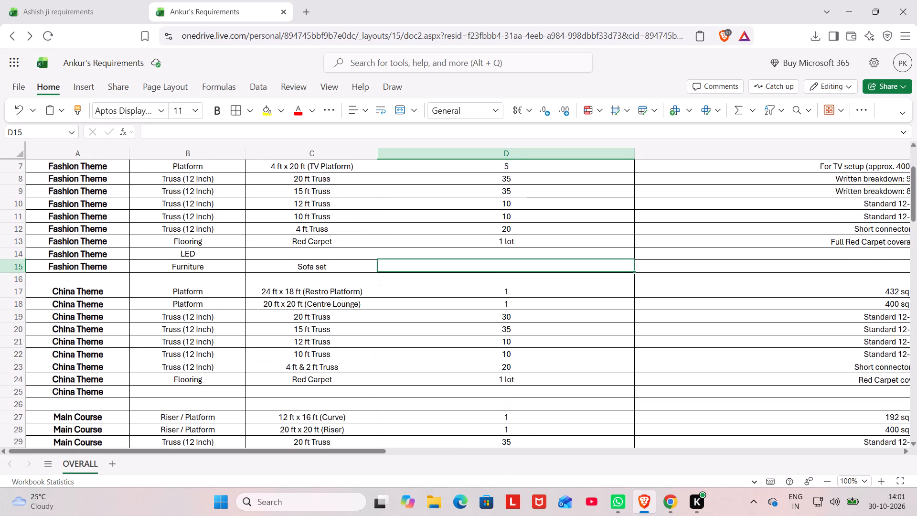
key(6)
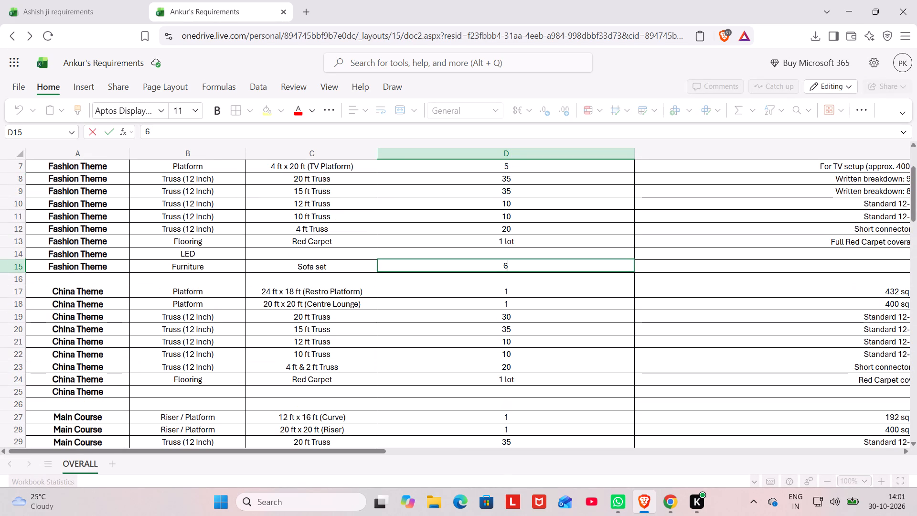
Shorten the item in C15 of the Fashion Theme Furniture row to Sofa.
click(353, 269)
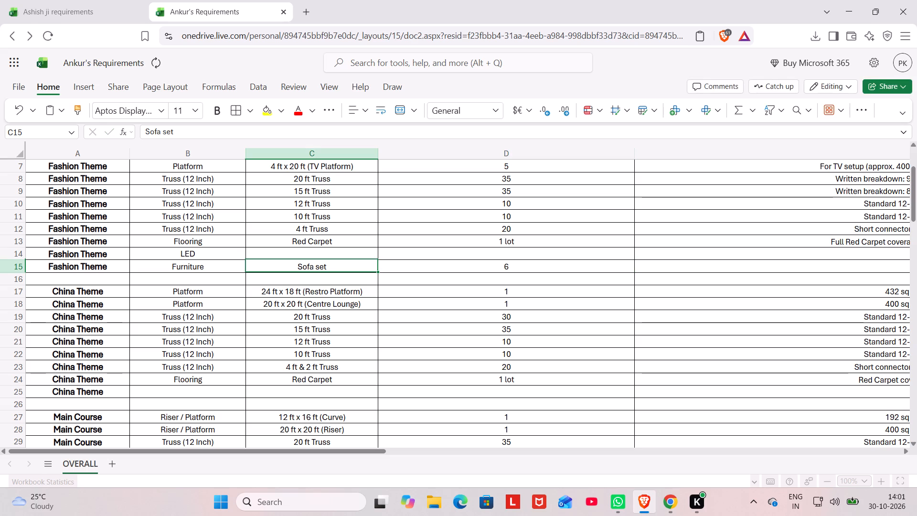
click(353, 269)
key(BackSpace)
key(BackSpace)
key(BackSpace)
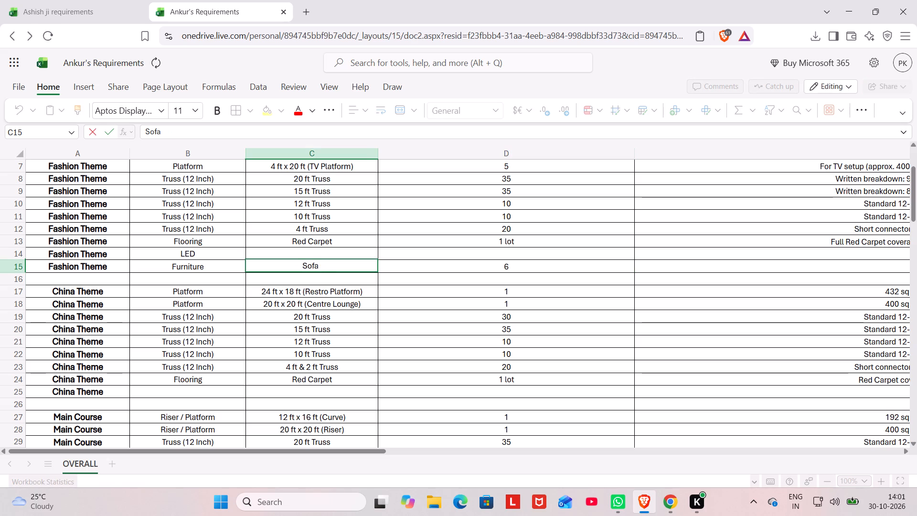
key(Tab)
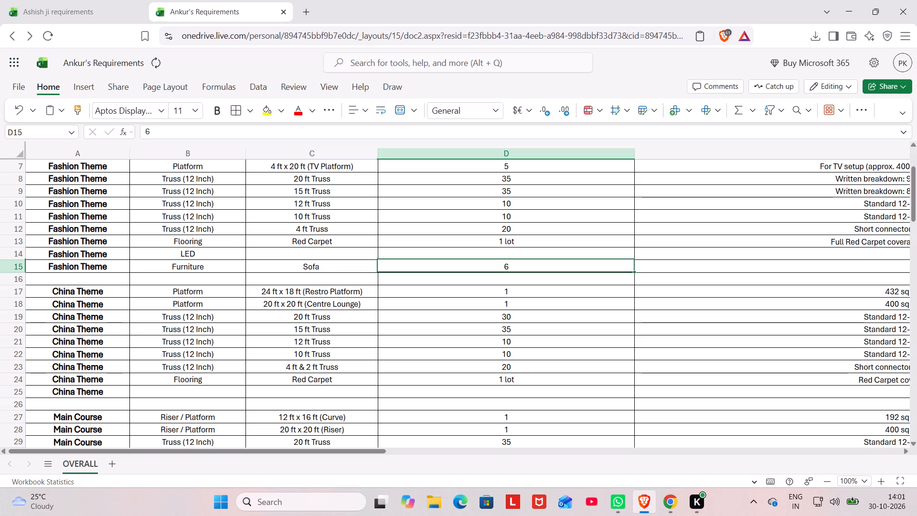
key(Return)
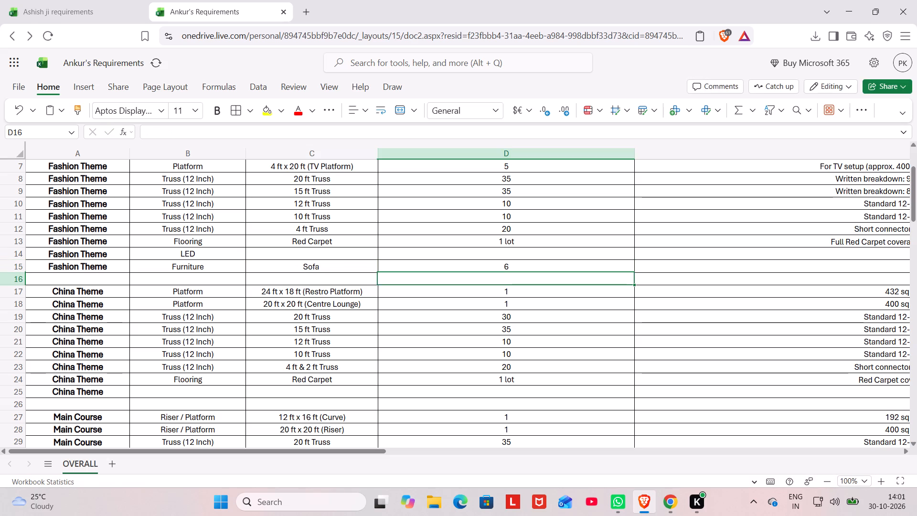
Change the quantity in D15 of the Fashion Theme Furniture row to 6 set.
double_click(522, 269)
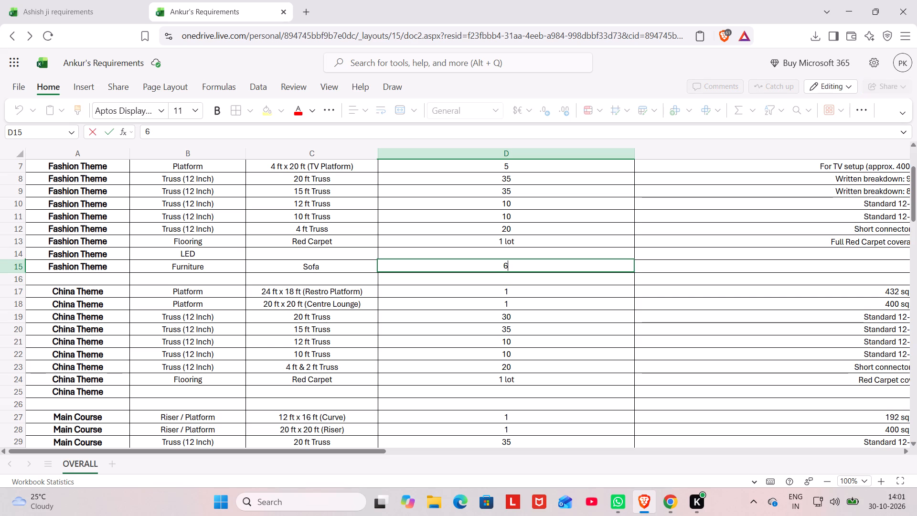
key(space)
text(set)
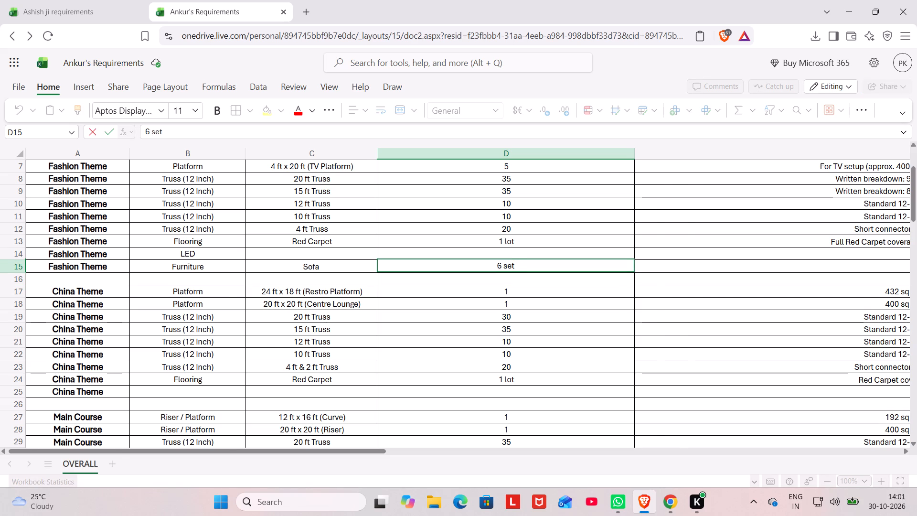
key(Tab)
Enter For lounges in E15, the notes cell of the Fashion Theme Furniture row.
text(For)
key(space)
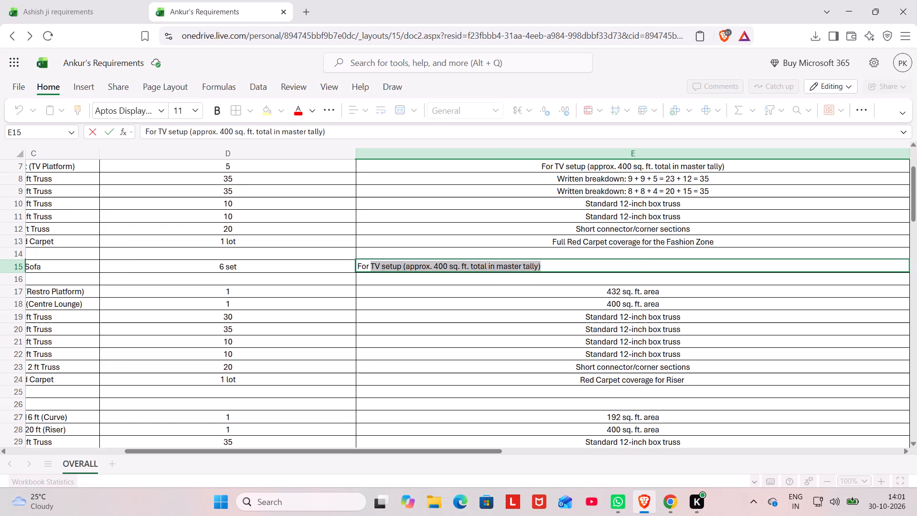
text(lou)
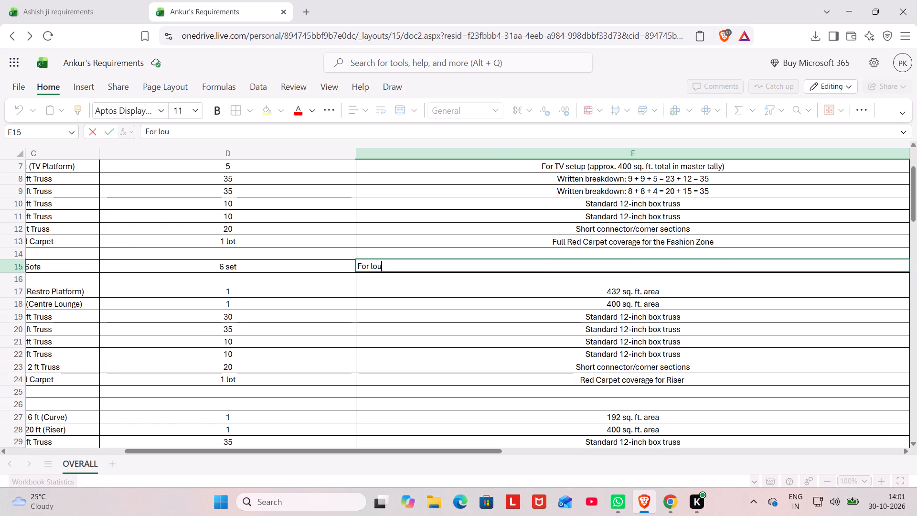
text(nges)
key(Tab)
Centre the text horizontally across B15:E15 in the Fashion Theme Furniture row.
scroll(495, 321, right, 4)
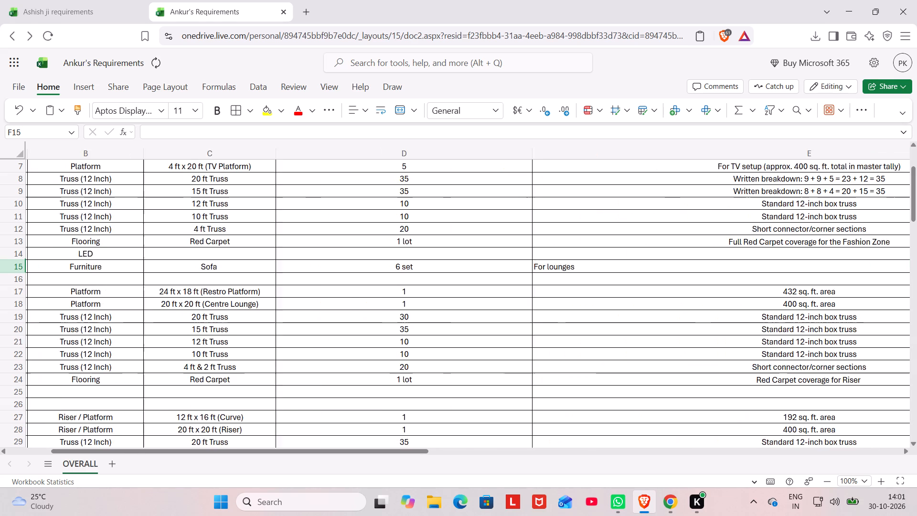
scroll(495, 321, right, 2)
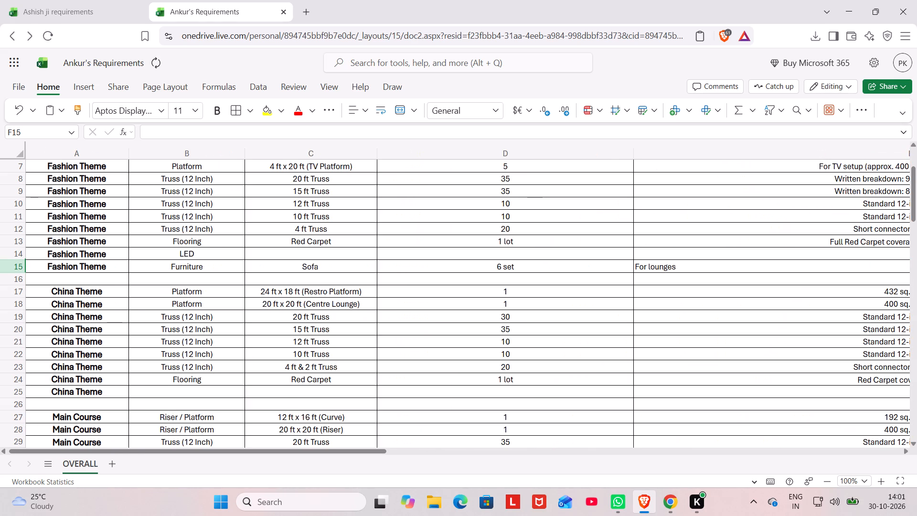
click(194, 268)
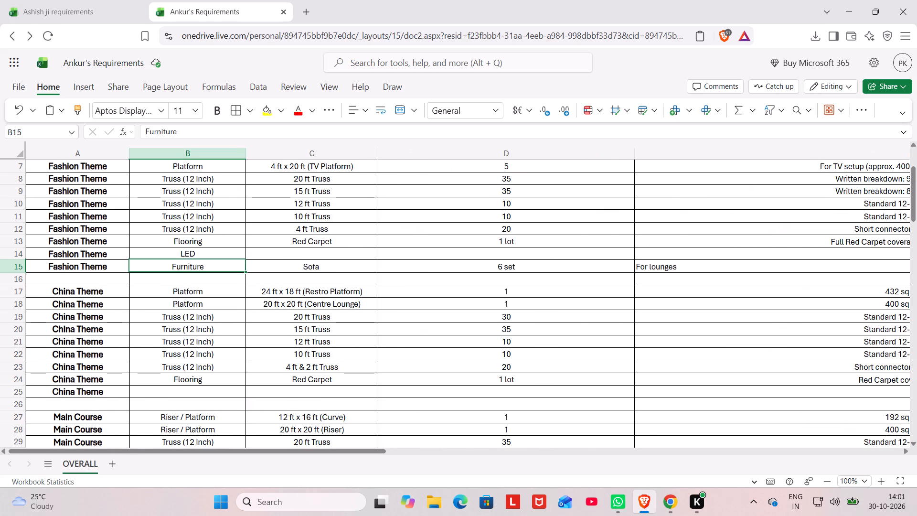
key(ctrl+shift+Right)
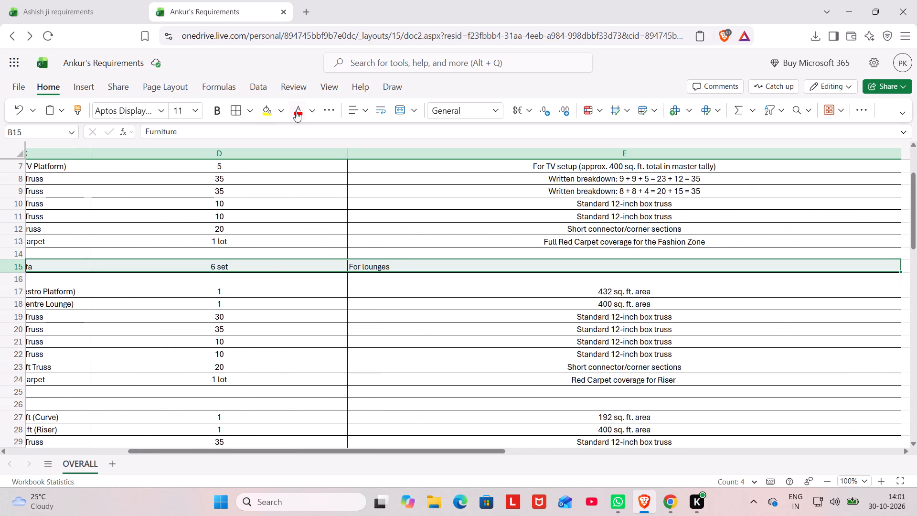
click(358, 112)
click(387, 154)
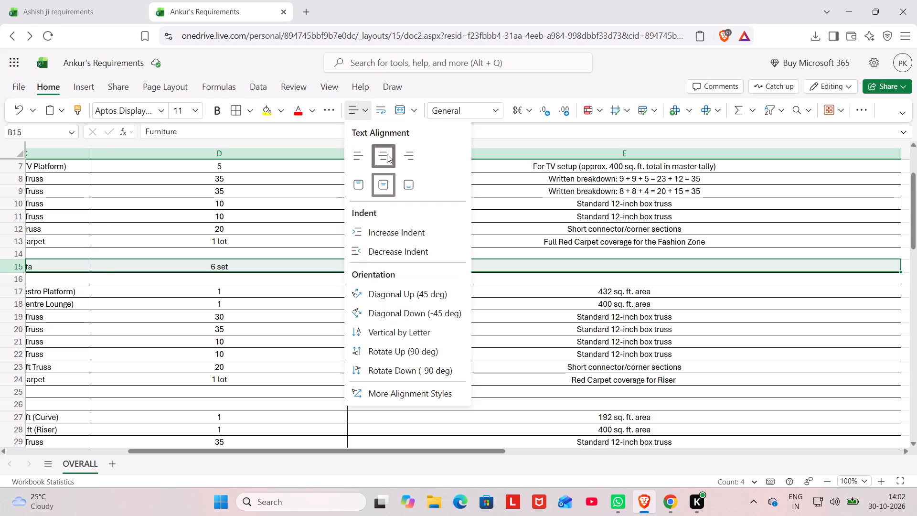
click(360, 105)
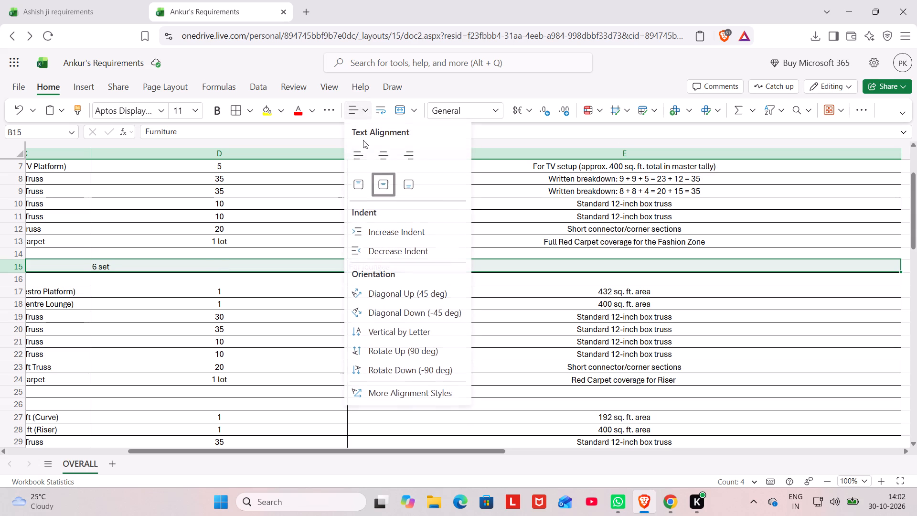
click(388, 161)
Copy the Fashion Theme furniture entry B15:E15 into the empty China Theme row, starting at B25.
scroll(381, 282, right, 2)
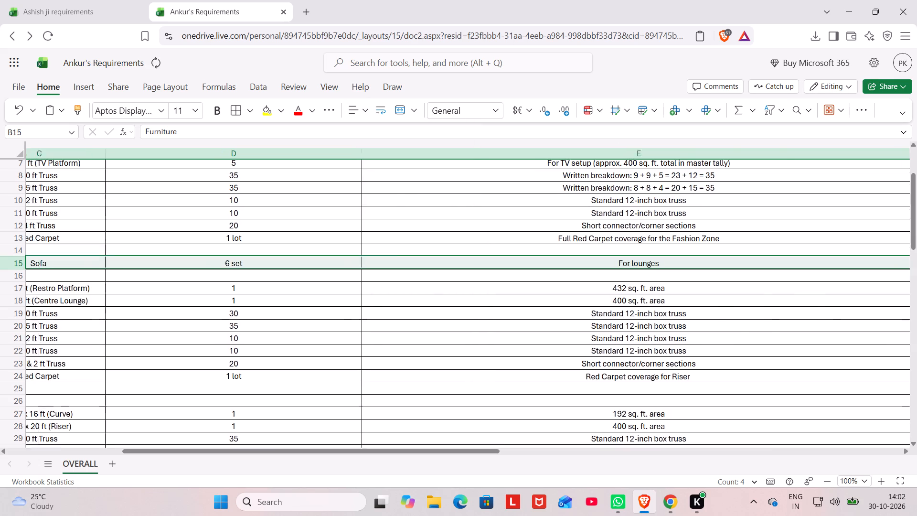
scroll(381, 282, right, 3)
key(ctrl+c)
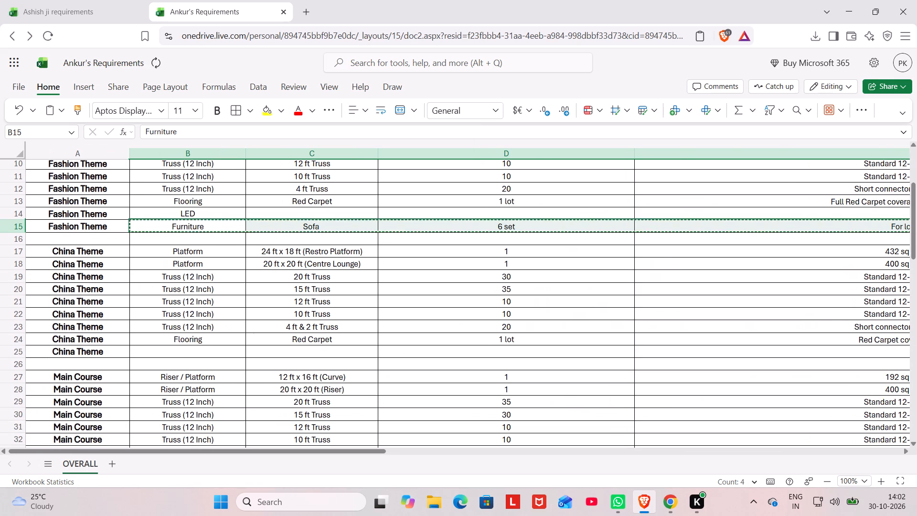
scroll(381, 282, down, 2)
click(204, 260)
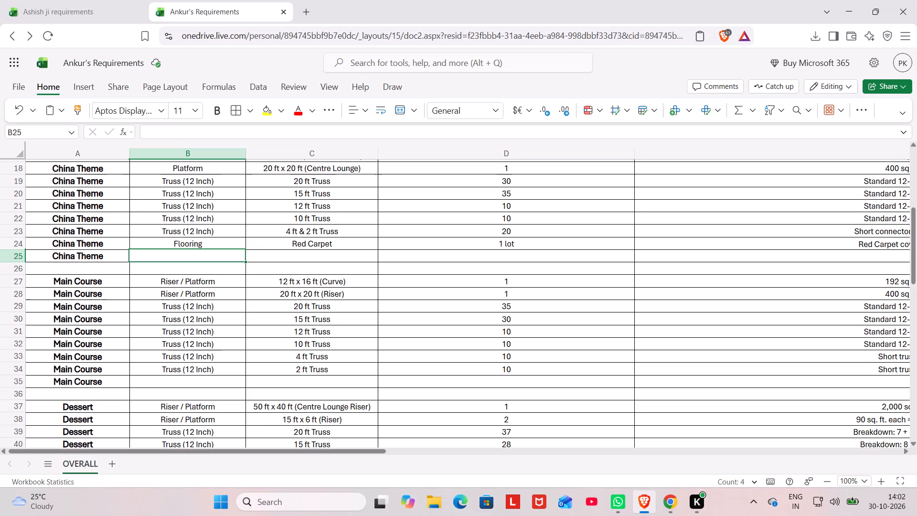
key(ctrl+v)
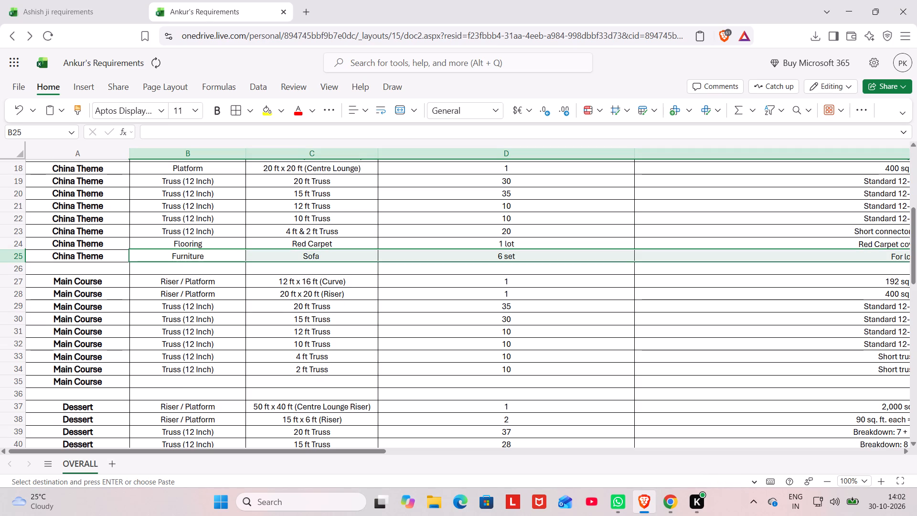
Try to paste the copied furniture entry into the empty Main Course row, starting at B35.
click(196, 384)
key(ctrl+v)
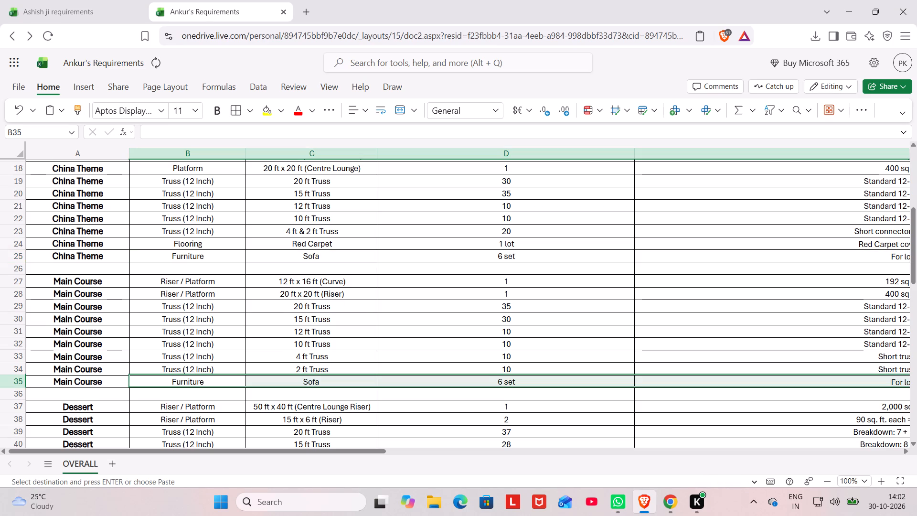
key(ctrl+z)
Paste the copied sofa furniture entry into the empty last row of the Dessert table, starting at B42.
scroll(196, 384, down, 2)
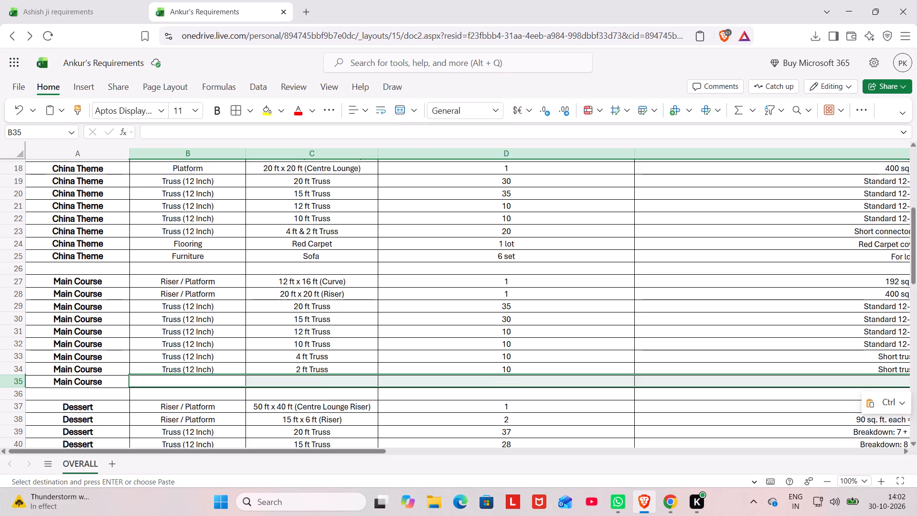
scroll(312, 388, down, 1)
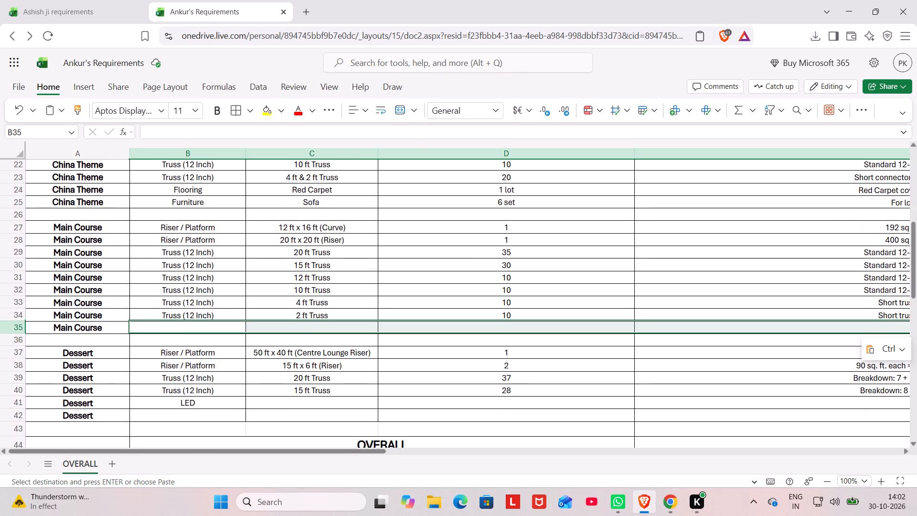
click(224, 418)
key(ctrl+v)
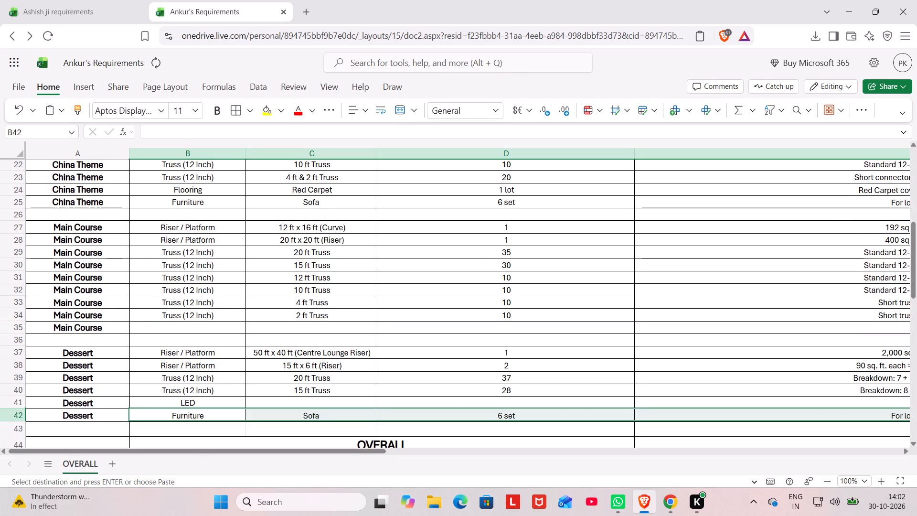
Change the quantity in D42 of the Dessert Furniture row to 4 set.
scroll(324, 368, down, 1)
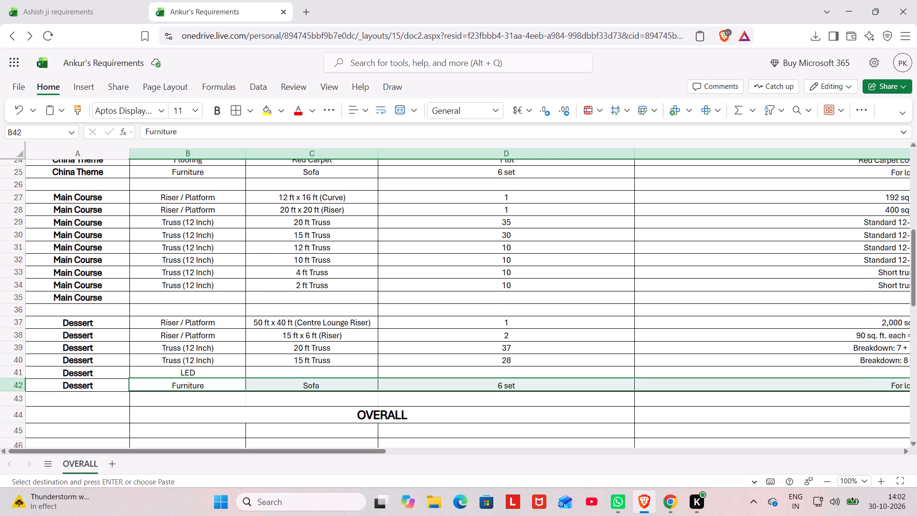
double_click(503, 385)
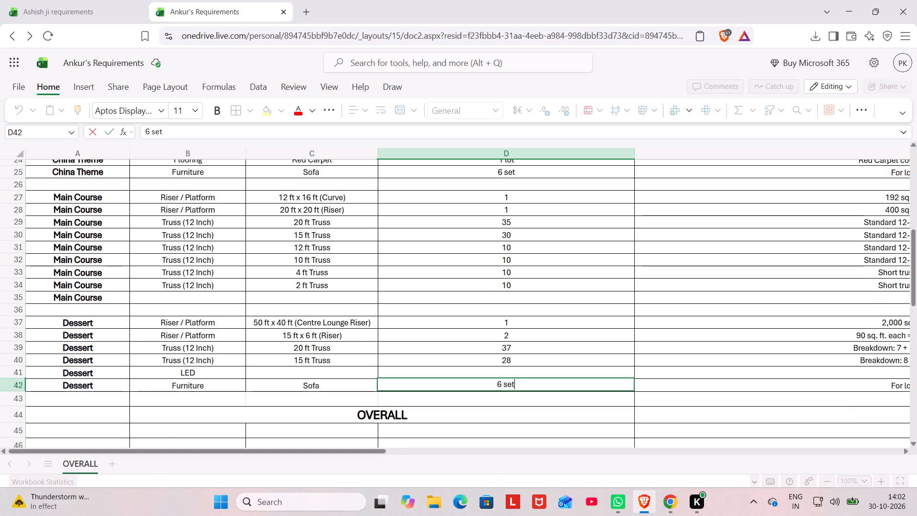
key(Left)
key(Left)
key(Left)
key(Left)
key(BackSpace)
key(4)
Open the sofa quantity of the China Theme Furniture row for editing.
scroll(577, 368, up, 2)
double_click(503, 282)
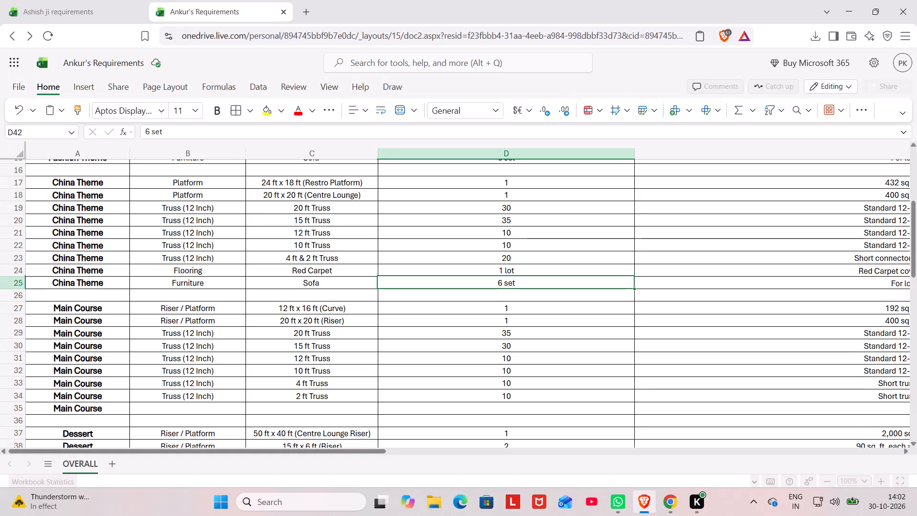
Set the sofa quantity in D25 of the China Theme Furniture row to 4 set.
click(503, 282)
key(Left)
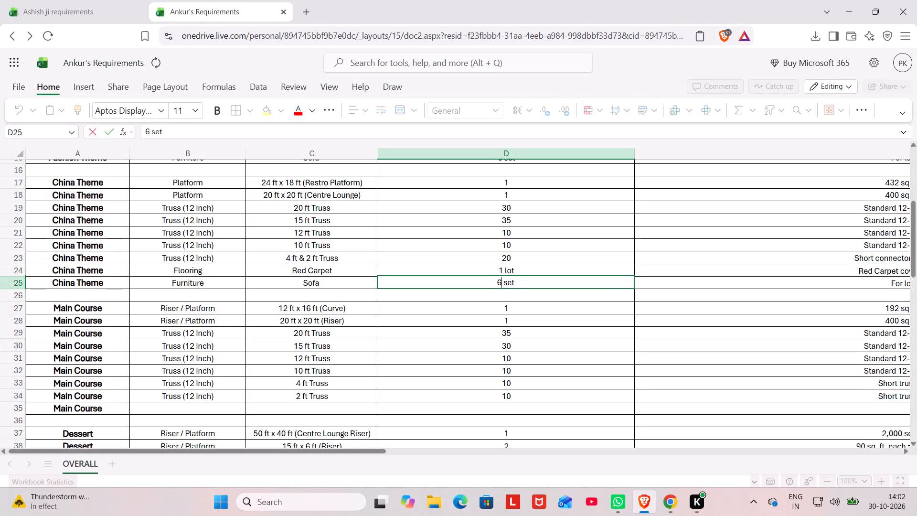
key(BackSpace)
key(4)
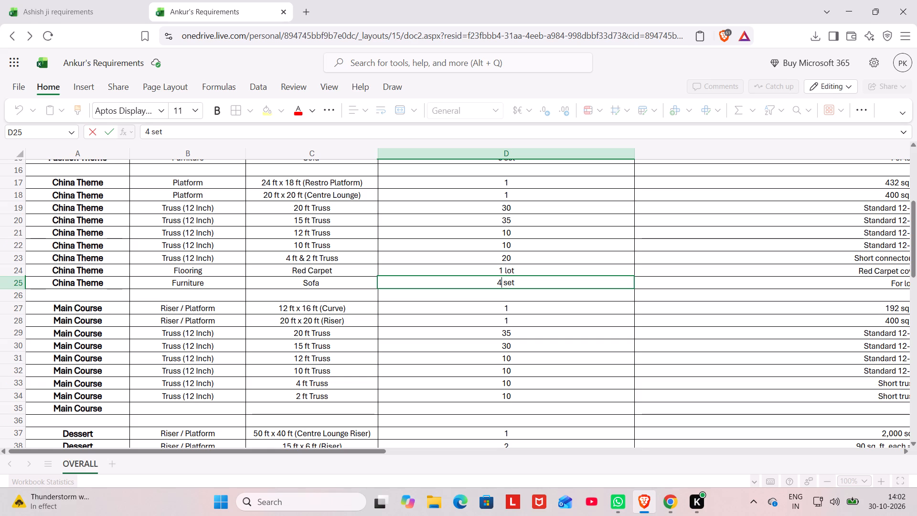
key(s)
key(BackSpace)
key(ctrl+s)
scroll(582, 292, up, 1)
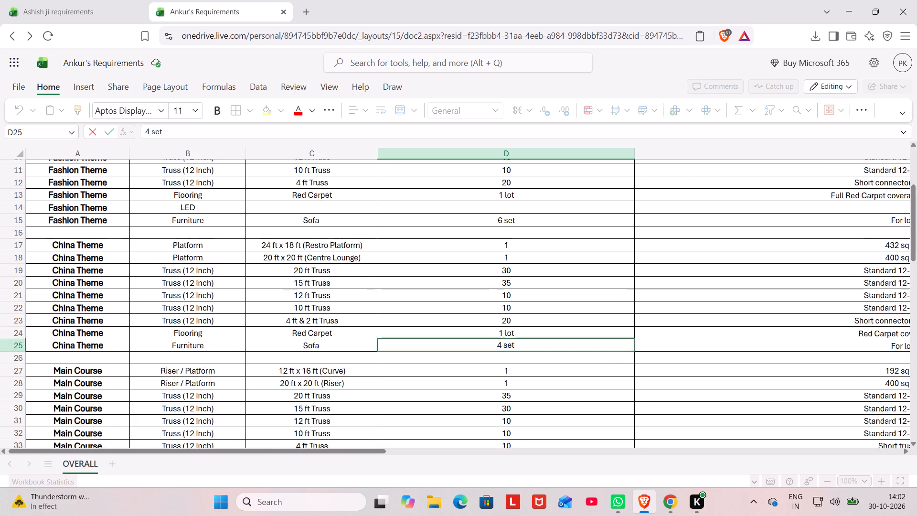
scroll(582, 292, up, 5)
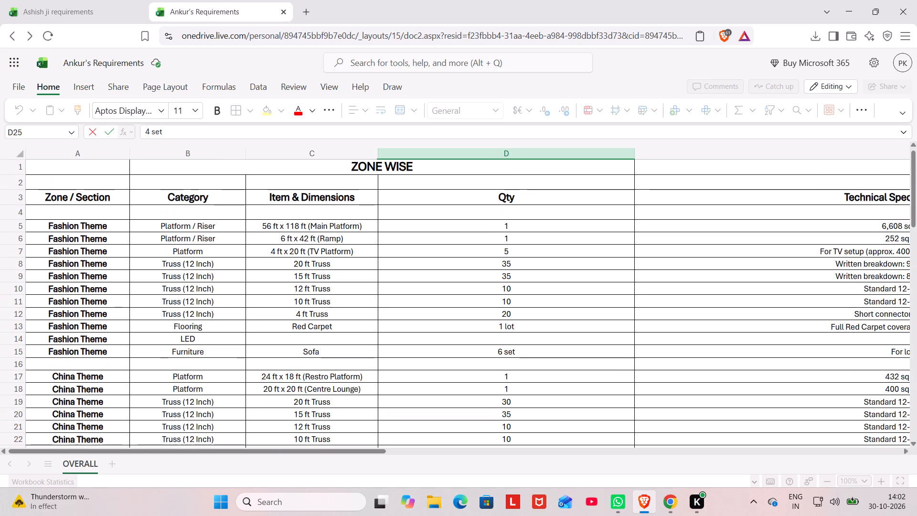
click(506, 216)
Delete the loose note "zone wise gen set" from B82 below the OTHER table.
scroll(506, 216, right, 1)
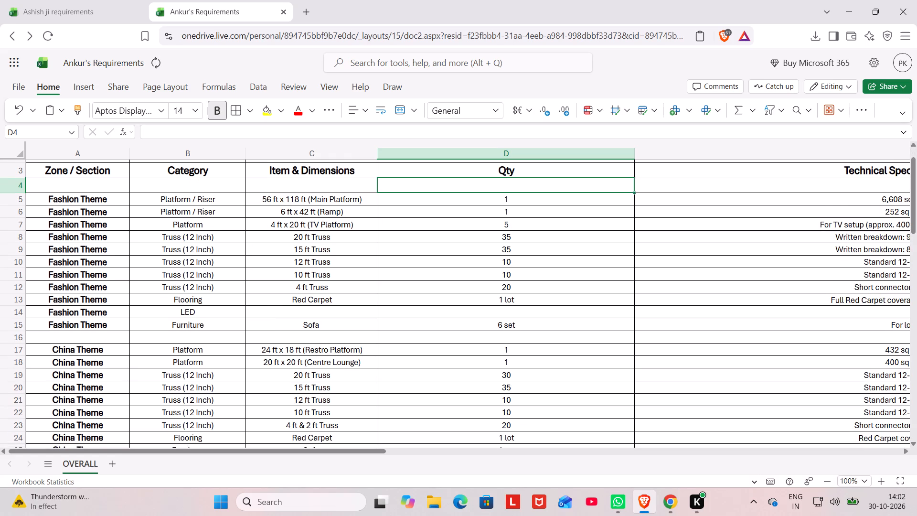
scroll(506, 216, down, 1)
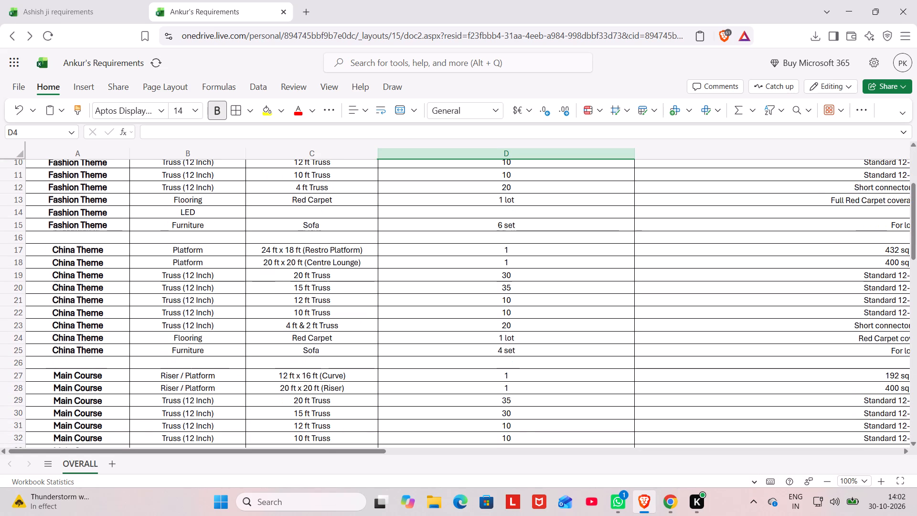
scroll(506, 216, down, 1)
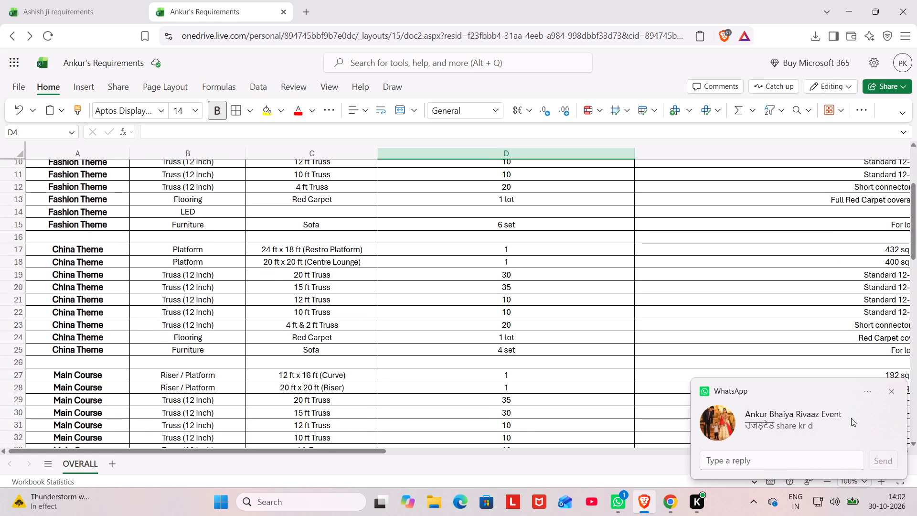
click(891, 388)
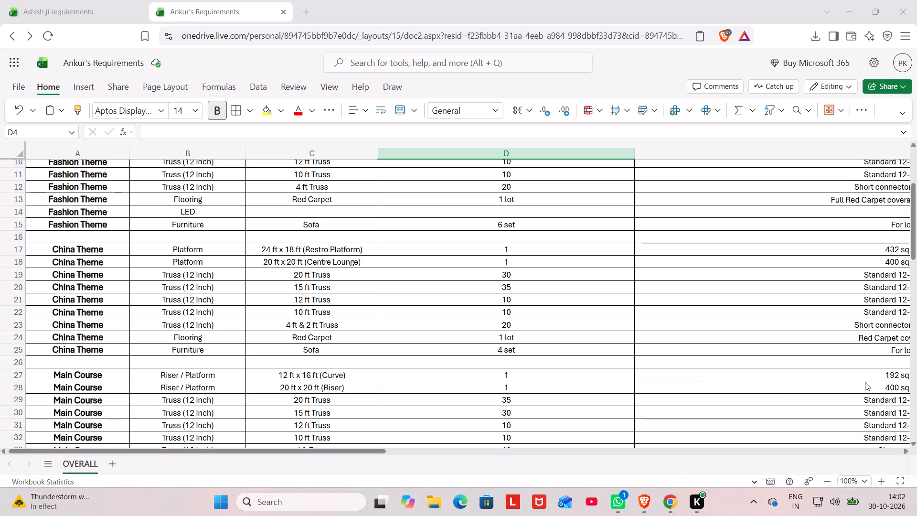
scroll(655, 308, down, 5)
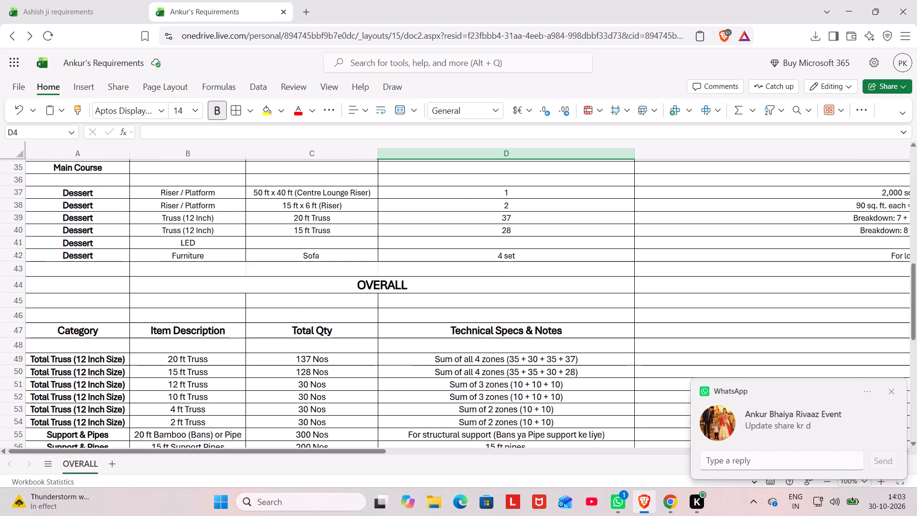
scroll(655, 308, down, 5)
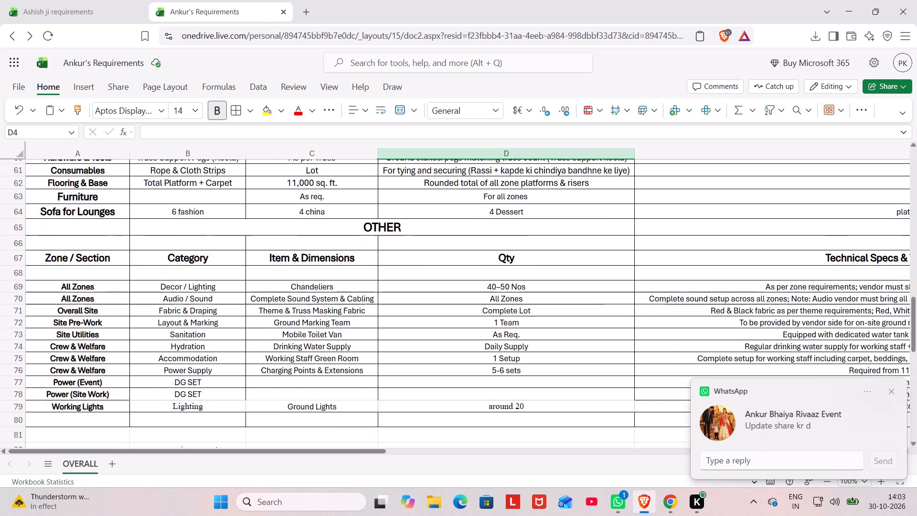
scroll(655, 308, down, 2)
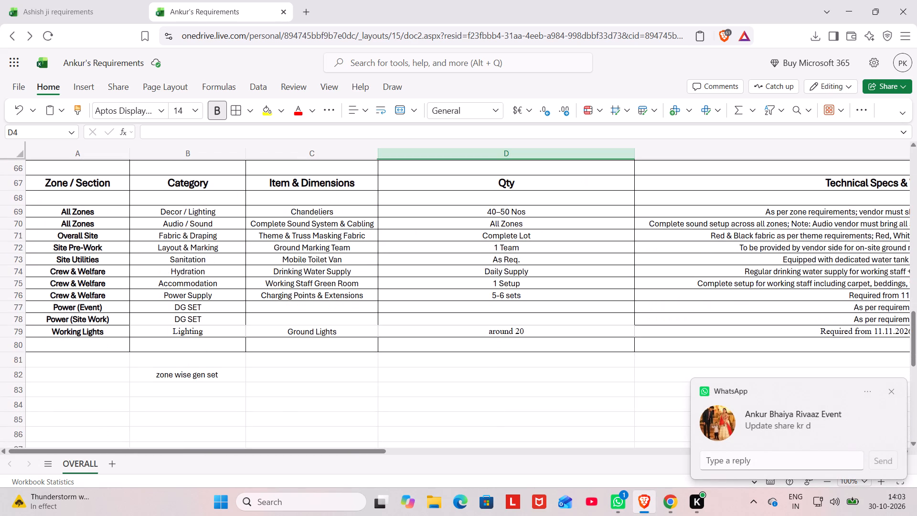
click(232, 374)
key(Delete)
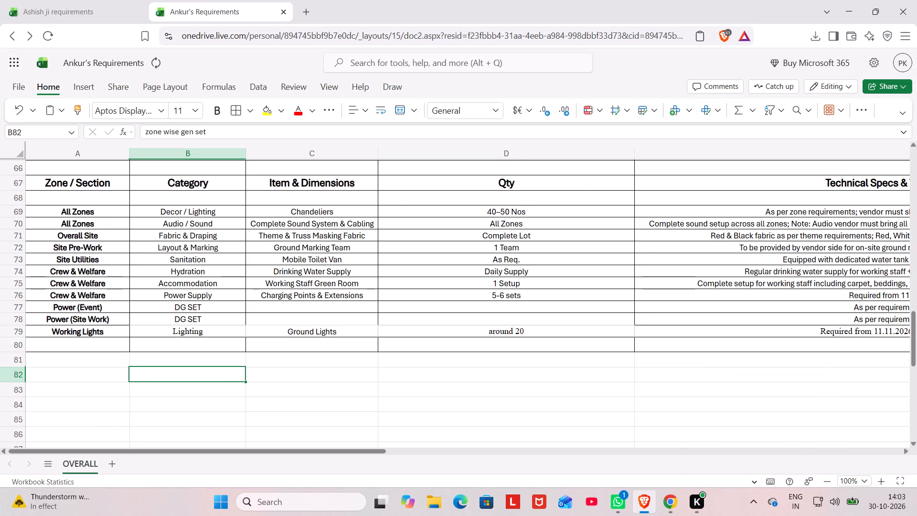
Clear the label and the three zone quantities in A64:D64 of the Sofa for Lounges row.
scroll(394, 341, up, 1)
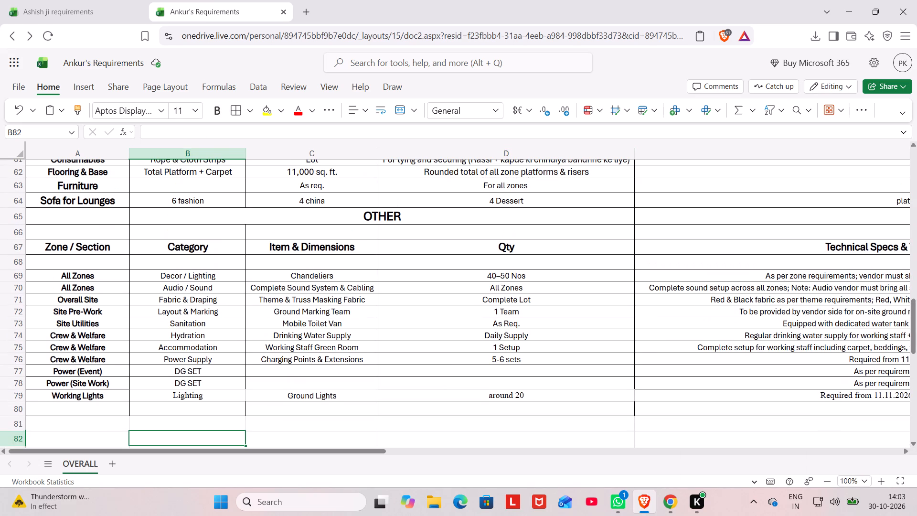
scroll(394, 341, up, 1)
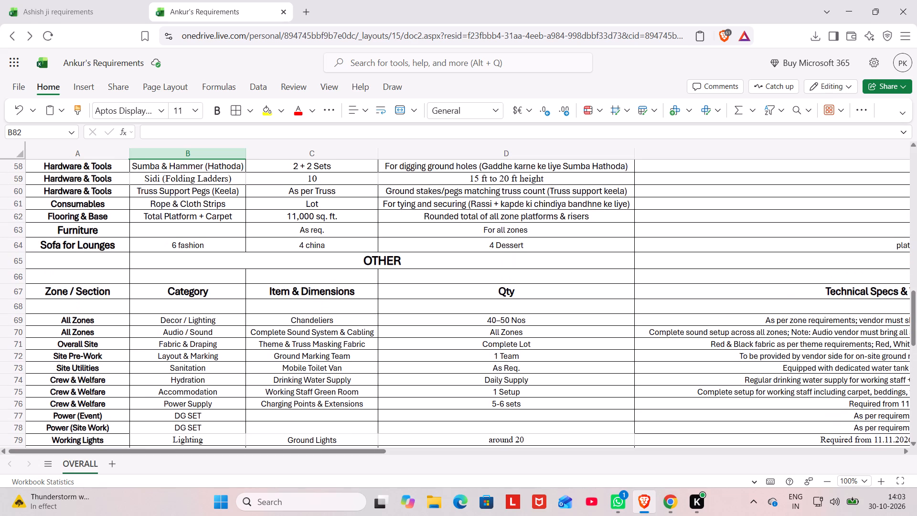
click(175, 245)
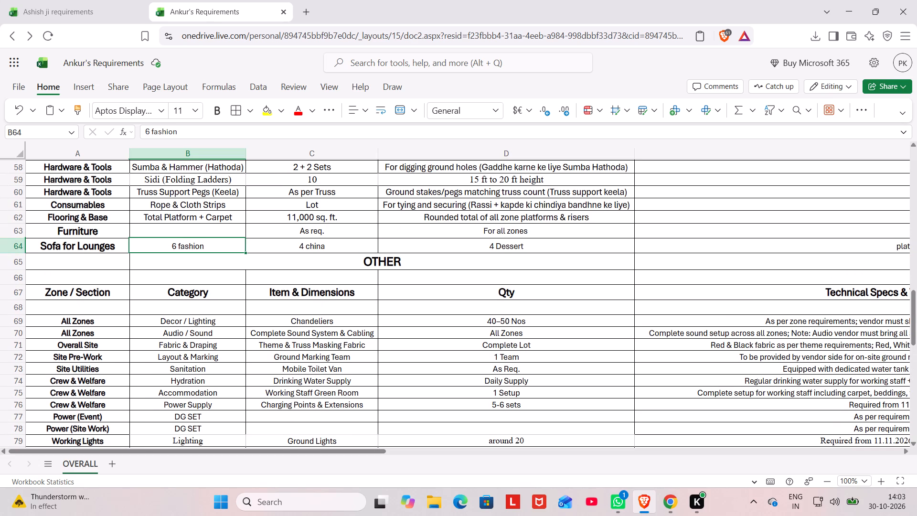
key(shift+Right)
key(shift+Right)
key(Delete)
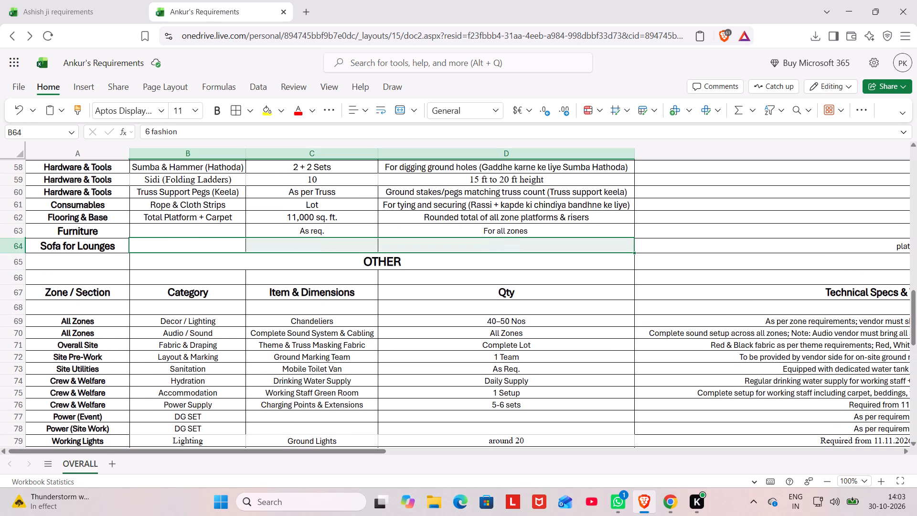
click(185, 243)
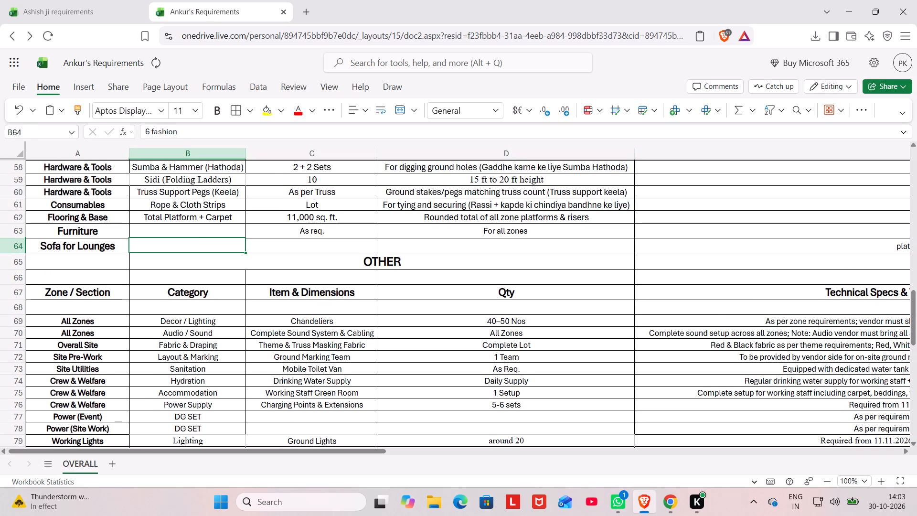
click(128, 250)
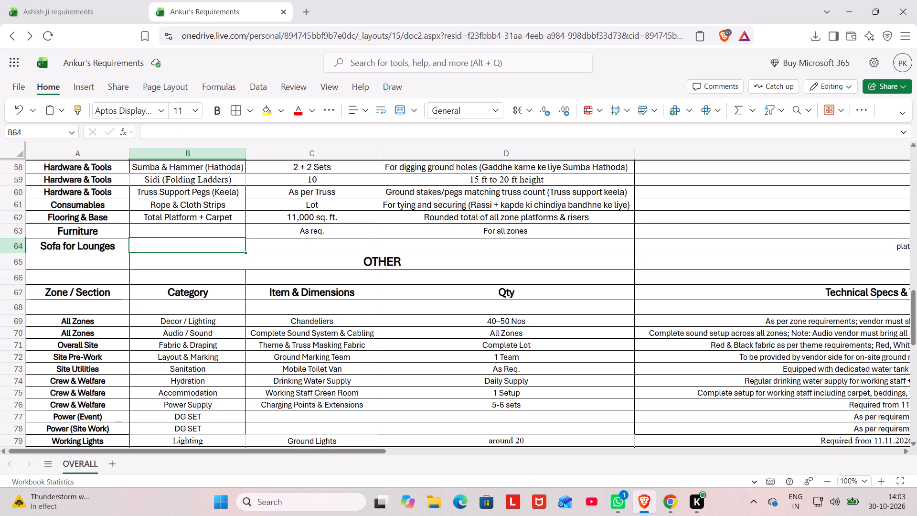
key(BackSpace)
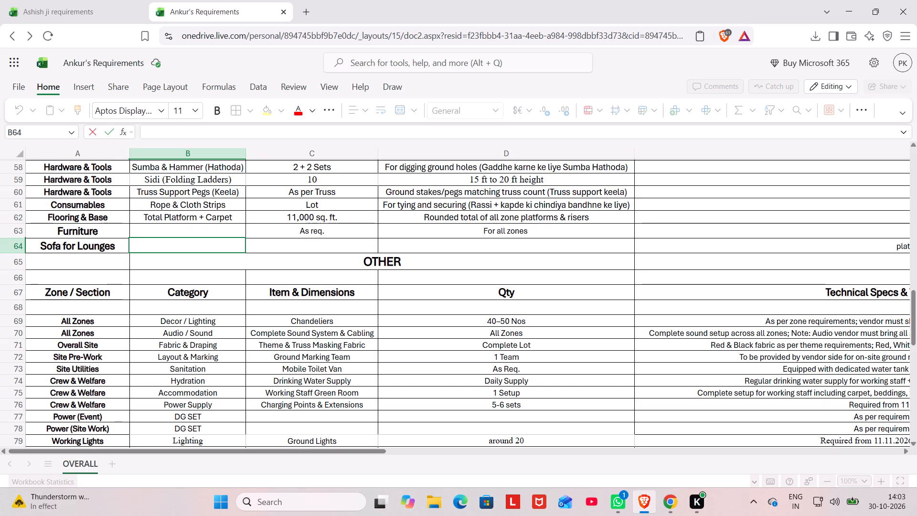
click(69, 245)
key(Delete)
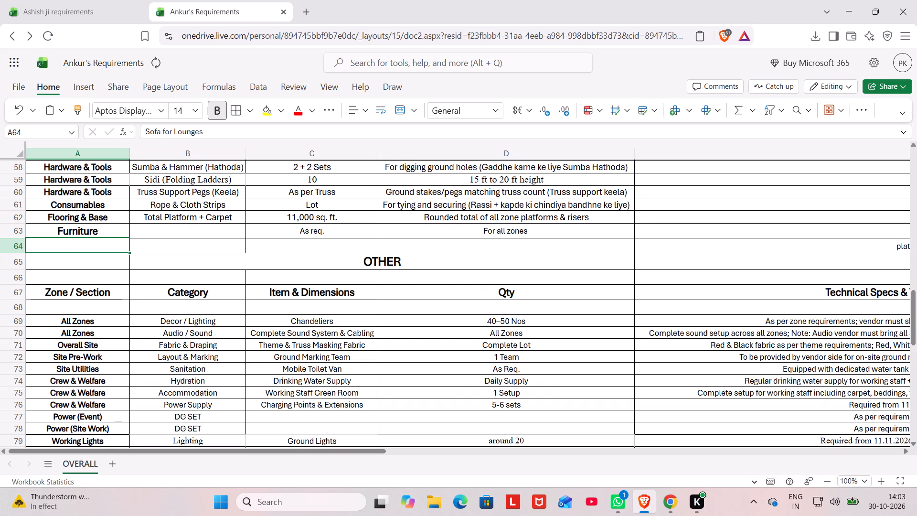
Fill A64:C64 below the overall Furniture row with Furniture, Sofa and 14 set.
click(152, 232)
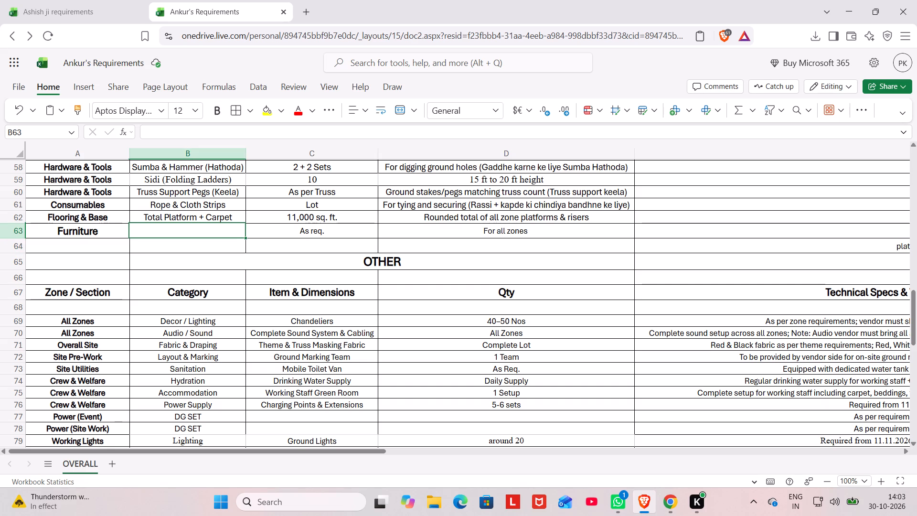
click(110, 247)
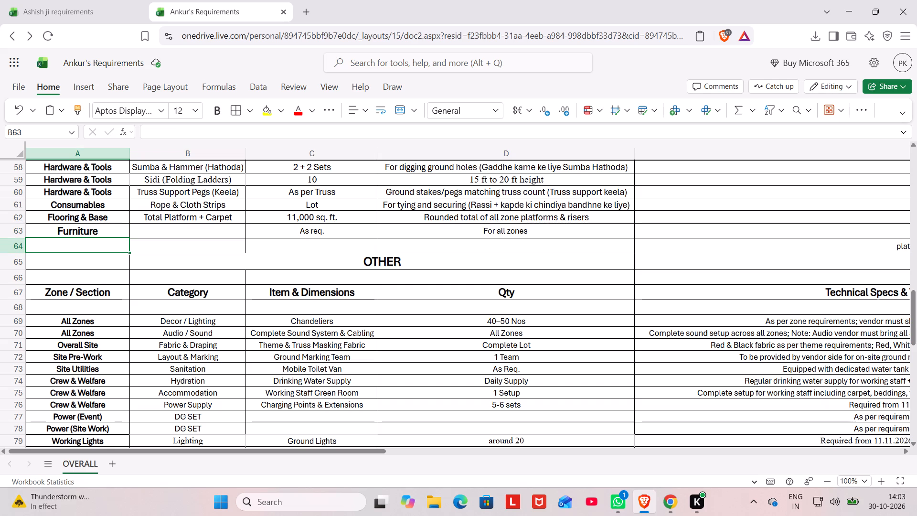
text(Fur)
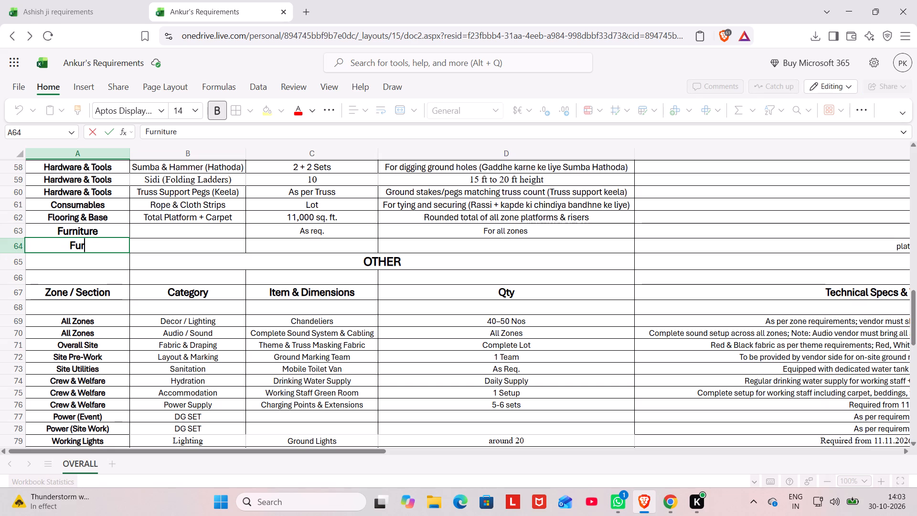
key(Tab)
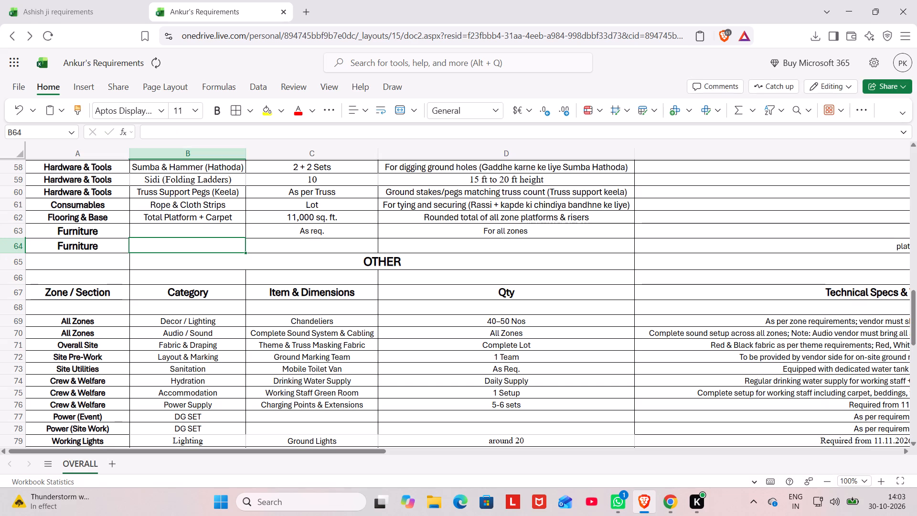
text(Sofa)
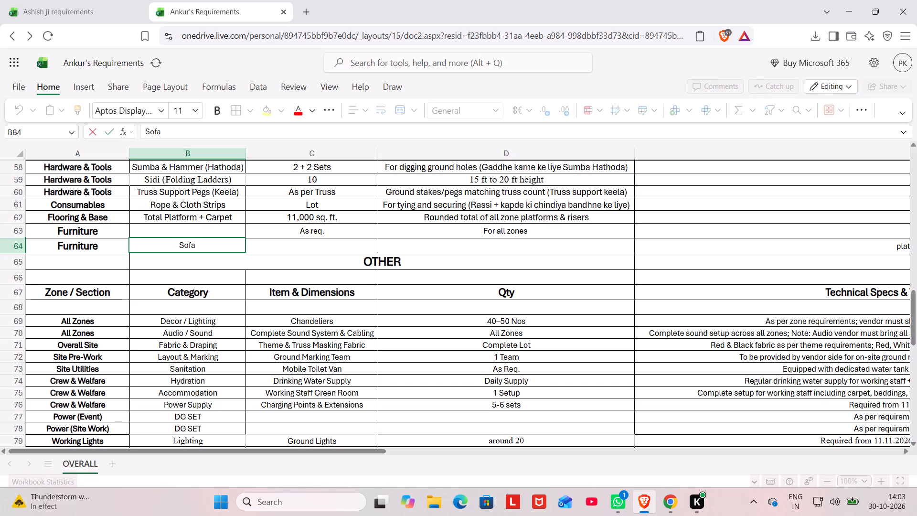
key(Tab)
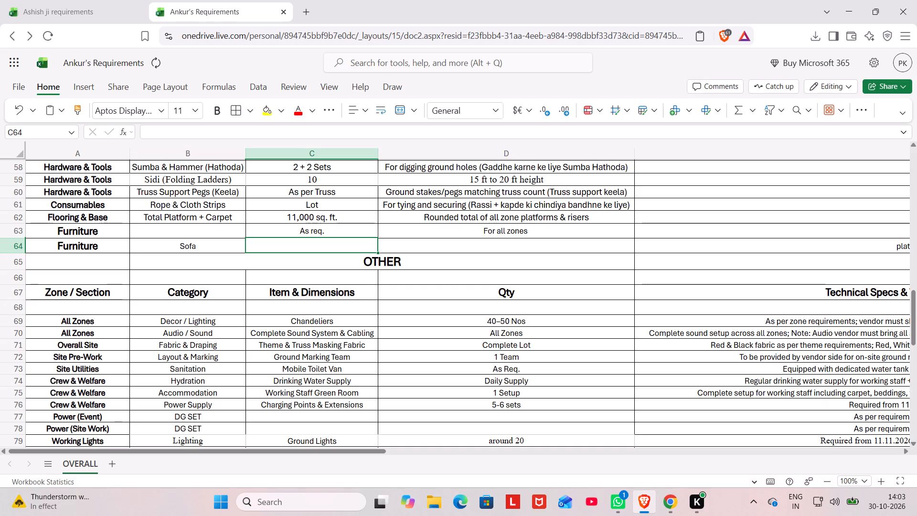
text(14)
key(space)
text(set)
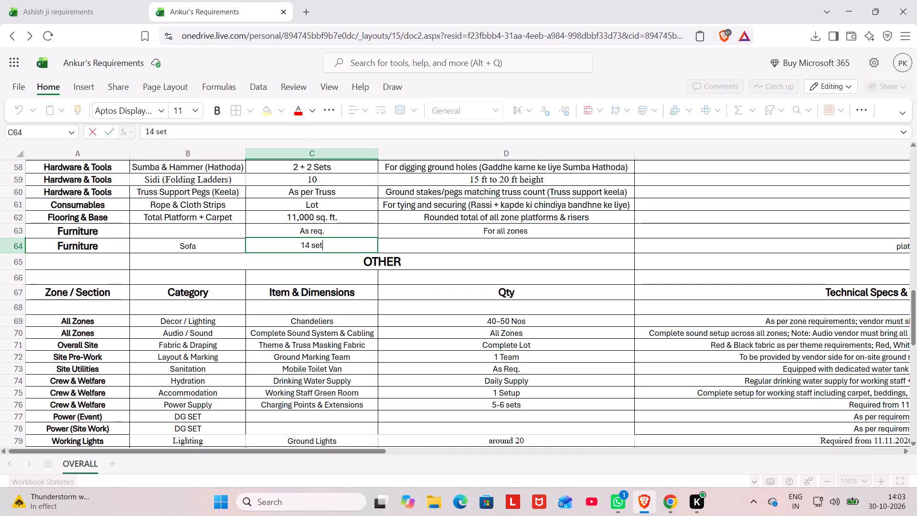
key(Tab)
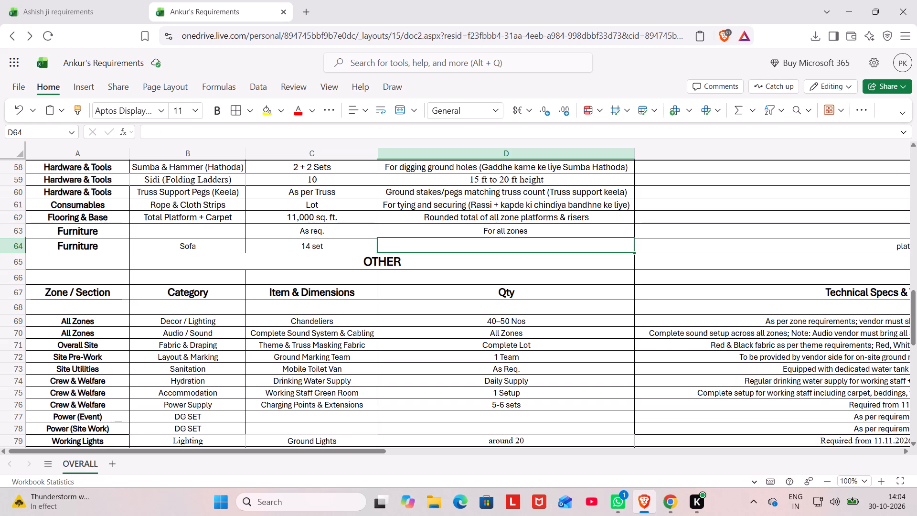
Enter the note "For Fashion, China, Desserts zones (6 + 4 + 4)" in D64 of the overall Sofa row.
text(For)
key(space)
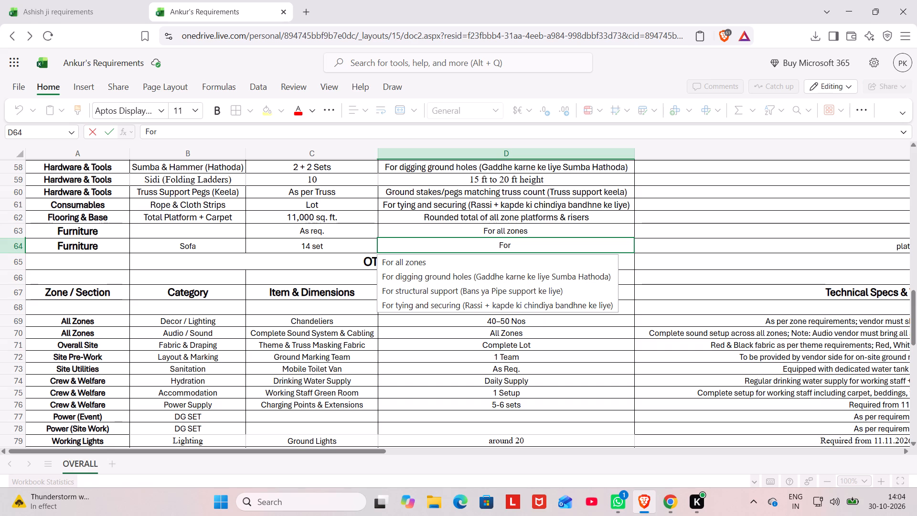
text(fashion,)
key(space)
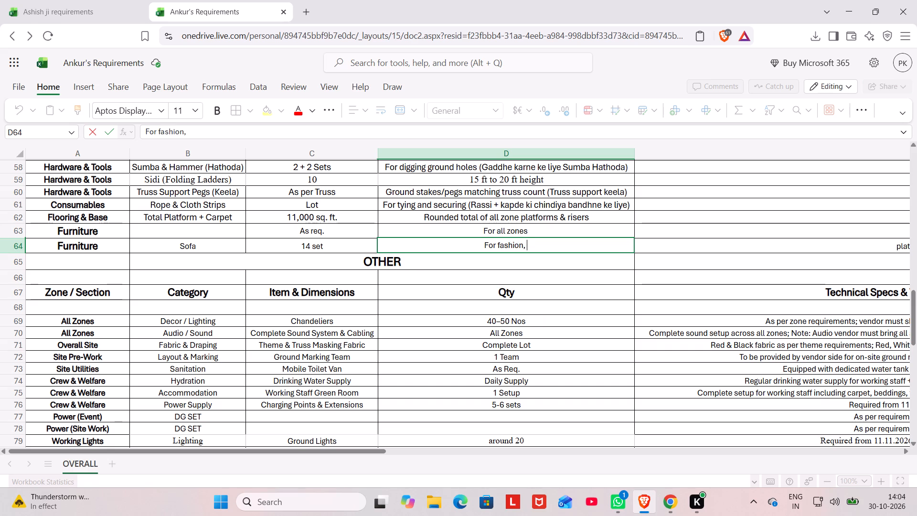
text(ch)
key(BackSpace)
key(BackSpace)
key(BackSpace)
key(BackSpace)
key(BackSpace)
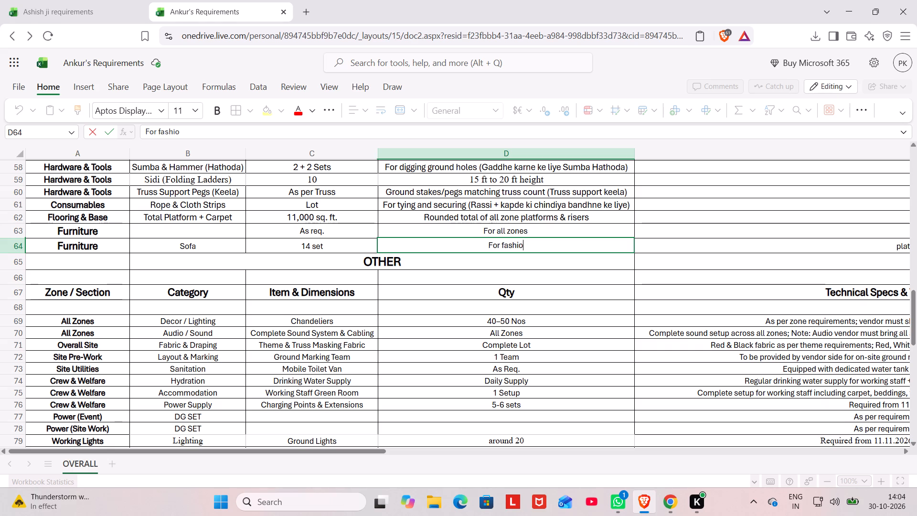
key(BackSpace)
key(BackSpace)
key(BackSpace)
key(BackSpace)
key(BackSpace)
key(BackSpace)
text(Fashion, China)
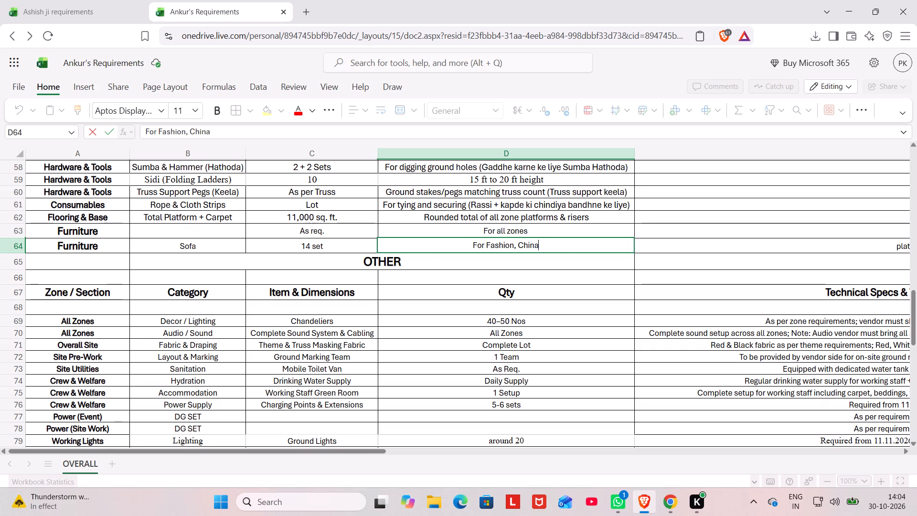
text(,)
key(space)
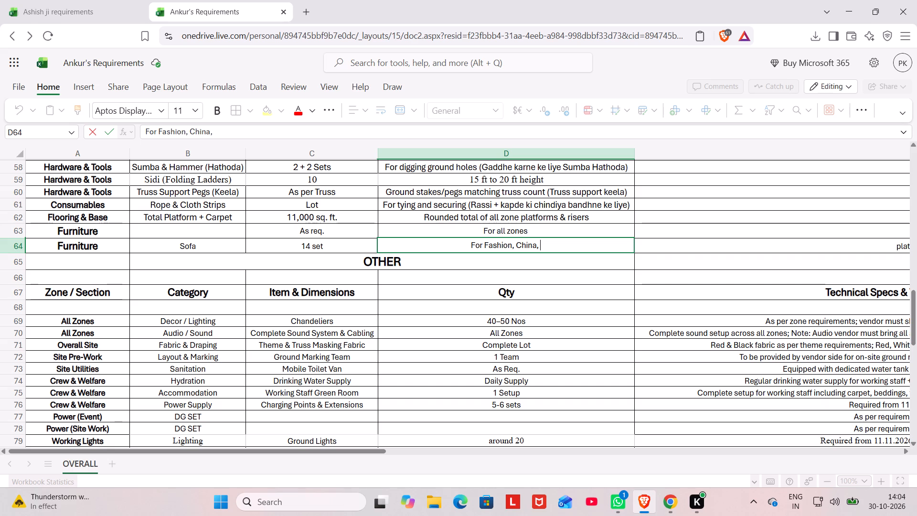
text(Desserts)
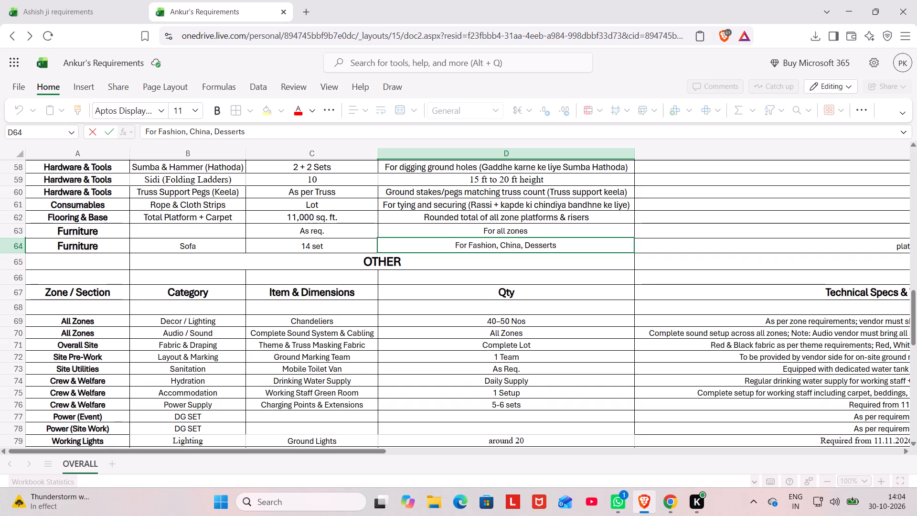
key(space)
text(zones)
key(space)
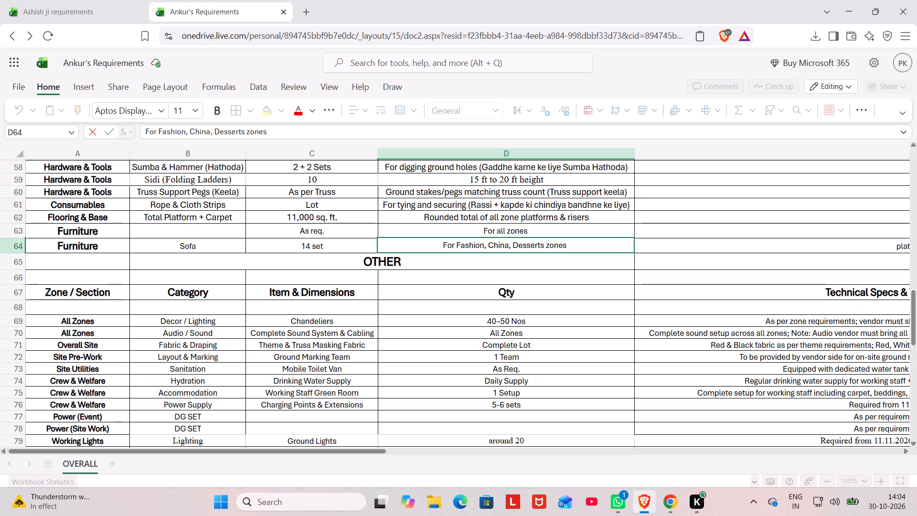
key(shift+parenleft)
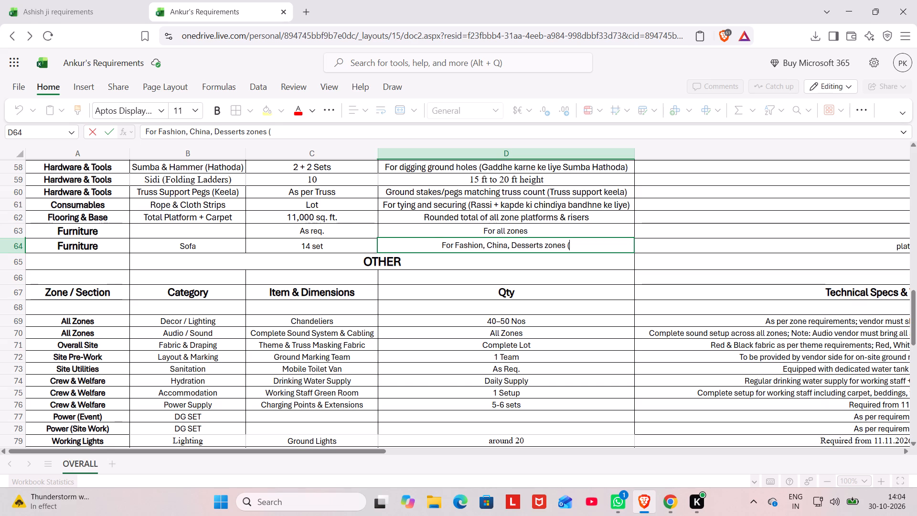
text(6+)
key(BackSpace)
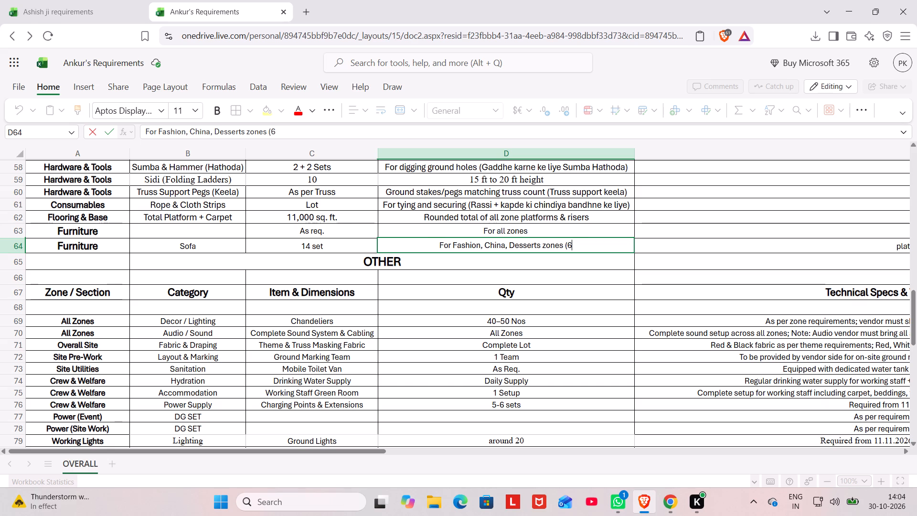
key(space)
text(+ 4 + 4)
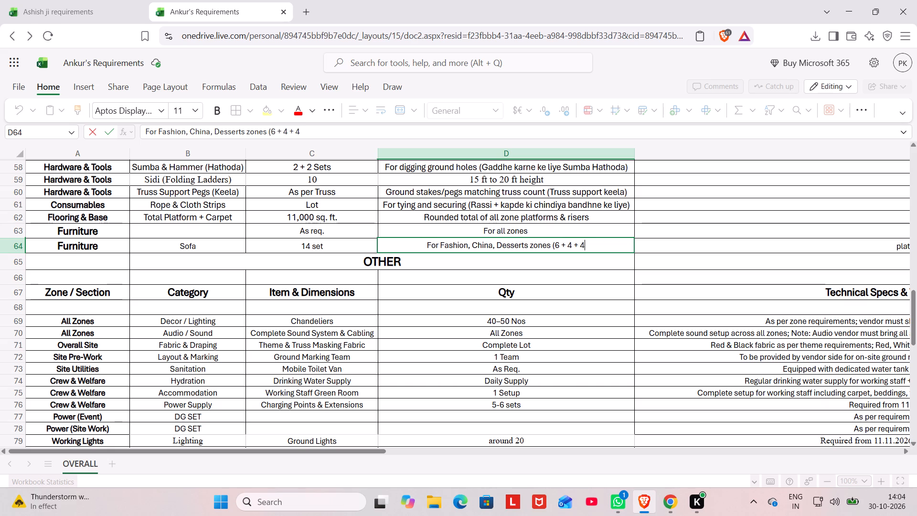
key(shift+parenright)
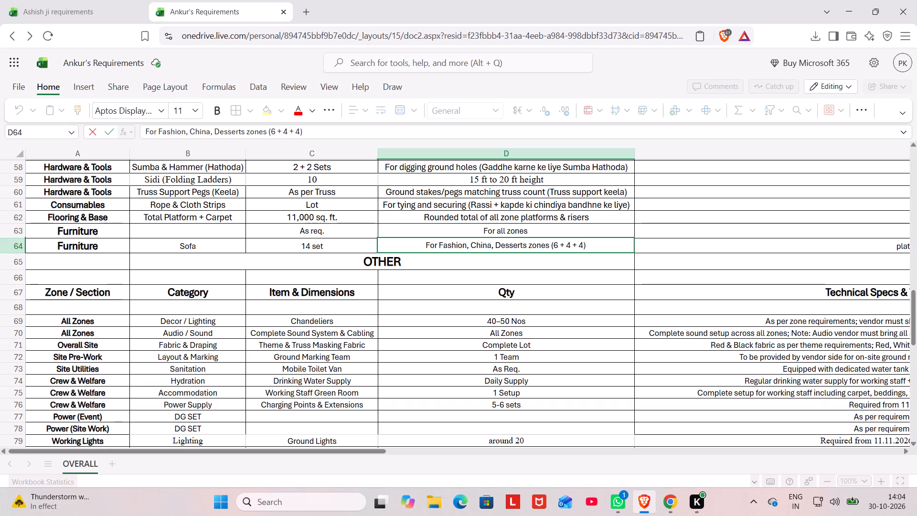
scroll(280, 291, right, 2)
scroll(402, 347, down, 4)
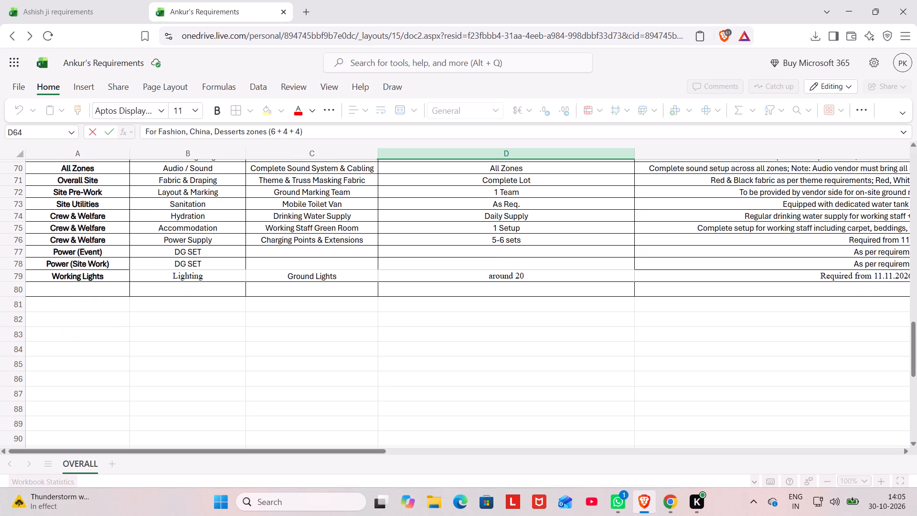
scroll(402, 347, up, 1)
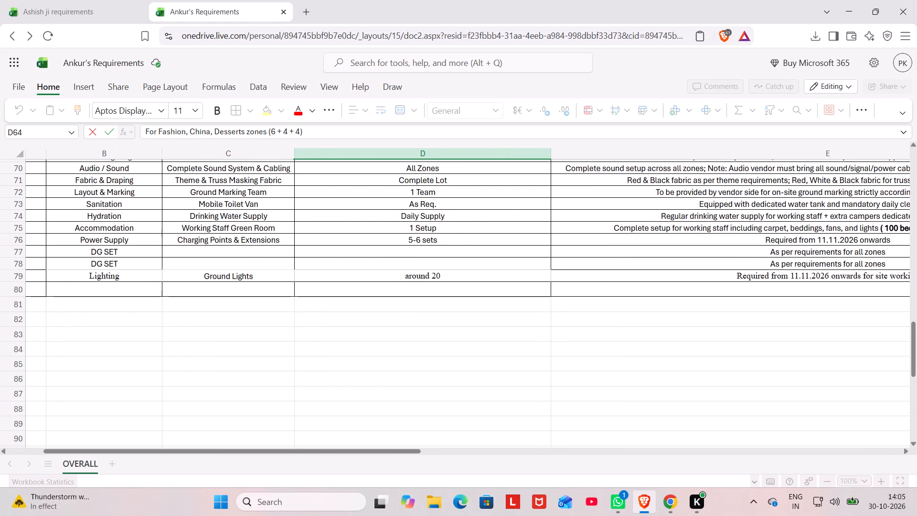
scroll(402, 347, up, 1)
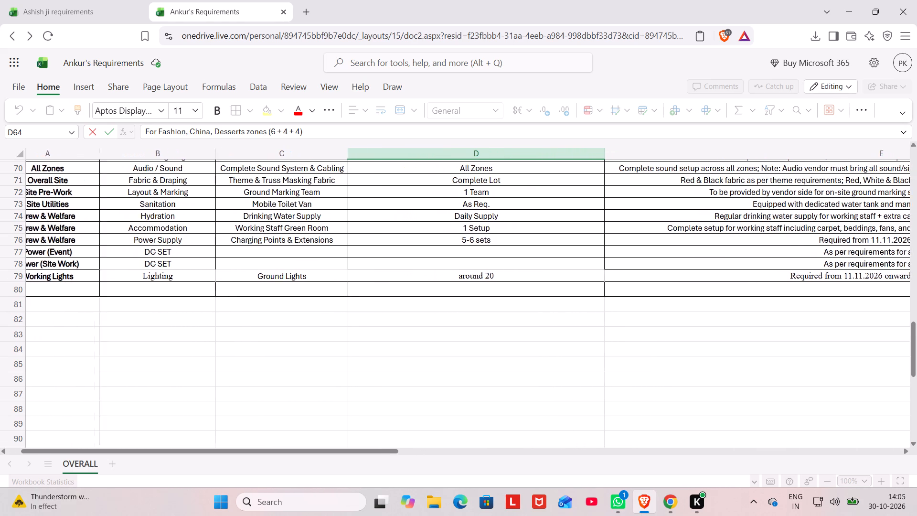
scroll(402, 347, up, 1)
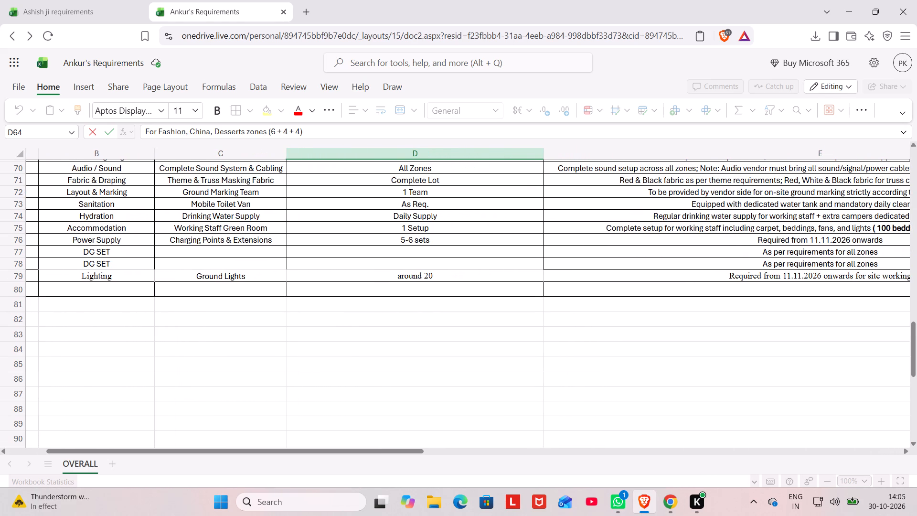
scroll(402, 347, up, 1)
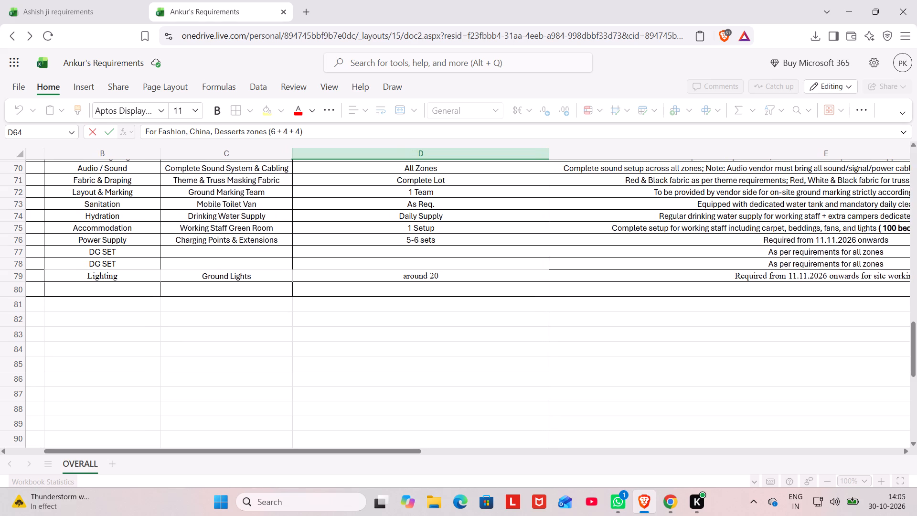
scroll(402, 347, up, 4)
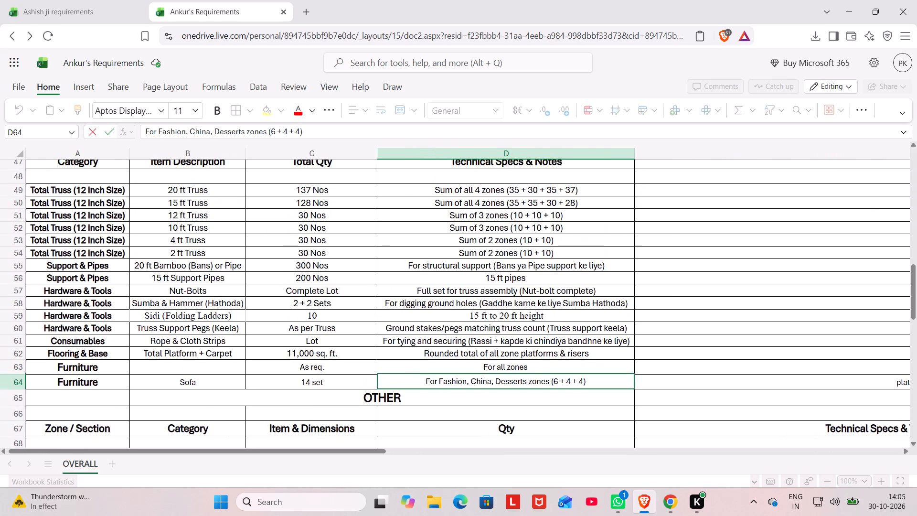
click(682, 398)
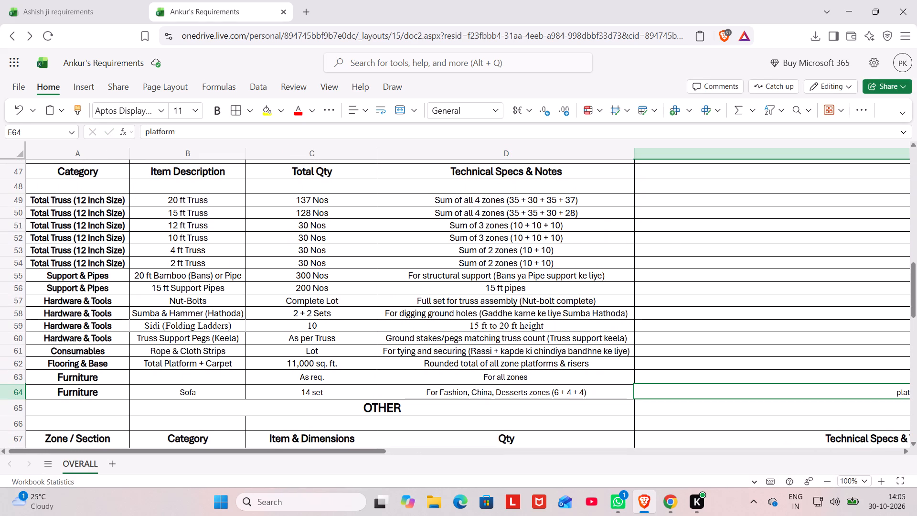
Clear the leftover Main Course label in A35, below the 2 ft Truss row.
scroll(687, 318, up, 6)
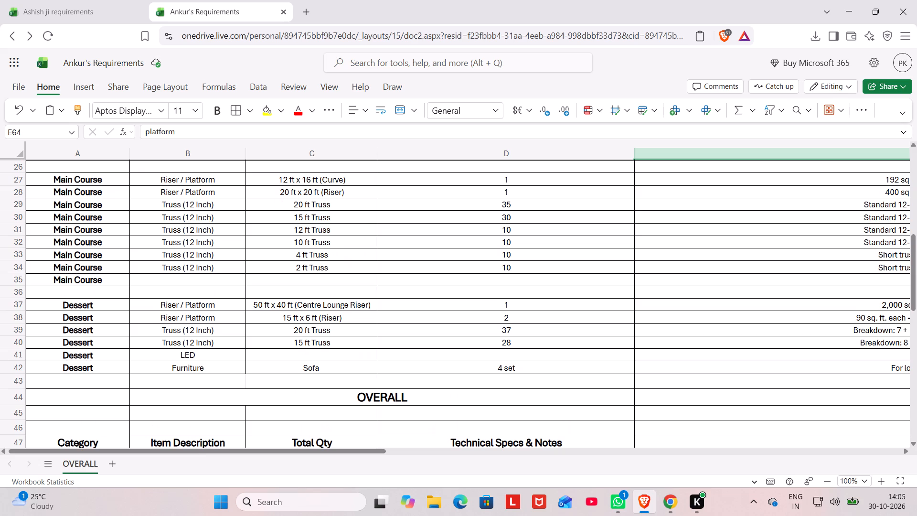
click(72, 281)
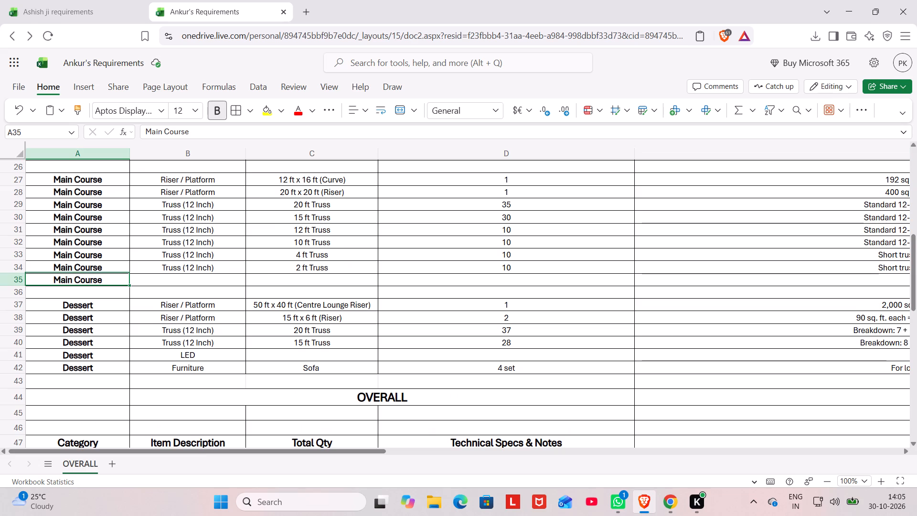
key(Delete)
Review the Fashion, China, Main Course and Dessert zone tables down to the start of the OVERALL section.
scroll(105, 259, up, 2)
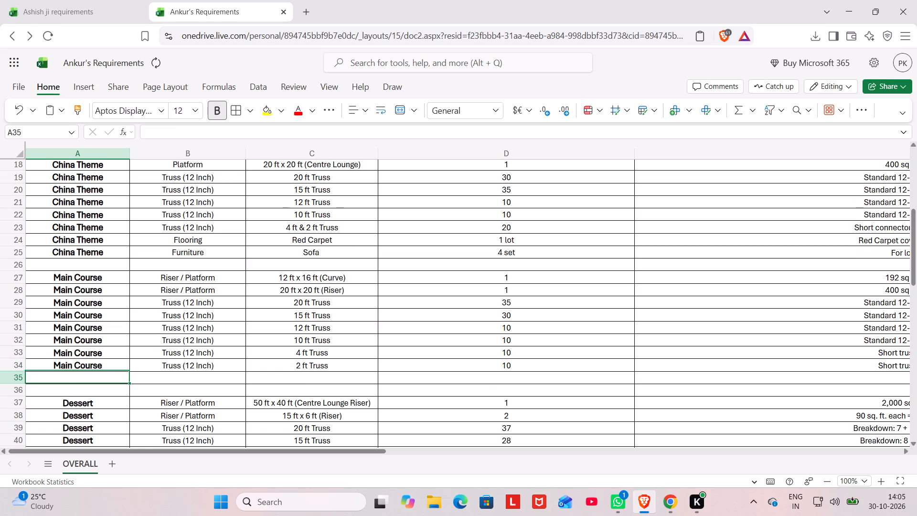
scroll(105, 259, up, 3)
scroll(105, 259, down, 4)
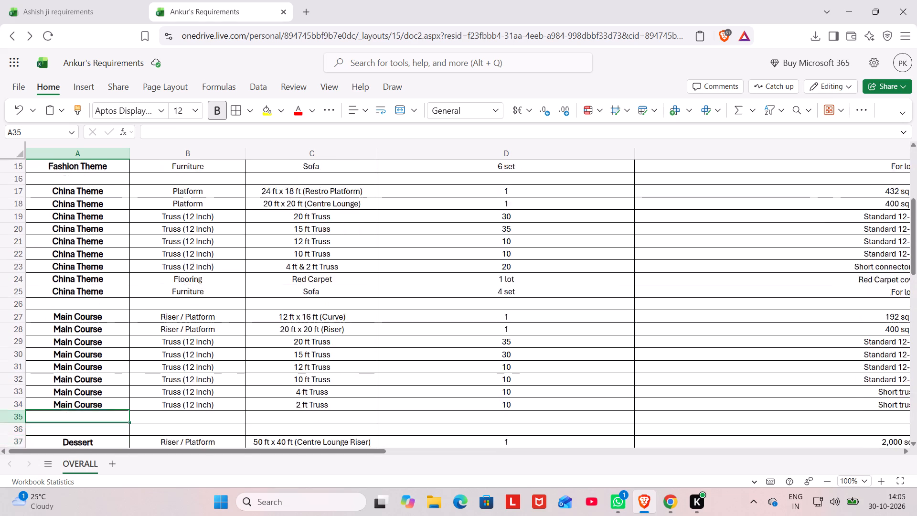
scroll(105, 259, down, 1)
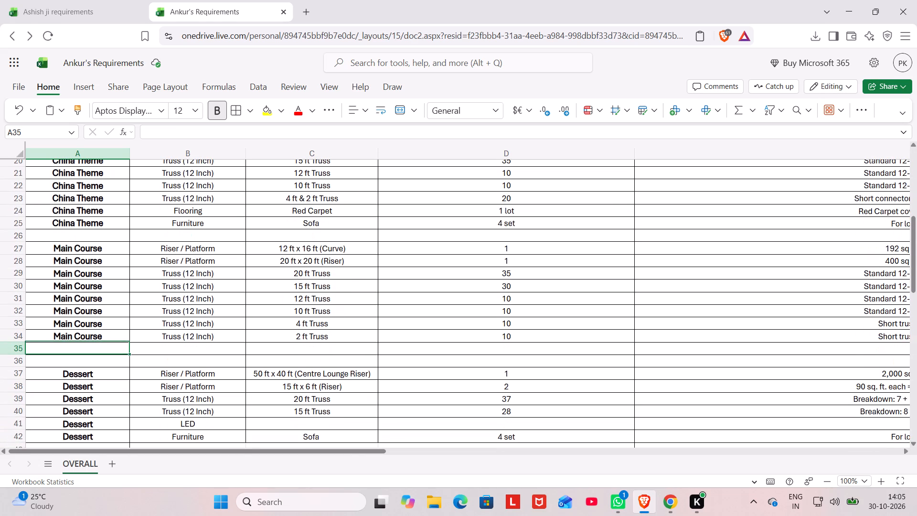
scroll(105, 259, down, 2)
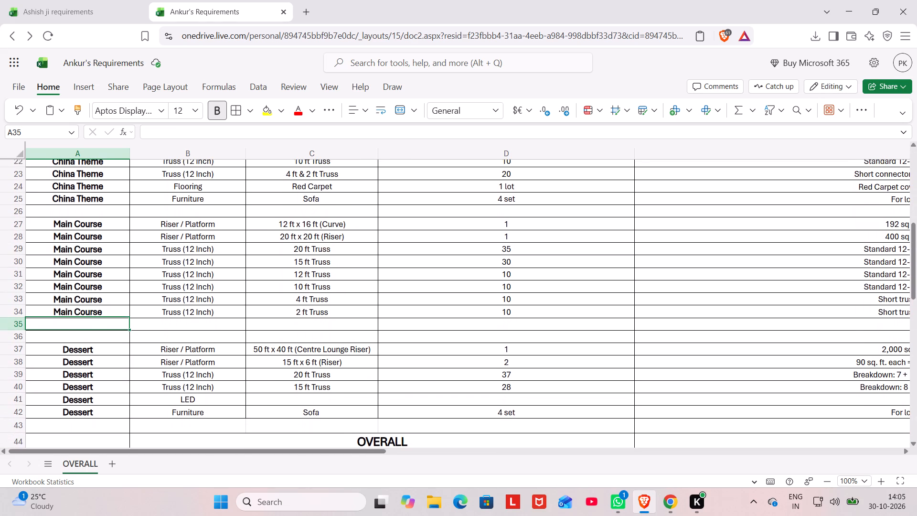
scroll(105, 259, down, 3)
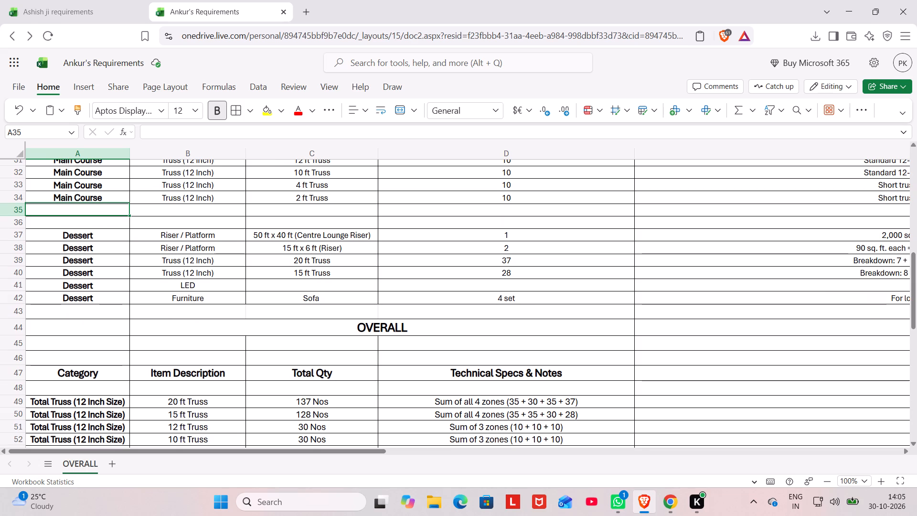
Save the workbook.
key(ctrl+s)
Examine both pages of the active sheet's PDF export preview and return to the workbook without downloading.
click(19, 86)
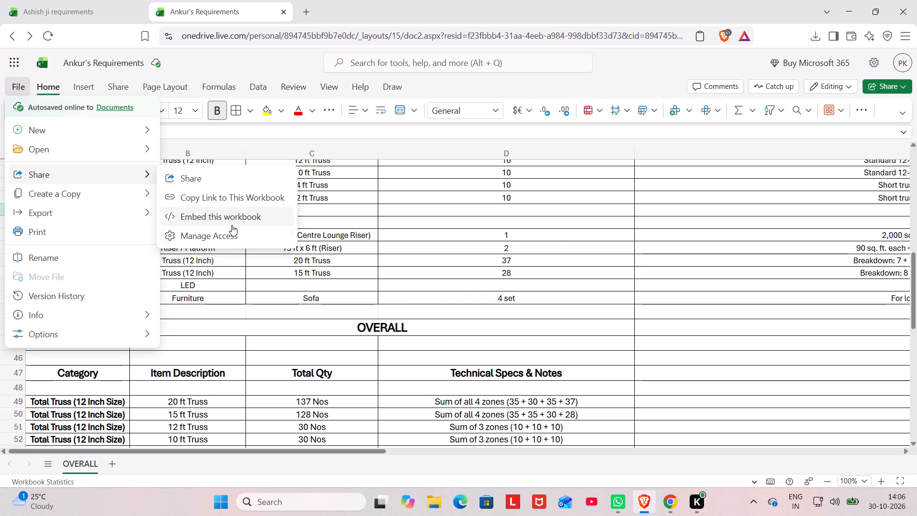
click(199, 211)
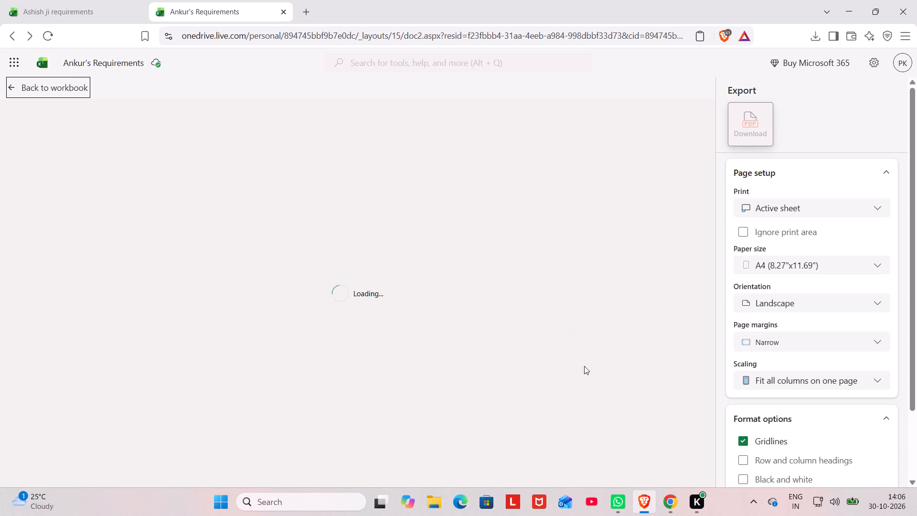
scroll(690, 359, down, 3)
scroll(605, 351, down, 1)
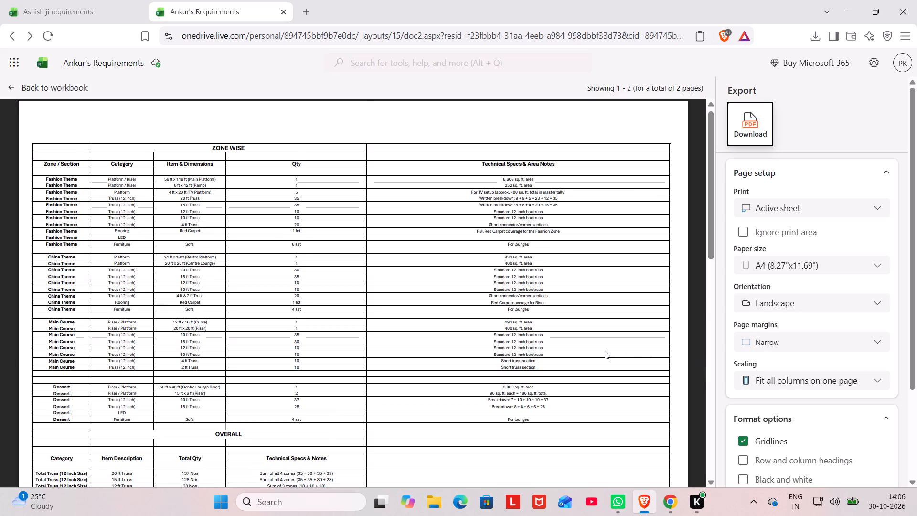
scroll(605, 351, down, 4)
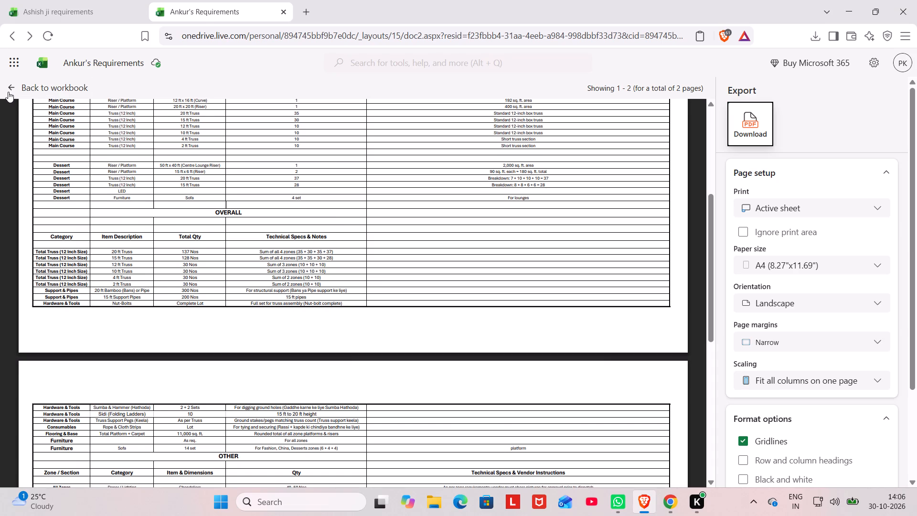
click(8, 92)
Change the Nut-Bolts item description in B57 of the OVERALL section to "Nut-Bolts & Pane".
scroll(165, 226, down, 3)
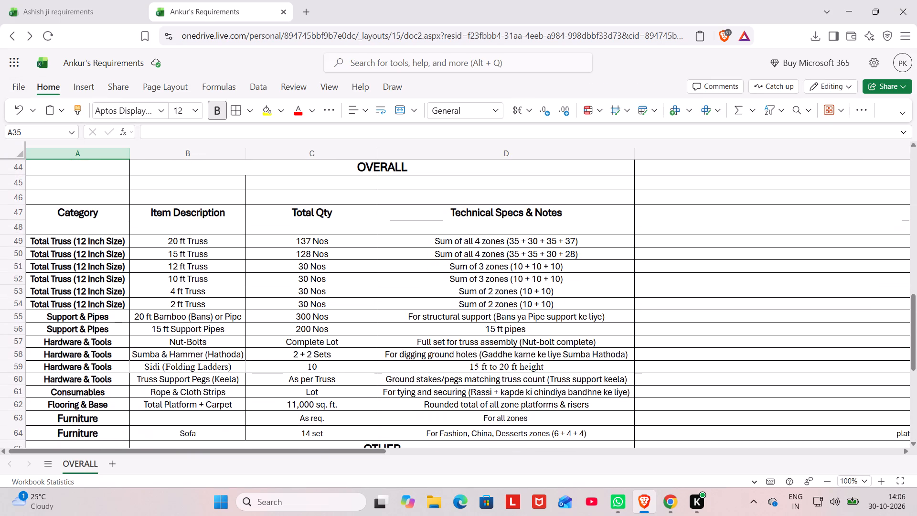
scroll(165, 226, down, 1)
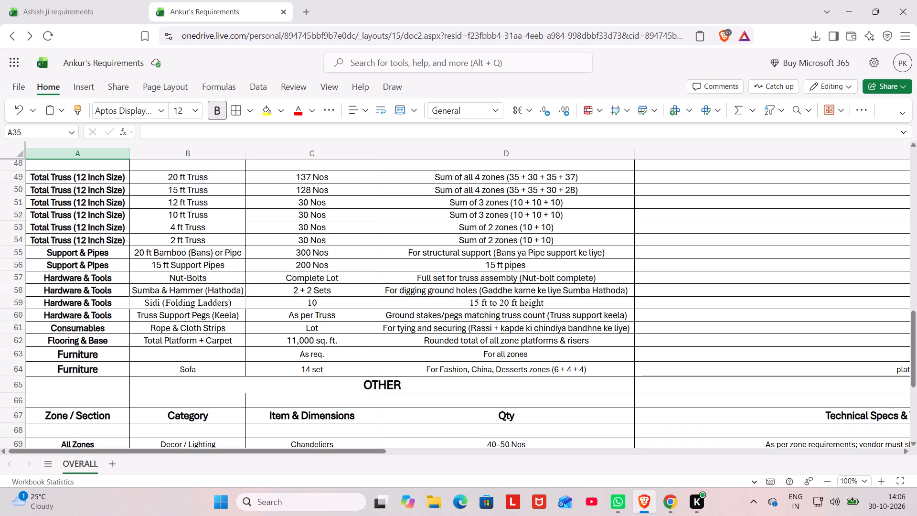
click(218, 275)
click(218, 275)
double_click(214, 279)
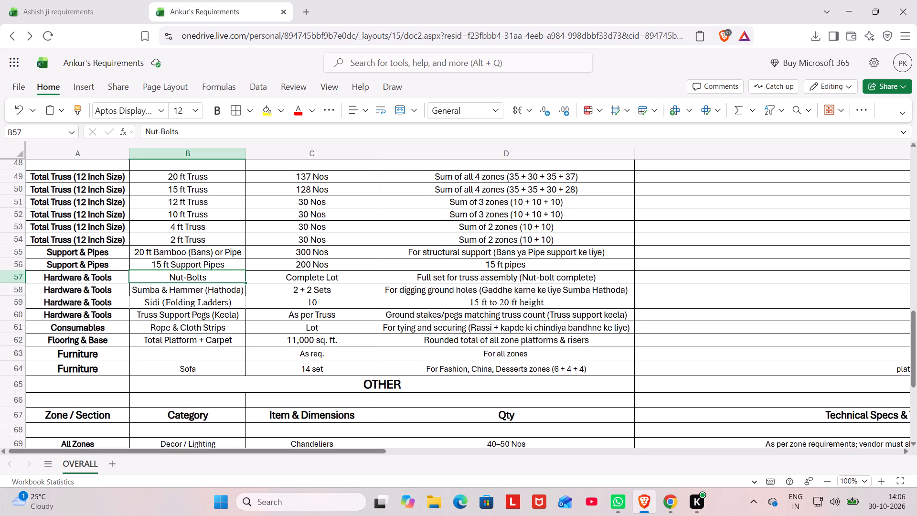
key(space)
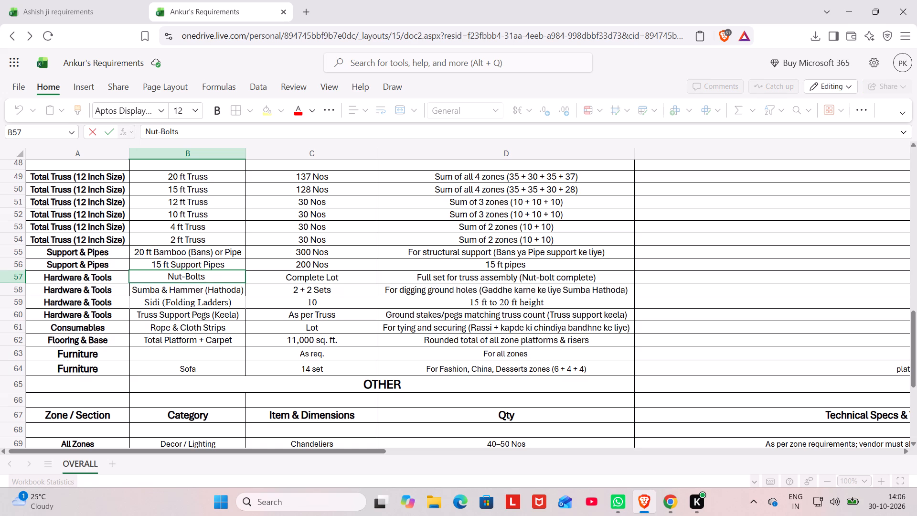
key(space)
key(BackSpace)
text(&)
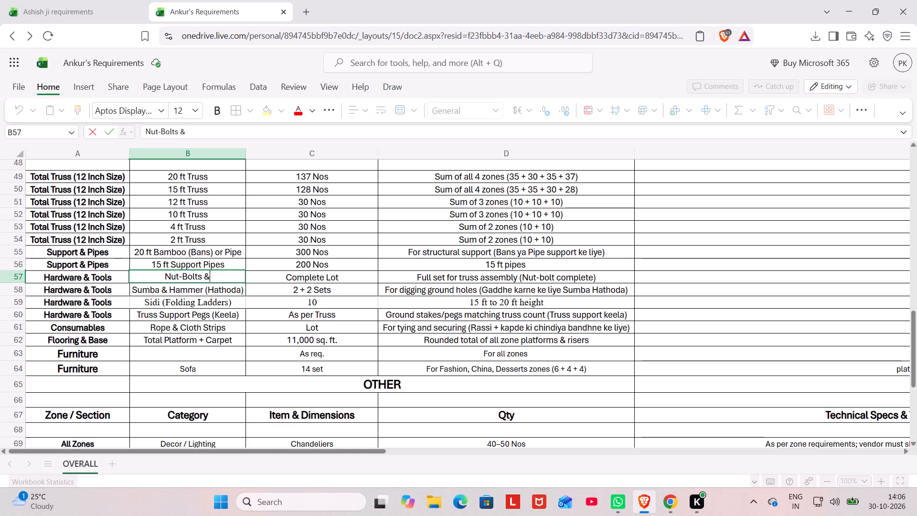
key(space)
text(Pane)
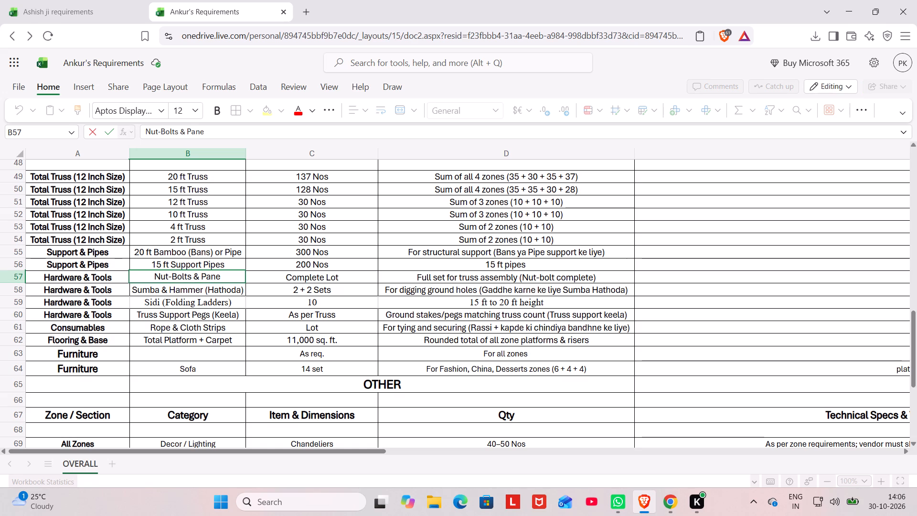
Extend the note in D57 to read "Full set for truss assembly (Nut-bolt complete with Pane)".
click(593, 278)
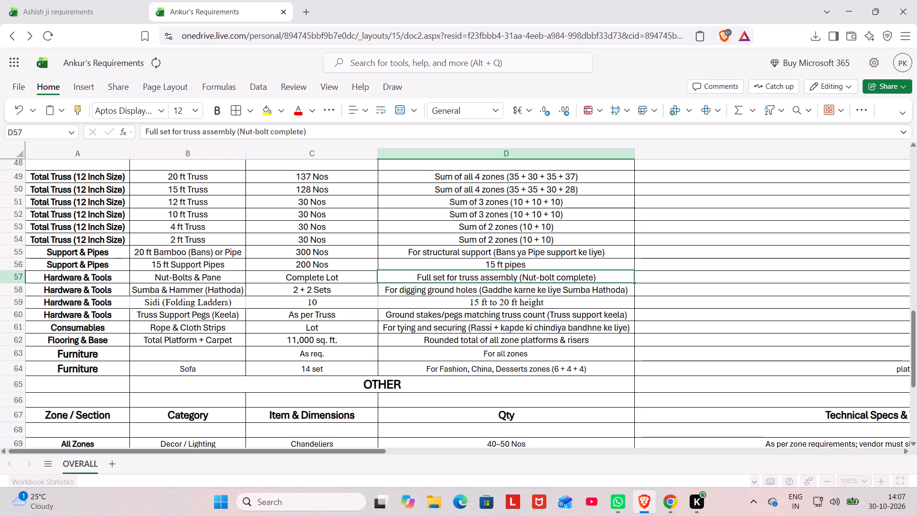
click(593, 278)
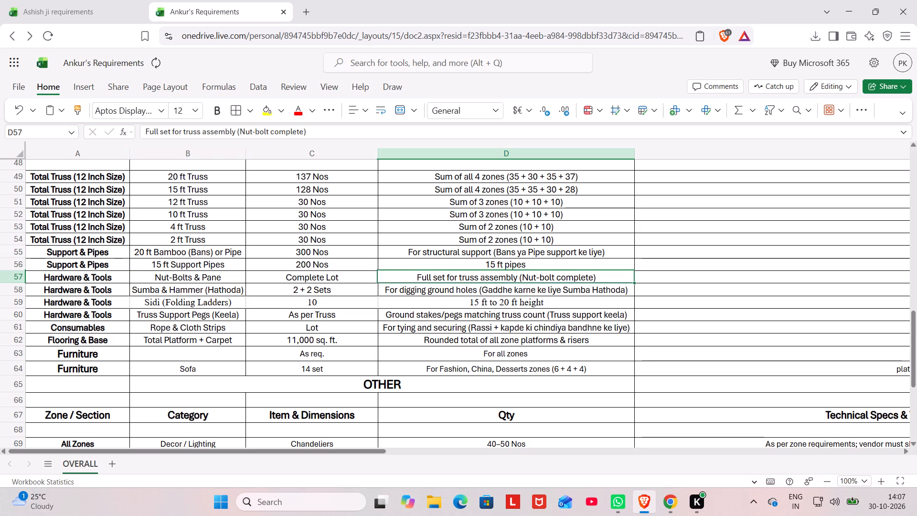
double_click(594, 279)
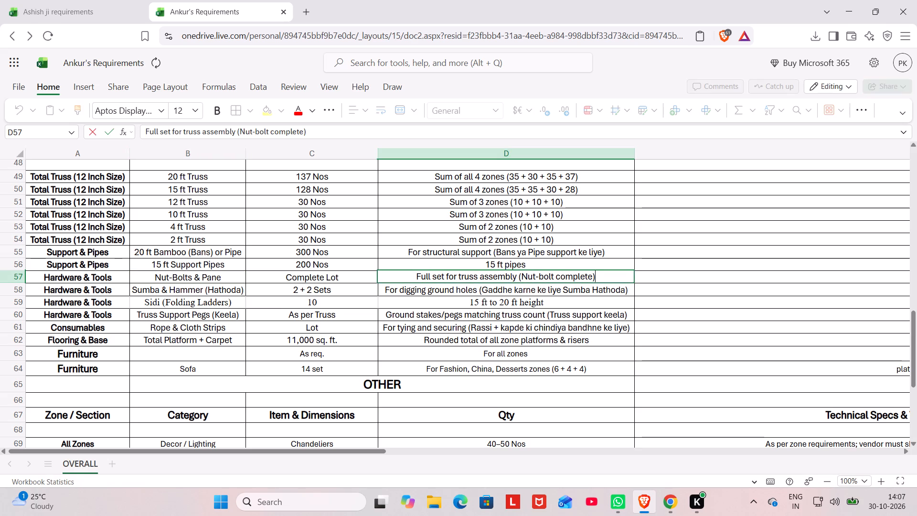
key(Left)
key(space)
text(with)
key(space)
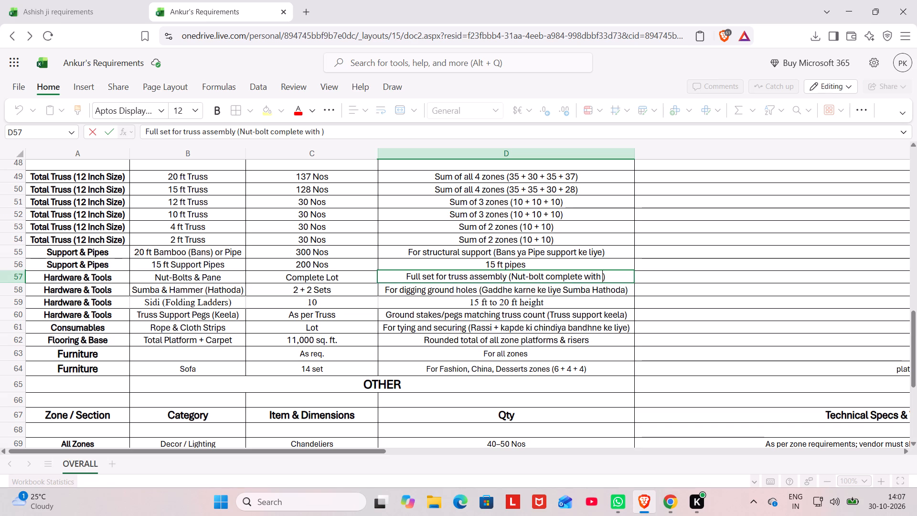
text(Pane)
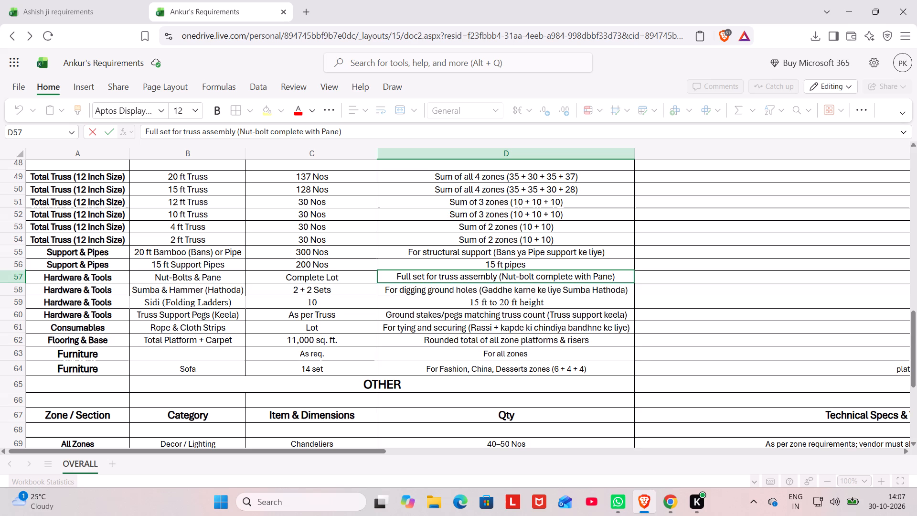
key(ctrl+s)
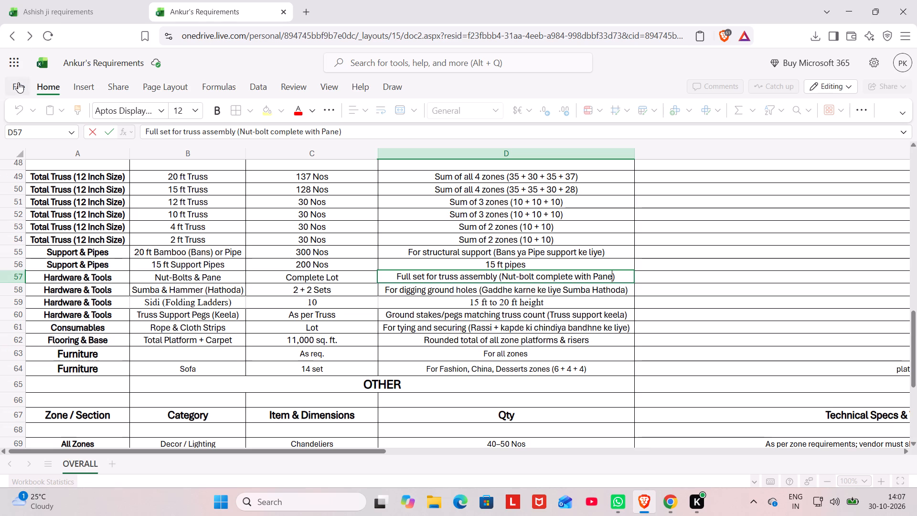
click(18, 82)
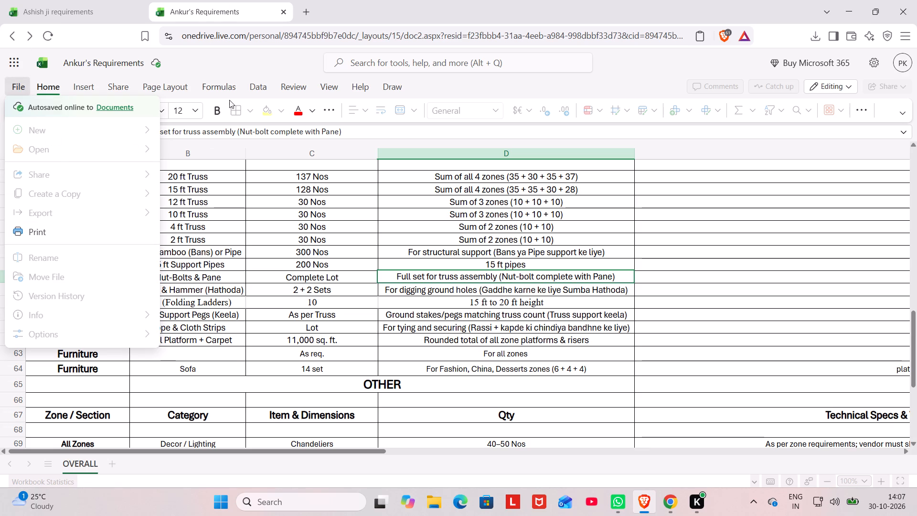
click(224, 57)
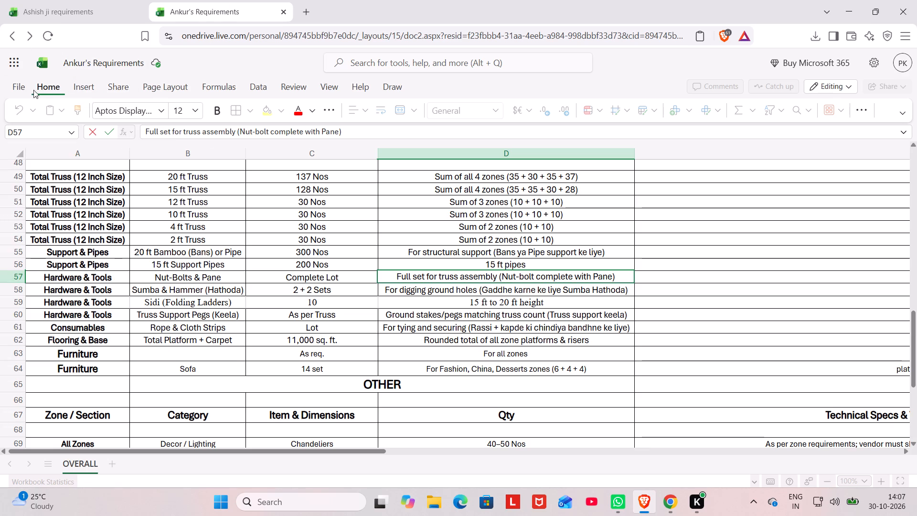
click(25, 88)
click(25, 88)
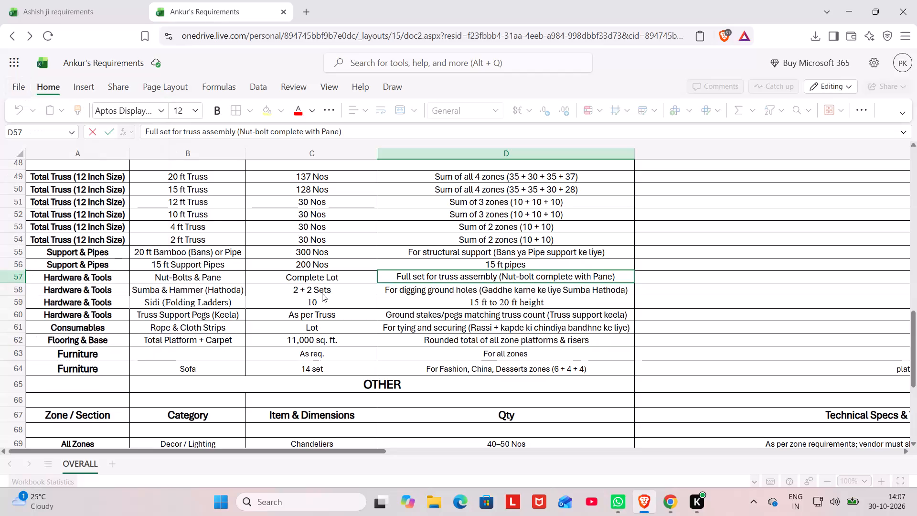
click(724, 302)
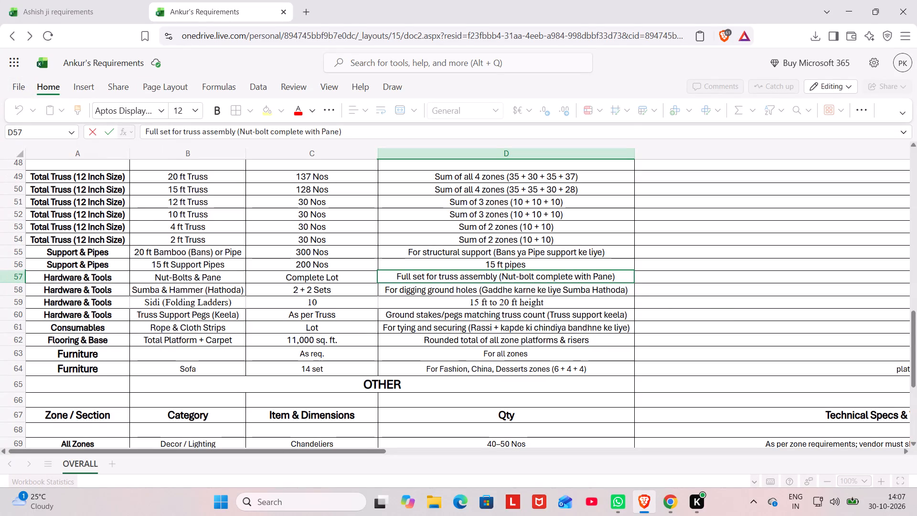
click(724, 302)
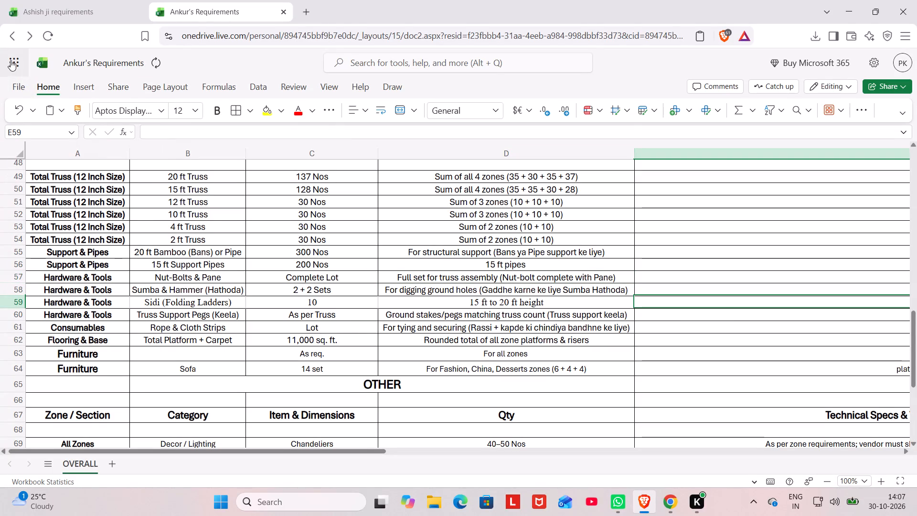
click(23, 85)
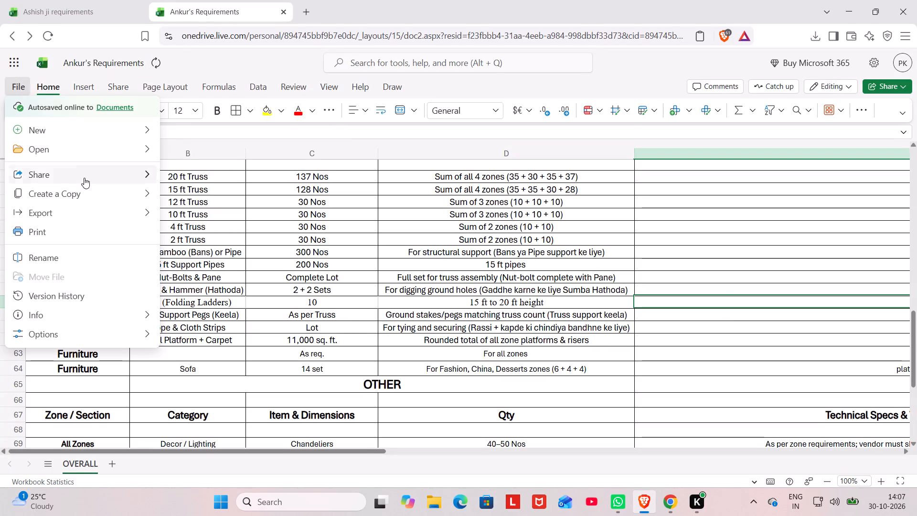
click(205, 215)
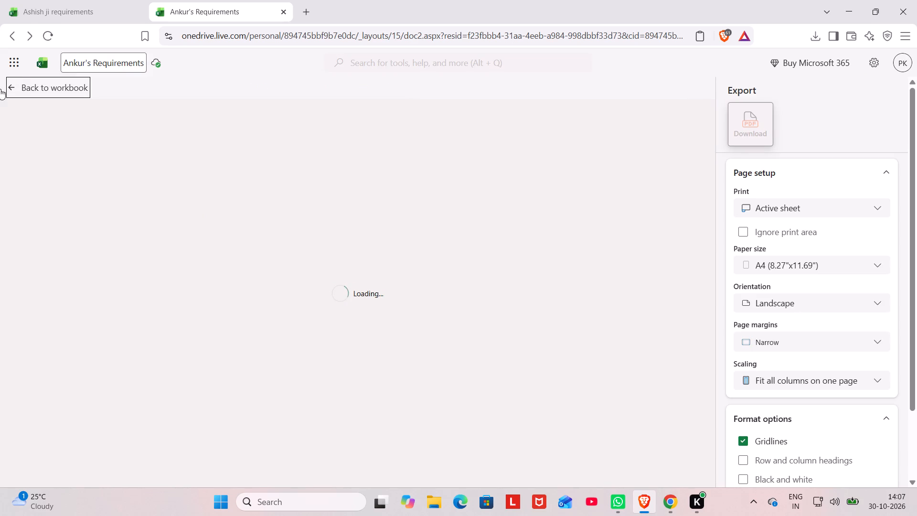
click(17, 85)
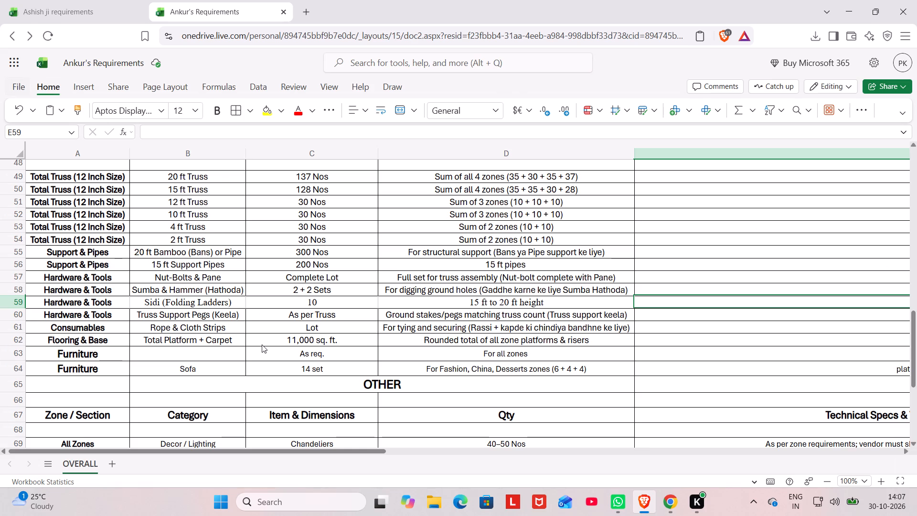
Apply cell borders to the entire Working Lights row, row 79, in the OTHER section.
scroll(262, 344, down, 5)
scroll(342, 368, down, 5)
click(469, 364)
scroll(469, 364, down, 5)
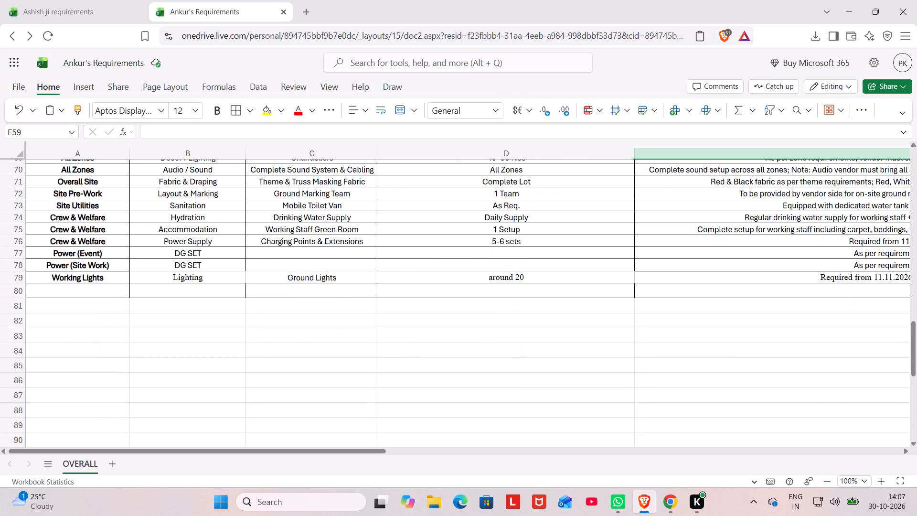
click(18, 275)
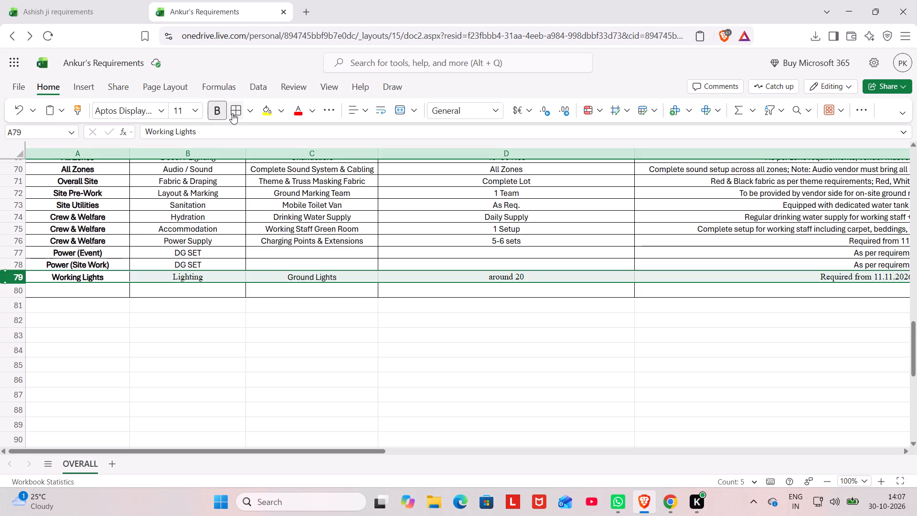
click(232, 113)
click(299, 327)
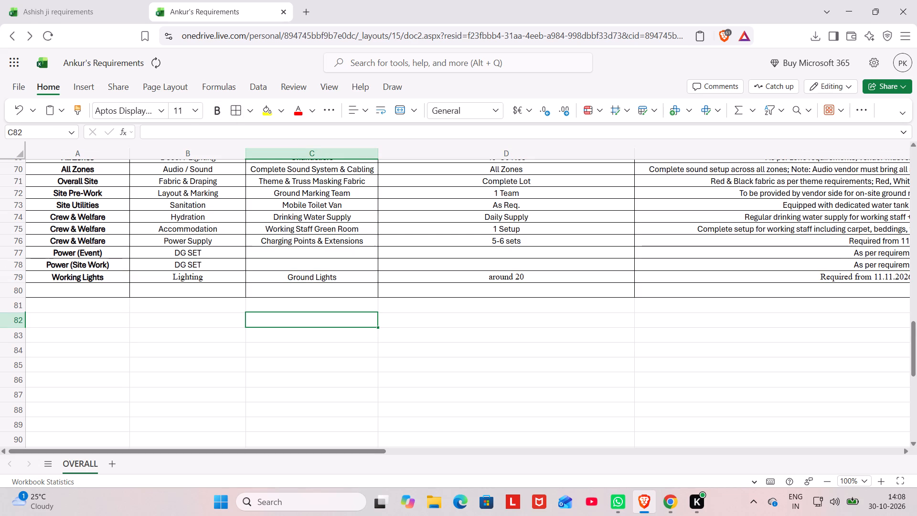
Examine both pages of the active sheet's PDF export preview and return to the workbook without downloading.
scroll(423, 272, up, 5)
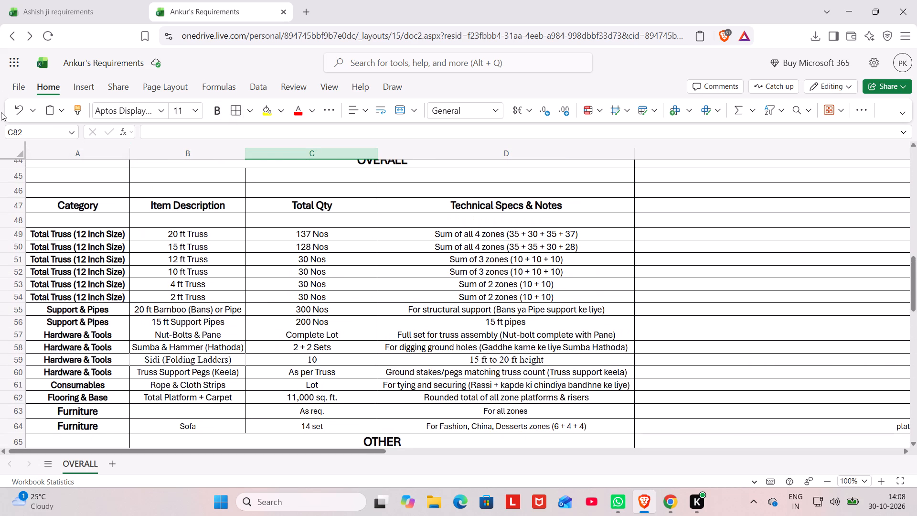
click(17, 79)
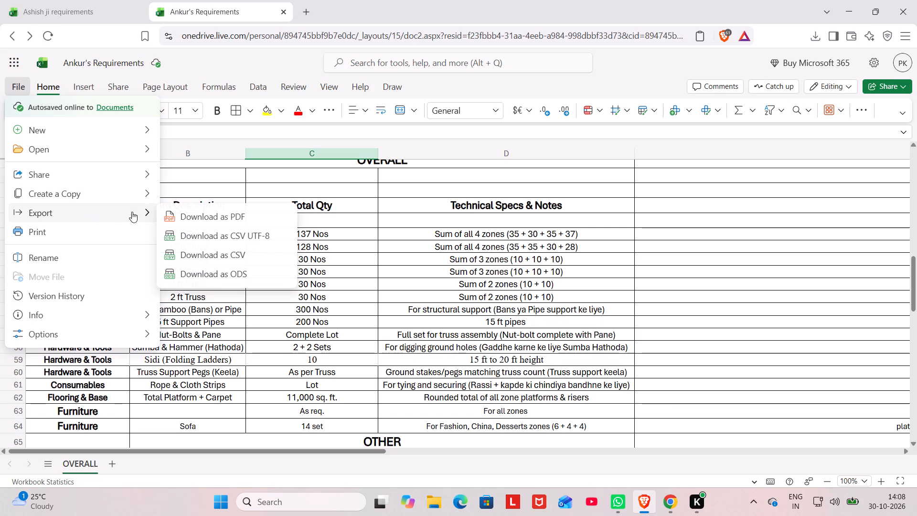
click(191, 213)
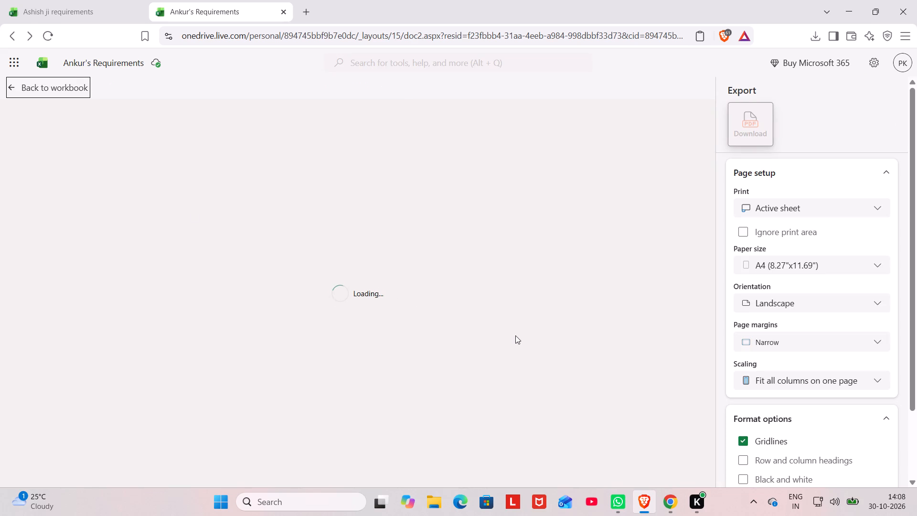
scroll(515, 335, down, 1)
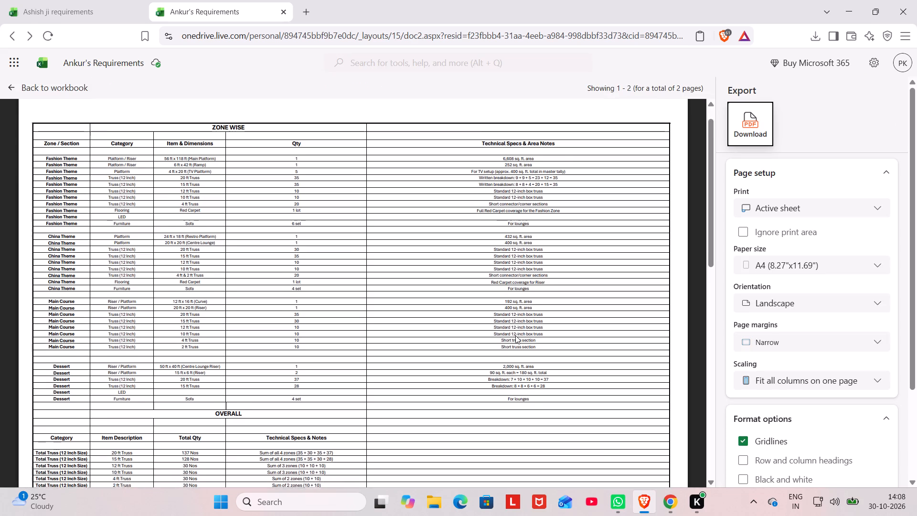
scroll(515, 335, down, 7)
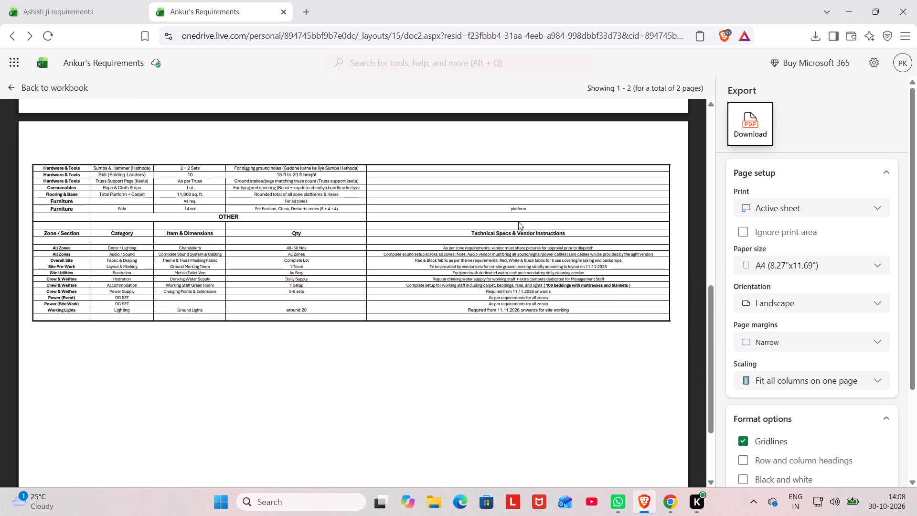
click(11, 79)
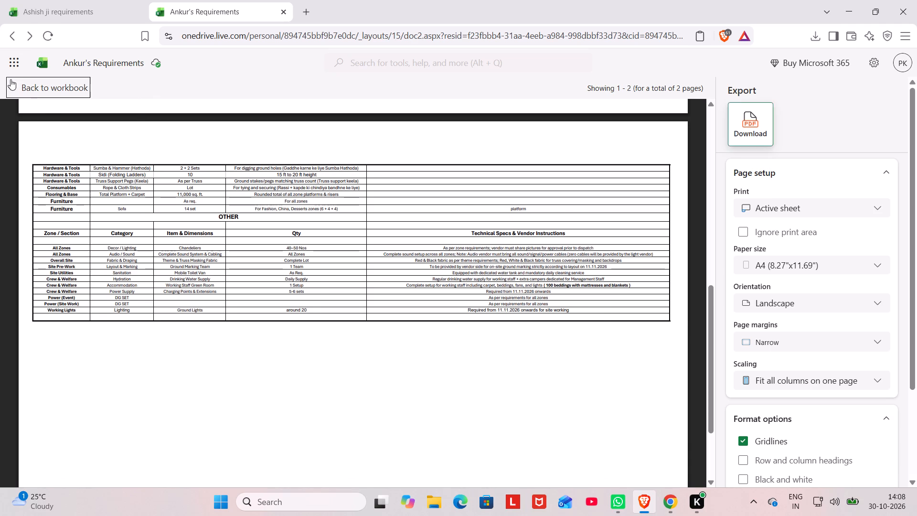
Clear the stray "platform" text in E64 of the Furniture Sofa row.
scroll(479, 274, down, 2)
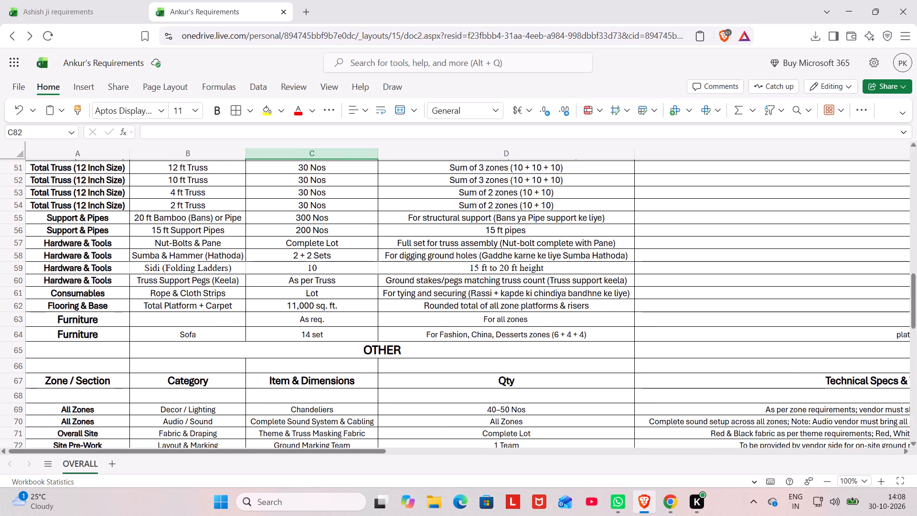
scroll(794, 347, left, 2)
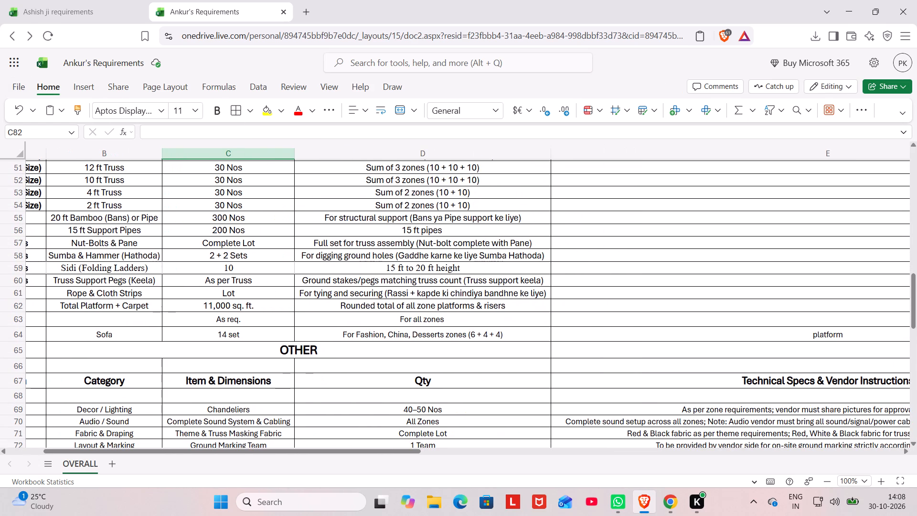
scroll(868, 338, left, 2)
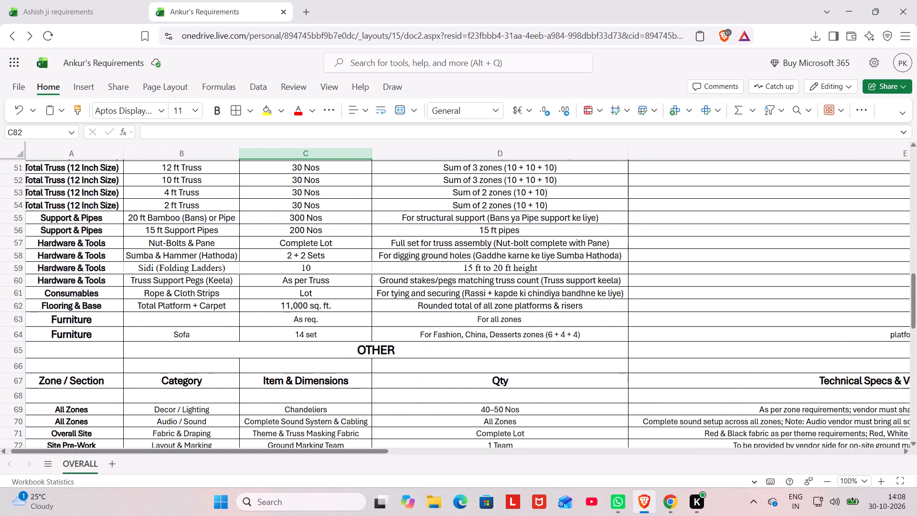
scroll(868, 338, left, 1)
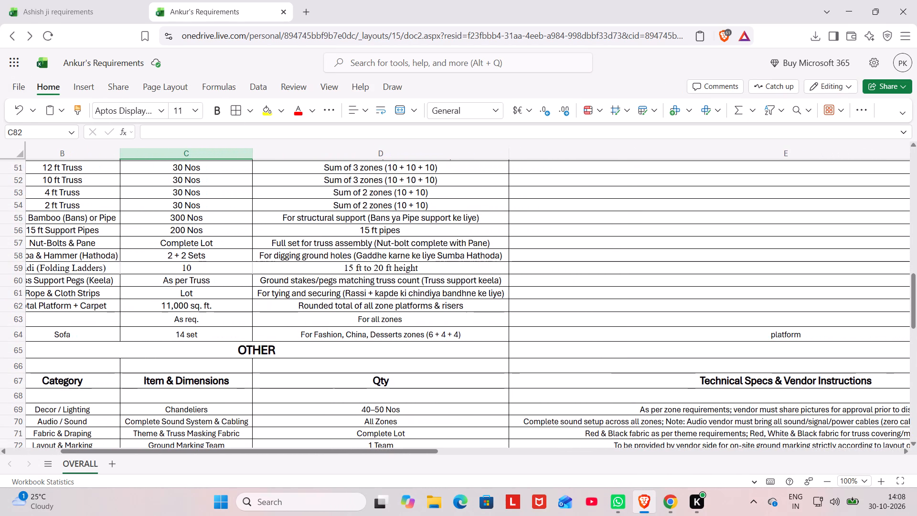
click(840, 341)
key(Delete)
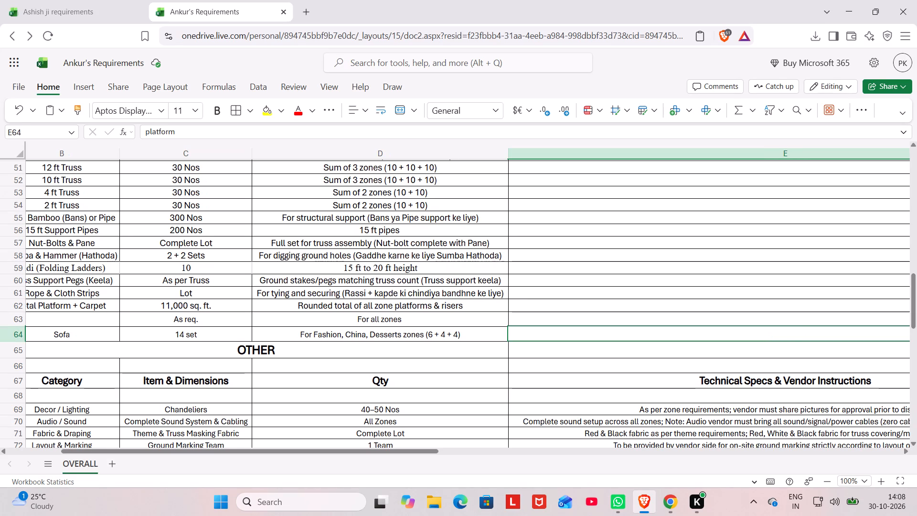
Extend the note for the Dessert zone's Sofa row, E42, to read "For lounges with platform".
scroll(608, 325, right, 5)
scroll(608, 325, up, 4)
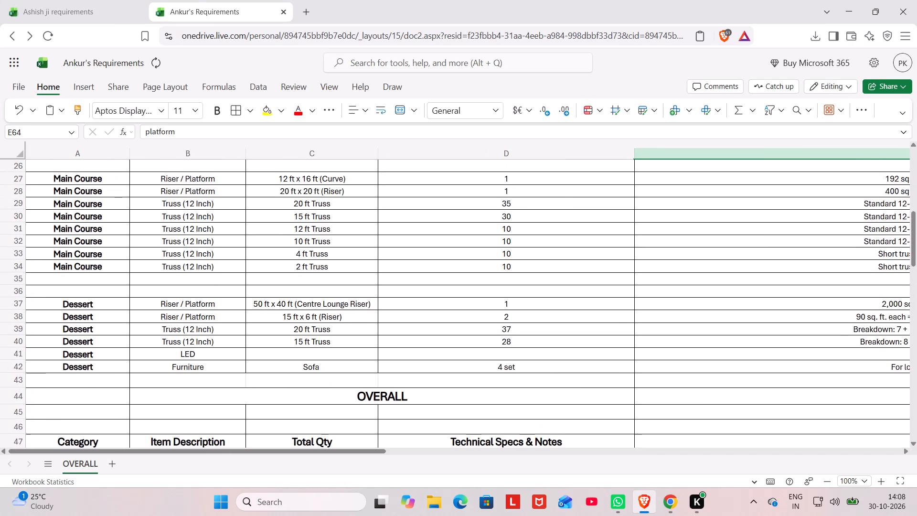
scroll(608, 325, up, 1)
scroll(608, 325, left, 4)
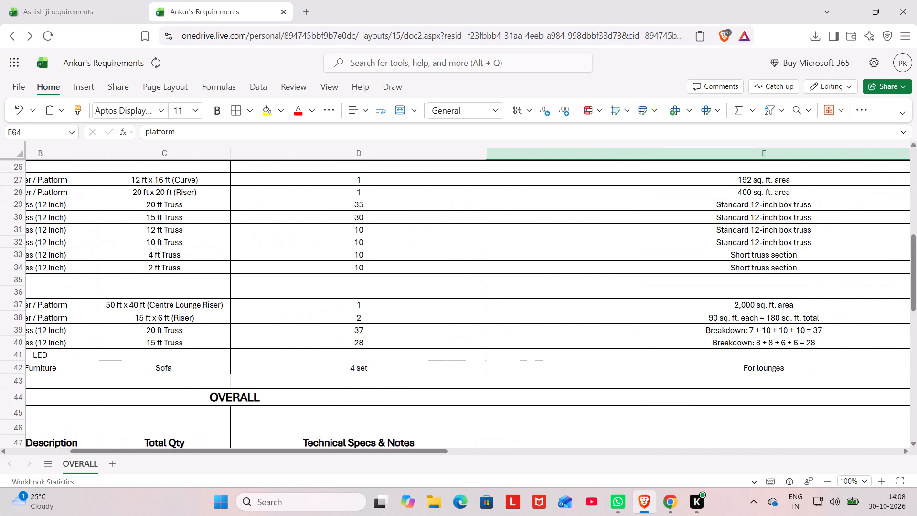
scroll(608, 325, left, 2)
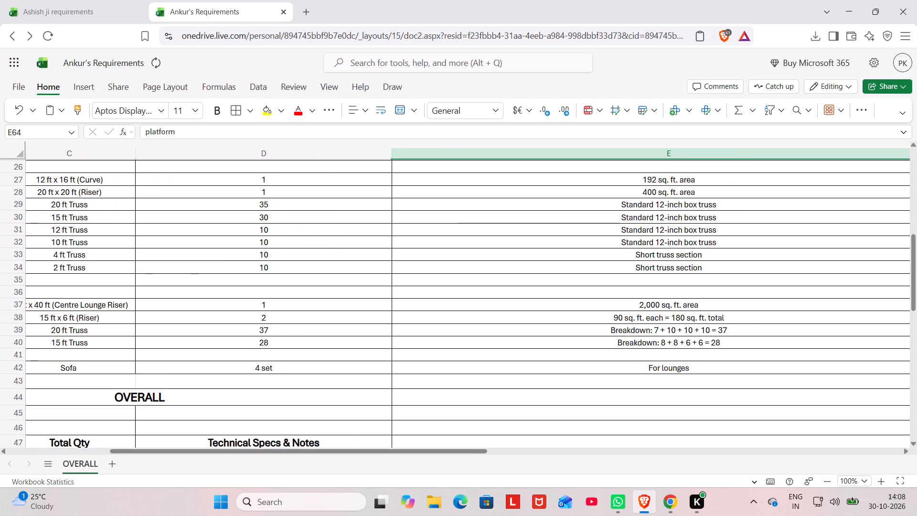
click(700, 372)
click(707, 367)
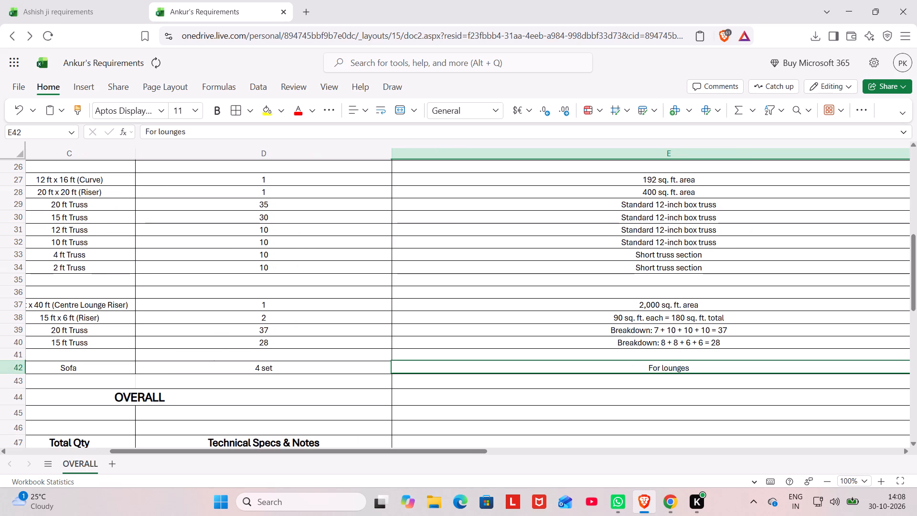
double_click(707, 367)
key(space)
text(with)
key(space)
text(platform)
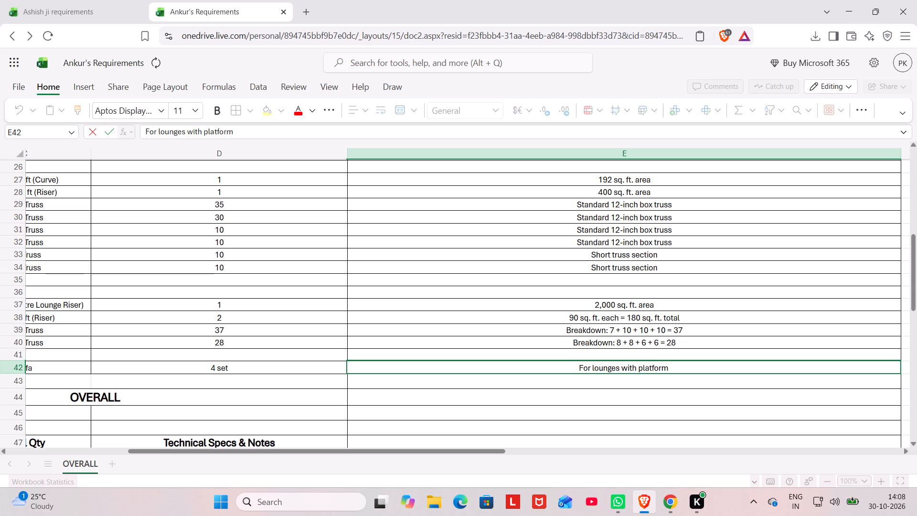
Extend the note for the China Theme Sofa row, E25, to read "For lounges with platform".
scroll(666, 266, up, 2)
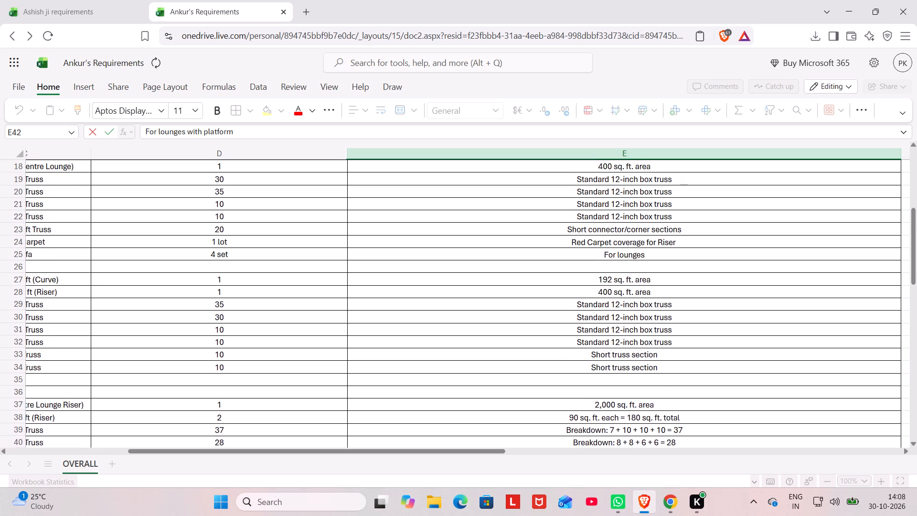
scroll(666, 266, up, 1)
click(665, 276)
click(665, 276)
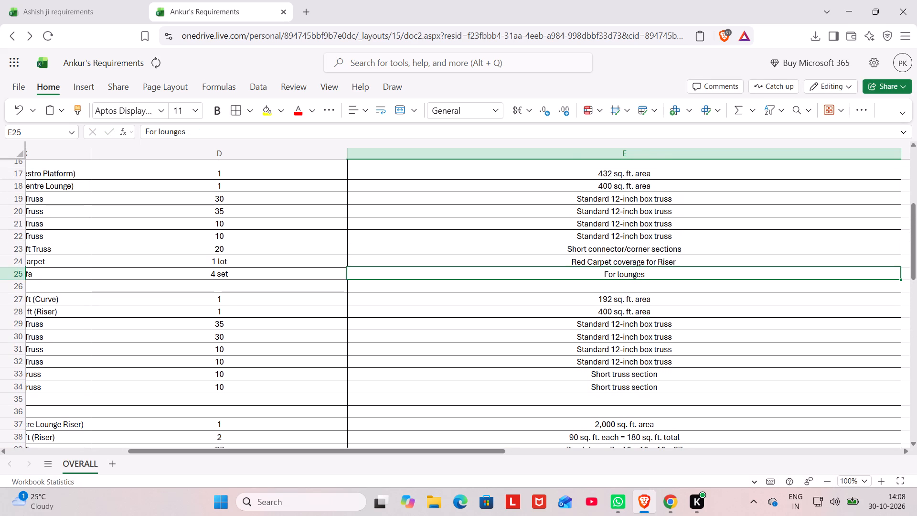
double_click(665, 276)
key(space)
text(with)
key(space)
key(Tab)
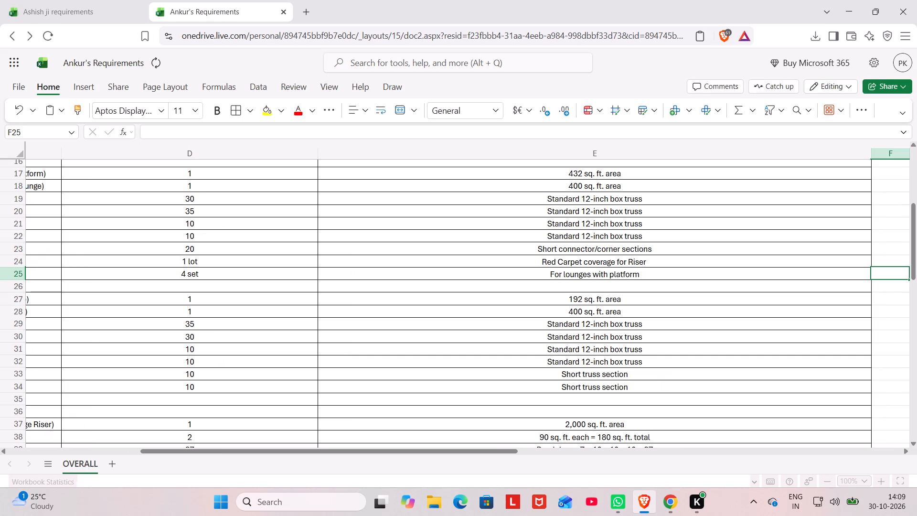
Extend the note for the Fashion Theme Sofa row, E15, to read "For lounges with platform" and save the workbook.
scroll(635, 247, up, 3)
scroll(635, 247, right, 1)
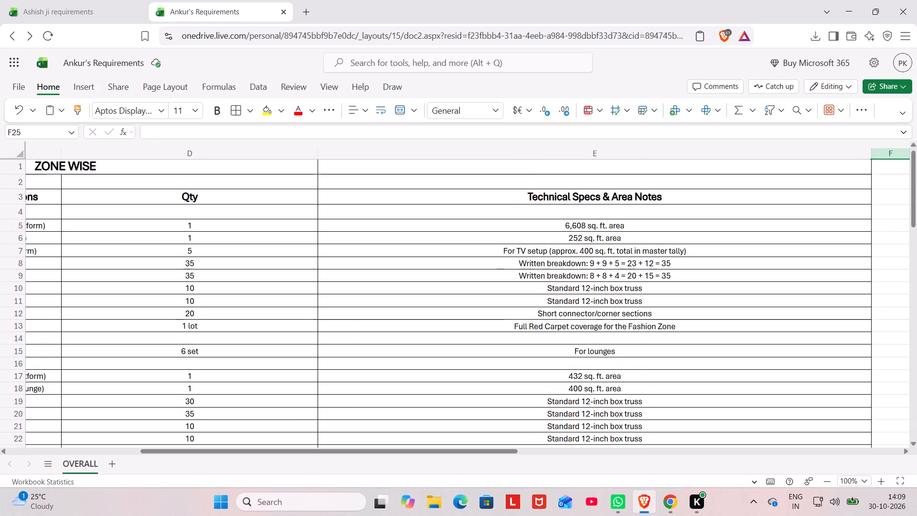
scroll(635, 247, right, 1)
double_click(629, 301)
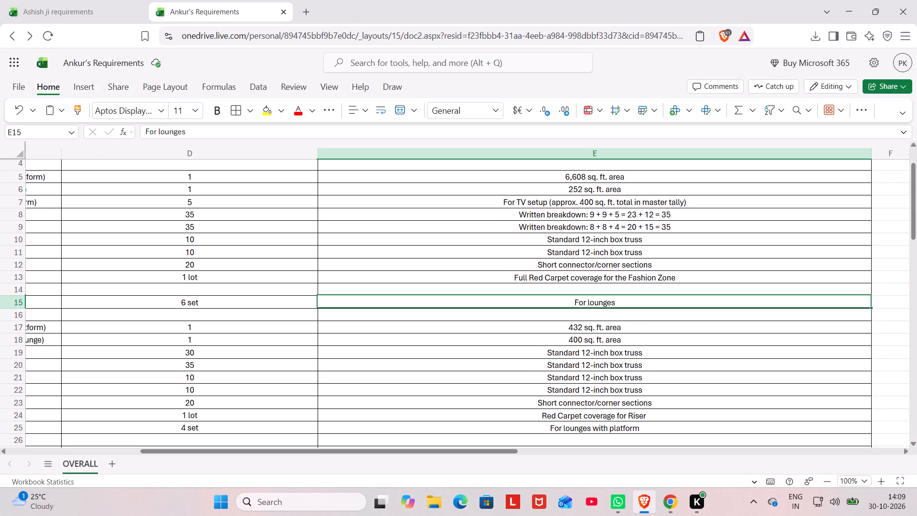
key(space)
text(w)
key(Tab)
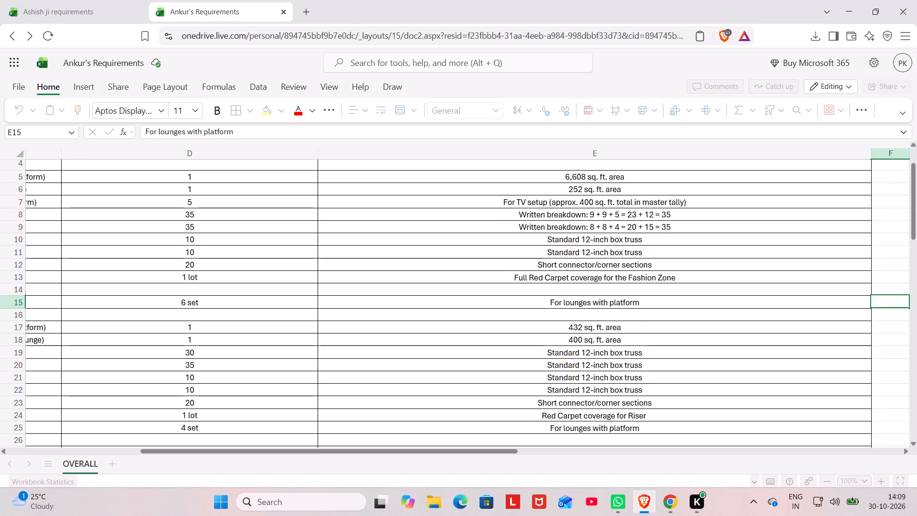
key(ctrl+s)
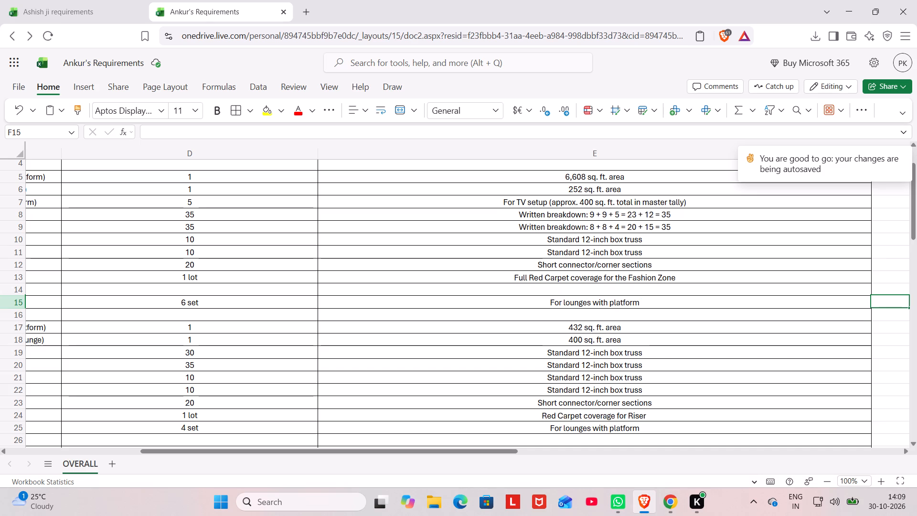
click(837, 318)
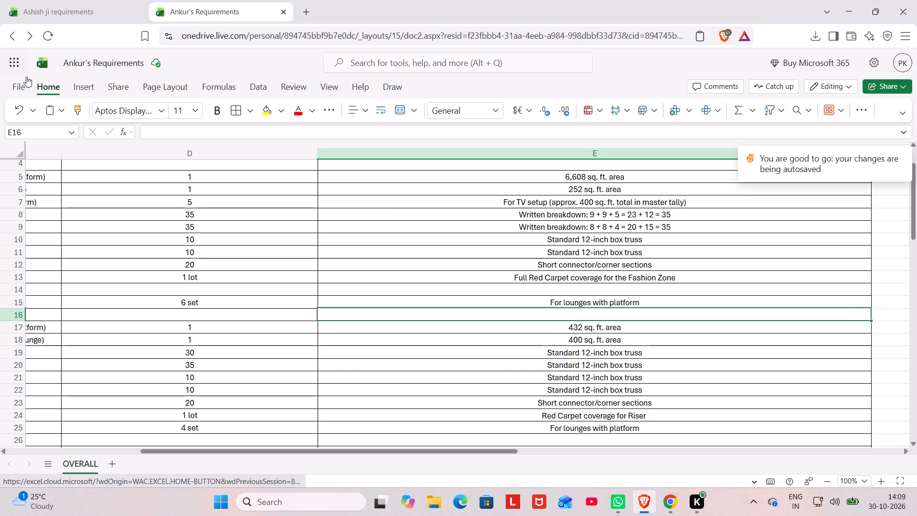
Open the active sheet's PDF export preview and examine both pages and the page setup options.
click(20, 83)
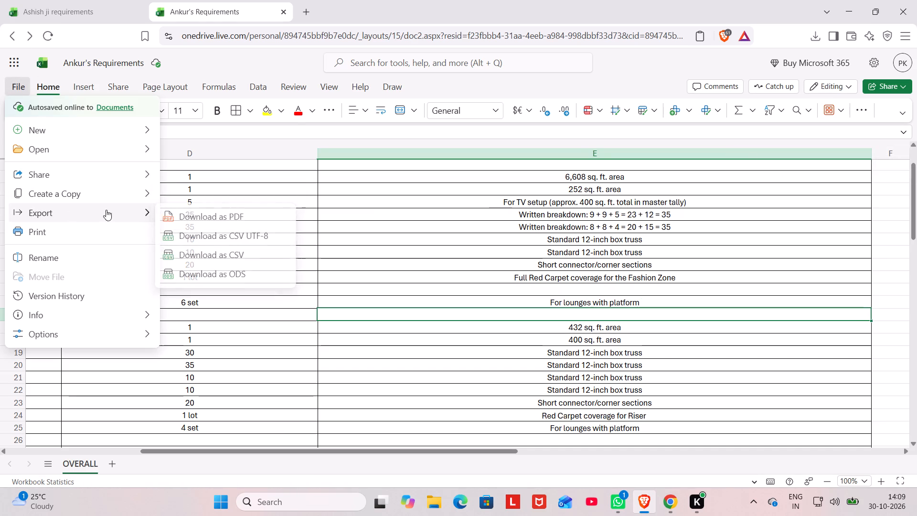
click(181, 211)
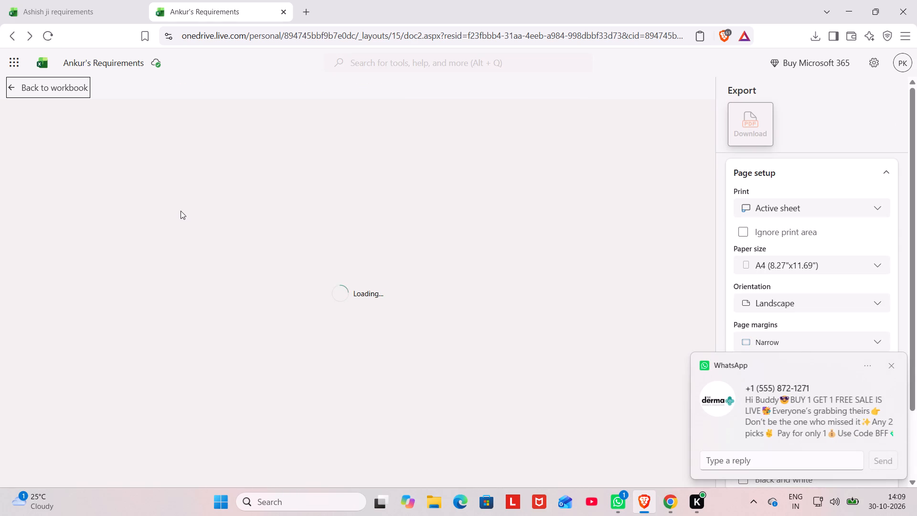
scroll(232, 282, down, 1)
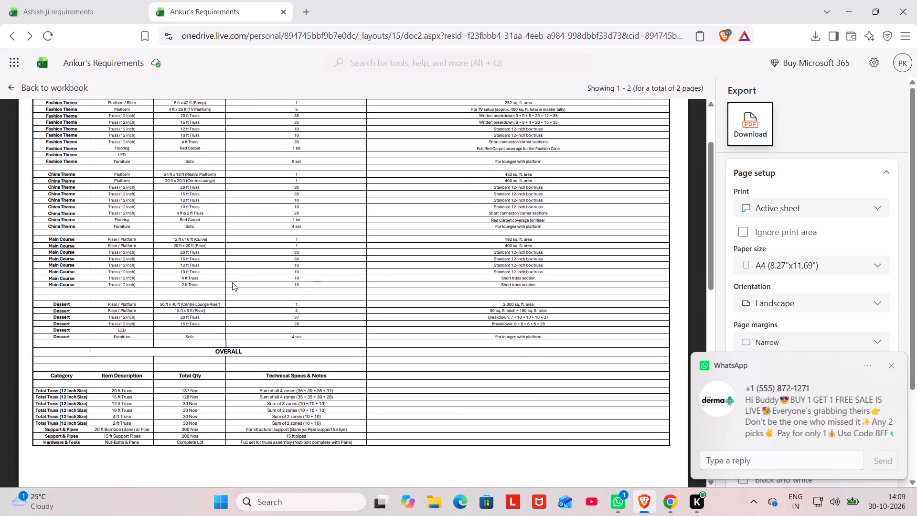
scroll(232, 282, down, 5)
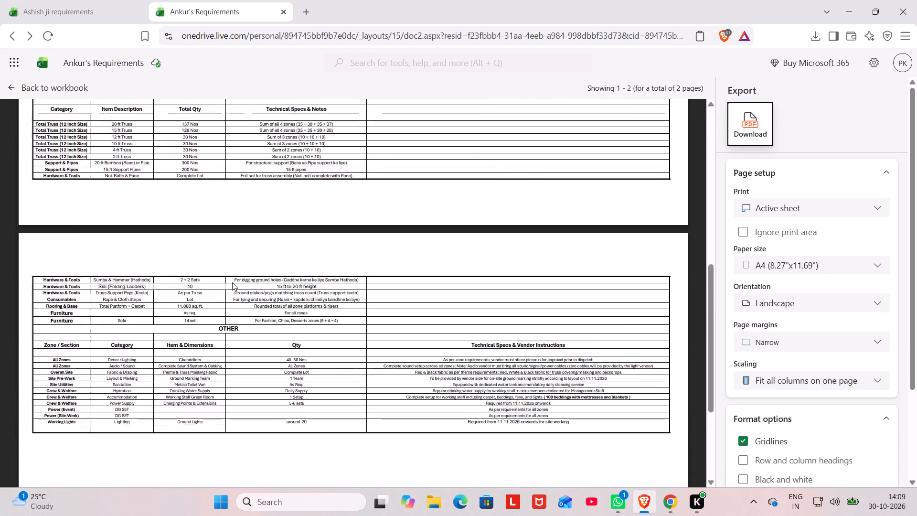
scroll(232, 282, down, 1)
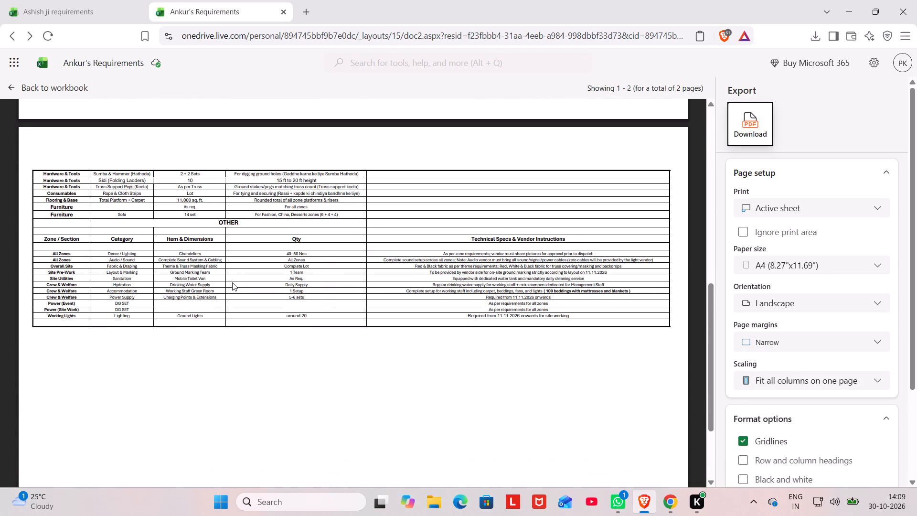
scroll(766, 392, down, 3)
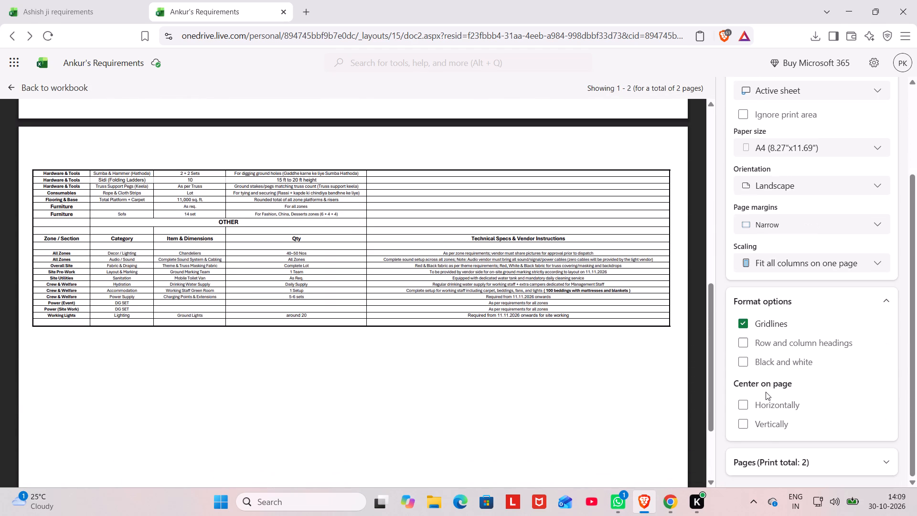
scroll(766, 392, up, 2)
Download the sheet as a PDF and save it in Downloads as "Ankur's Requirements.pdf".
click(752, 134)
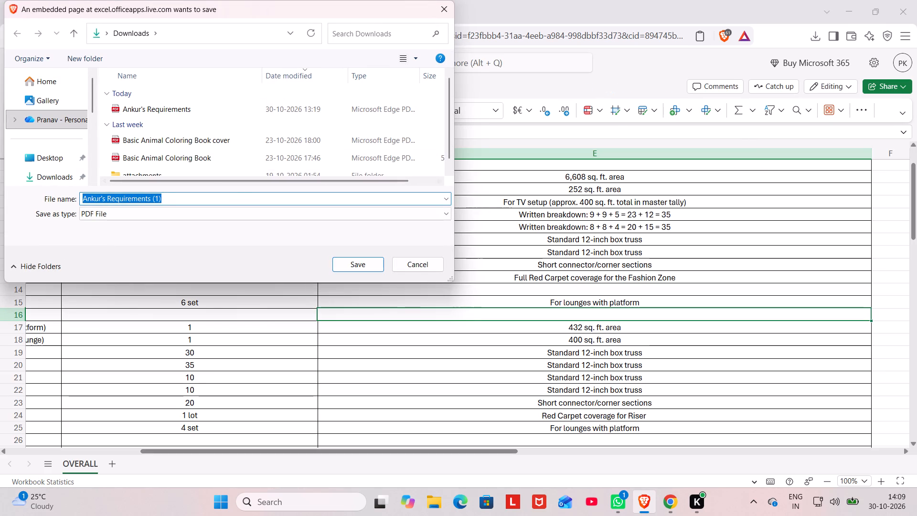
click(238, 197)
click(238, 197)
key(BackSpace)
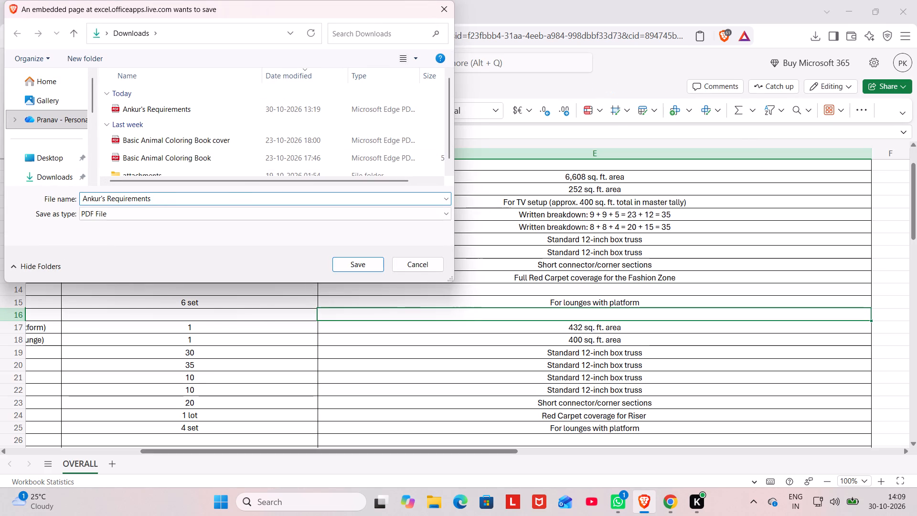
key(BackSpace)
click(223, 209)
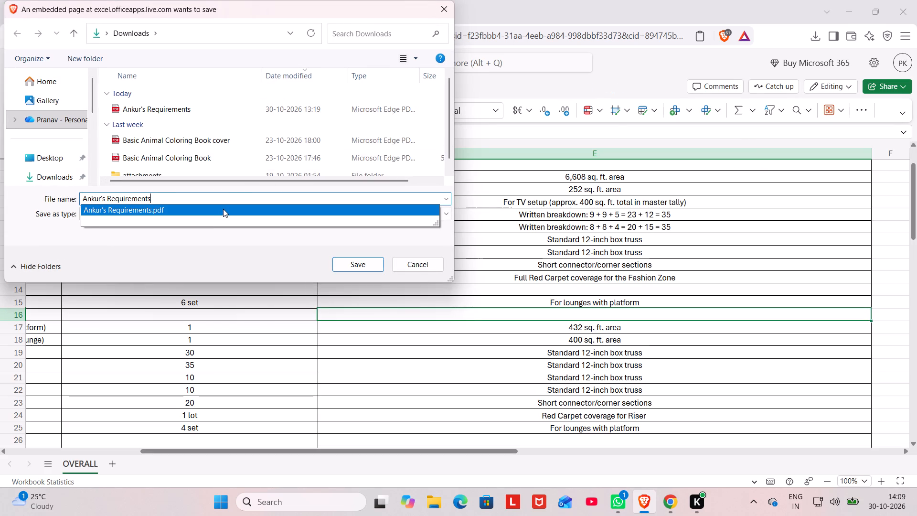
click(361, 263)
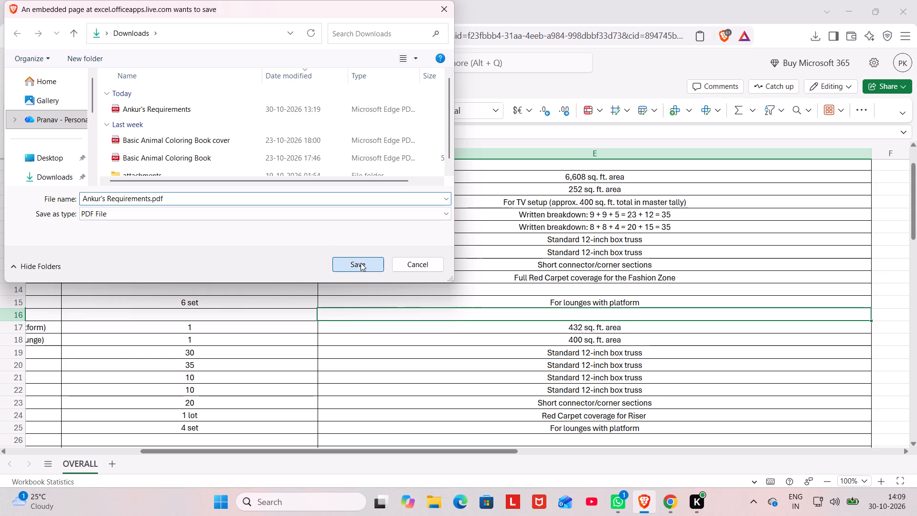
Replace the existing "Ankur's Requirements.pdf" in Downloads with the newly exported PDF.
click(487, 249)
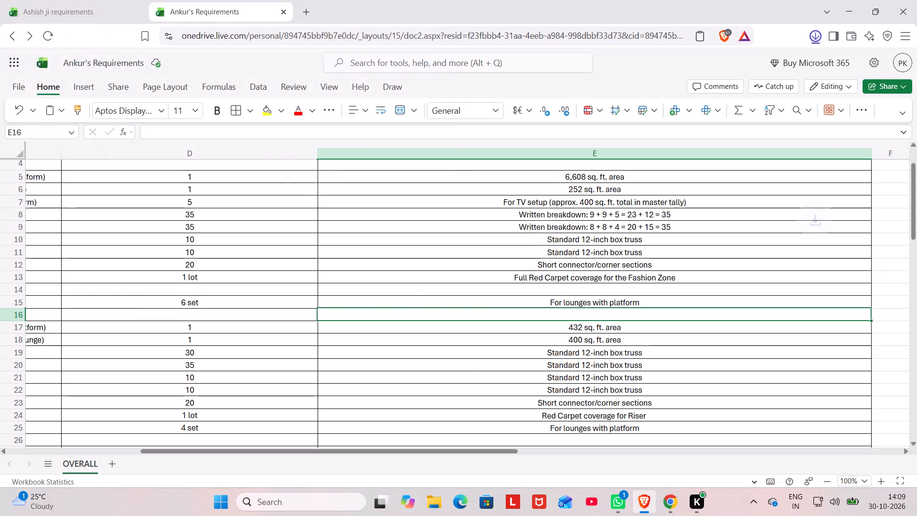
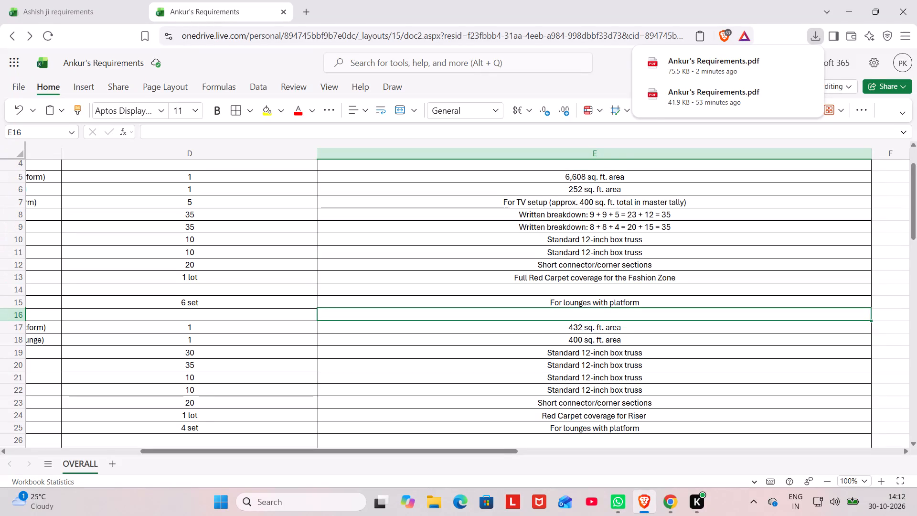
Select the whole Fashion Theme data block in rows 5 to 15 of the OVERALL sheet.
scroll(100, 191, right, 4)
scroll(100, 191, up, 1)
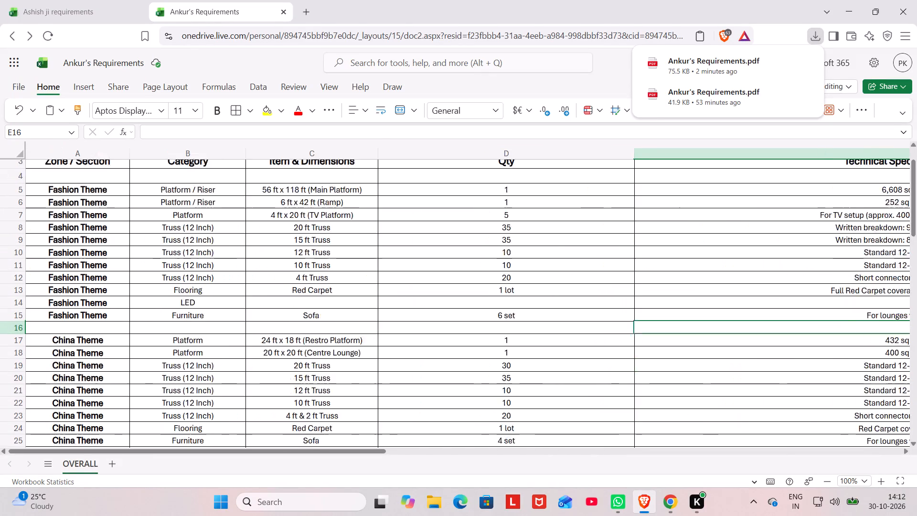
scroll(100, 191, up, 1)
click(14, 154)
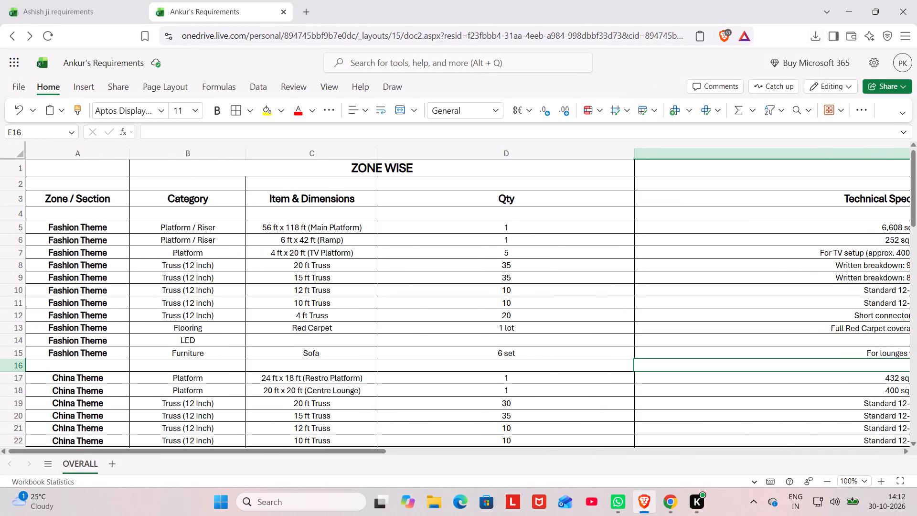
click(162, 240)
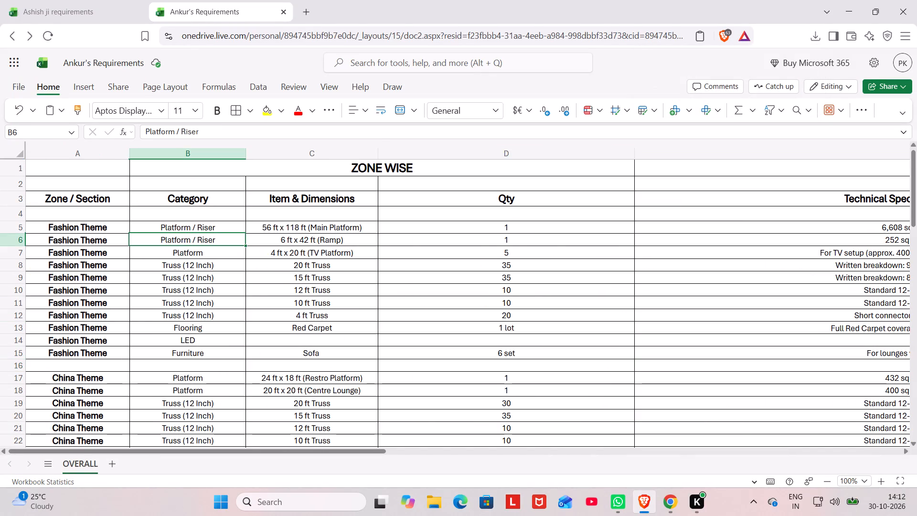
key(ctrl+a)
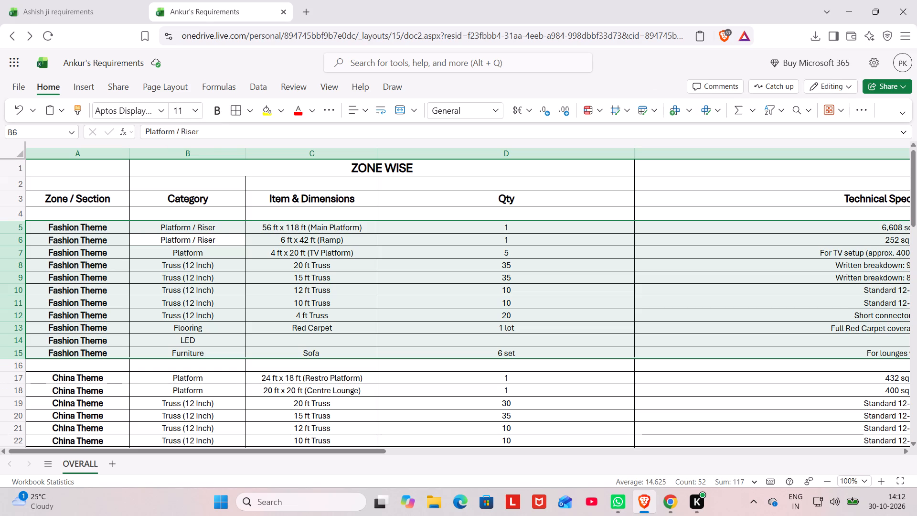
Select the entire OVERALL sheet and enlarge all of its text to font size 22.
click(201, 176)
key(ctrl+a)
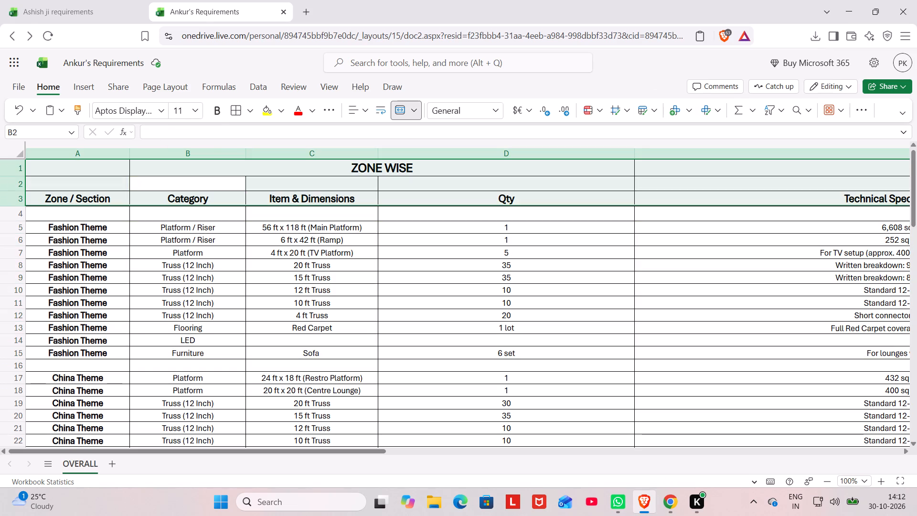
click(420, 265)
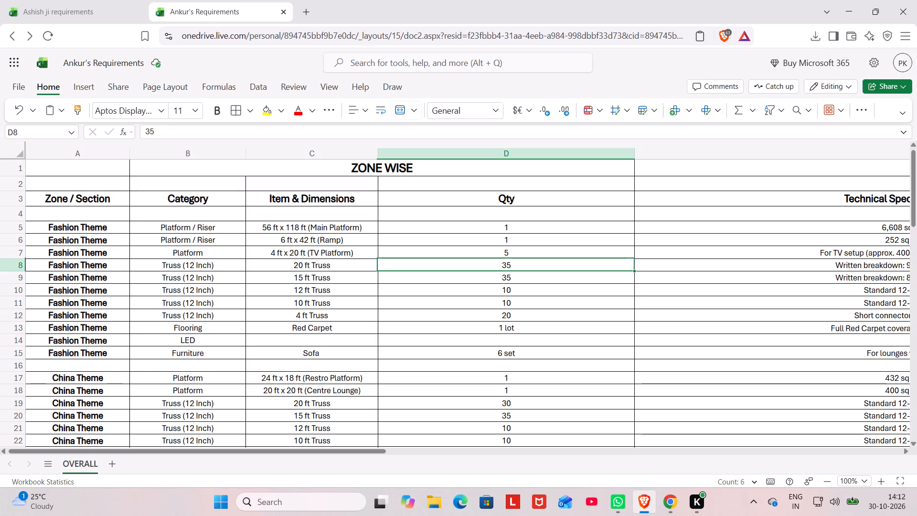
scroll(420, 265, left, 3)
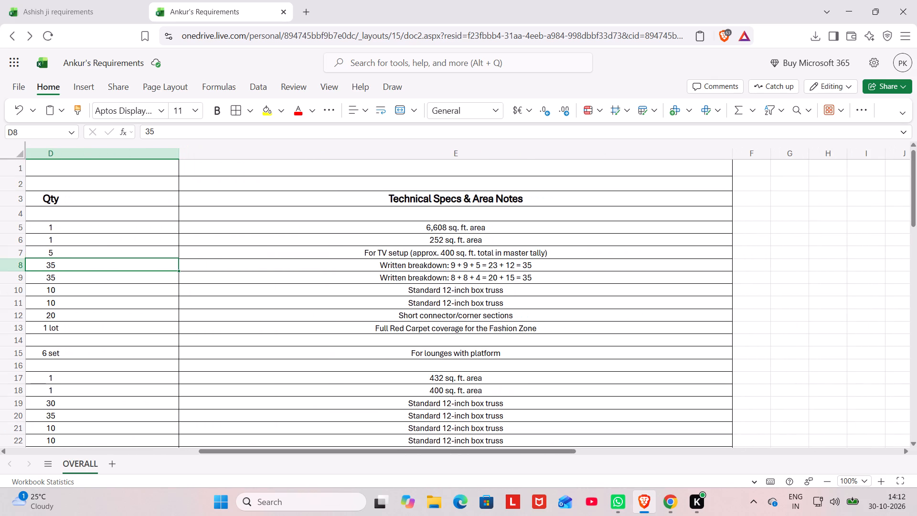
click(875, 284)
key(ctrl+a)
scroll(875, 284, right, 5)
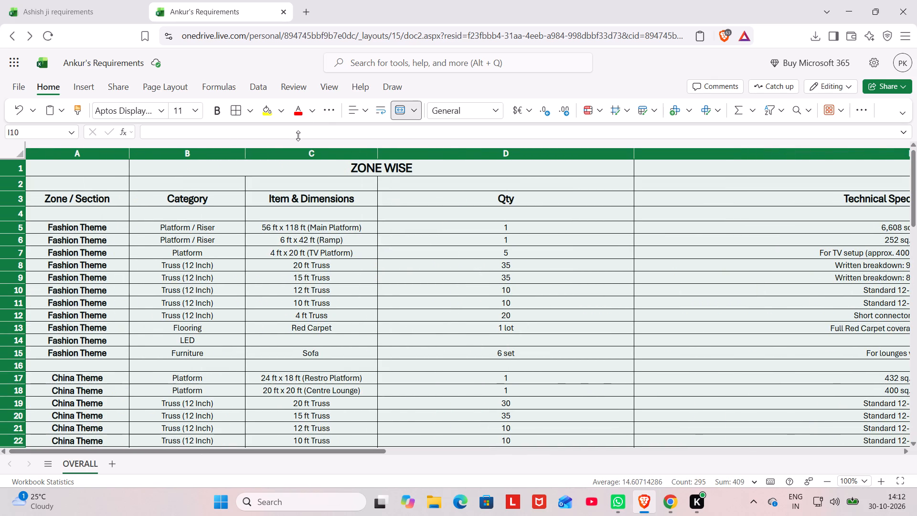
click(333, 114)
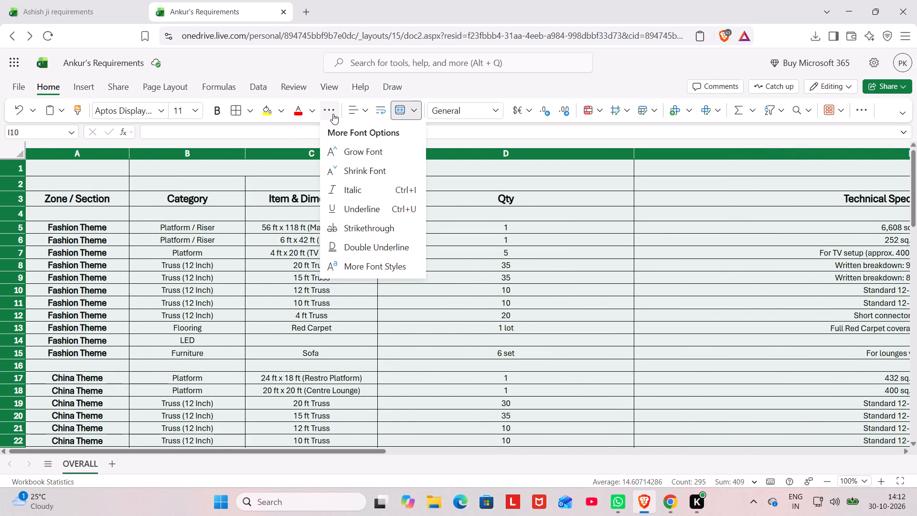
click(365, 152)
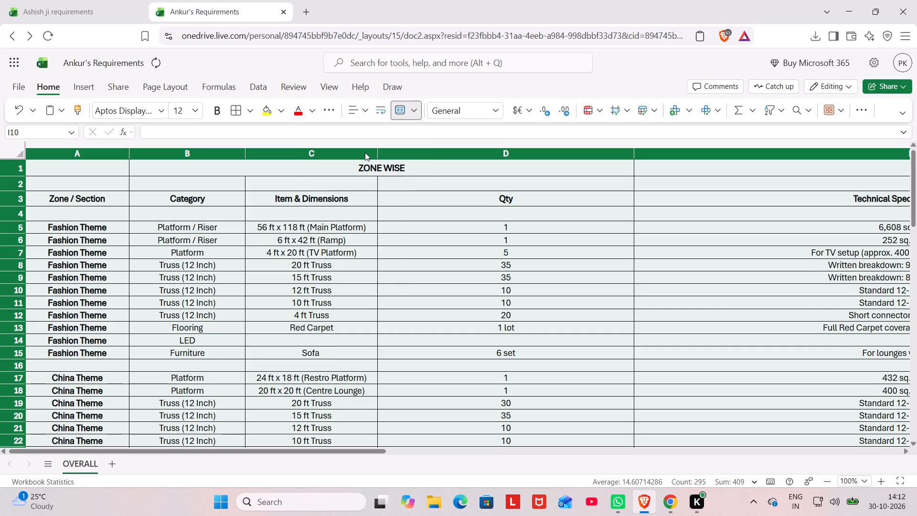
click(329, 112)
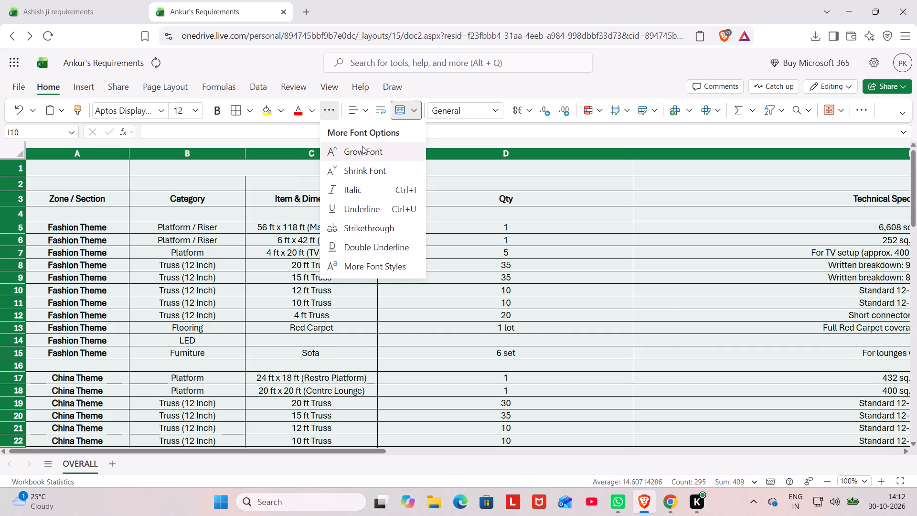
click(361, 149)
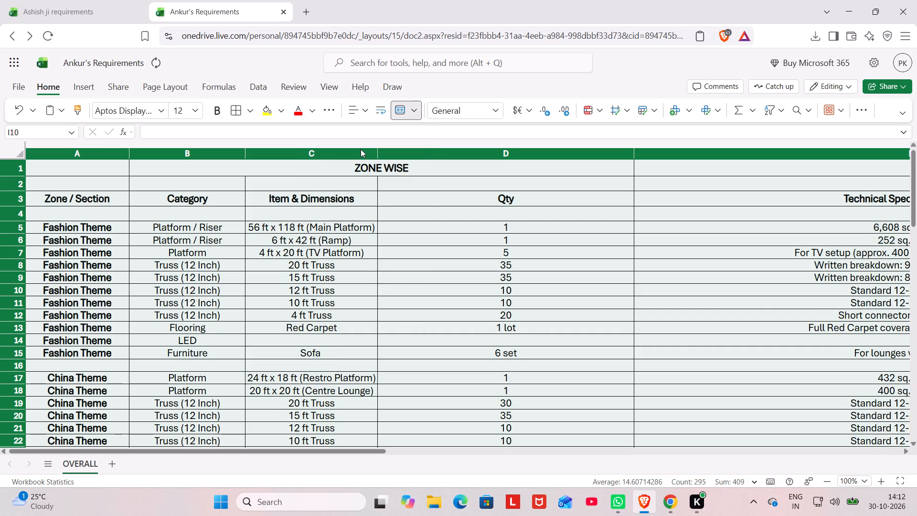
click(188, 115)
text(22)
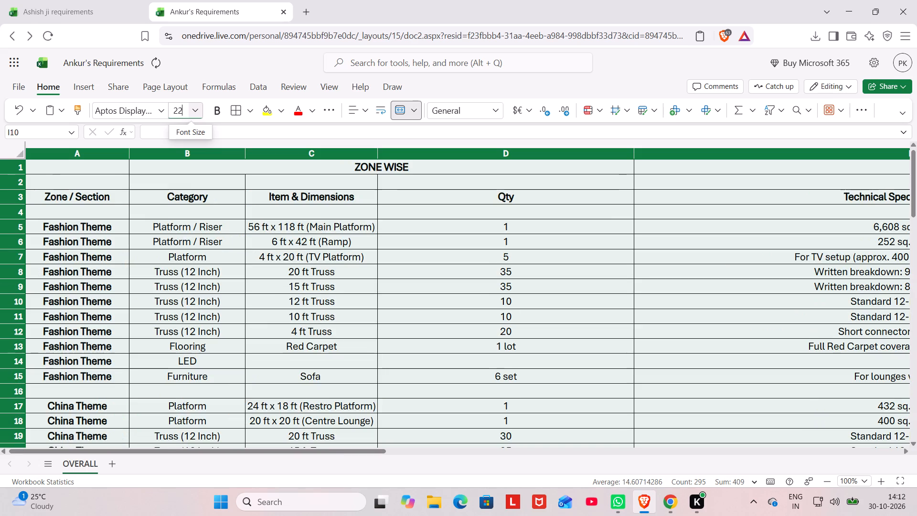
key(Return)
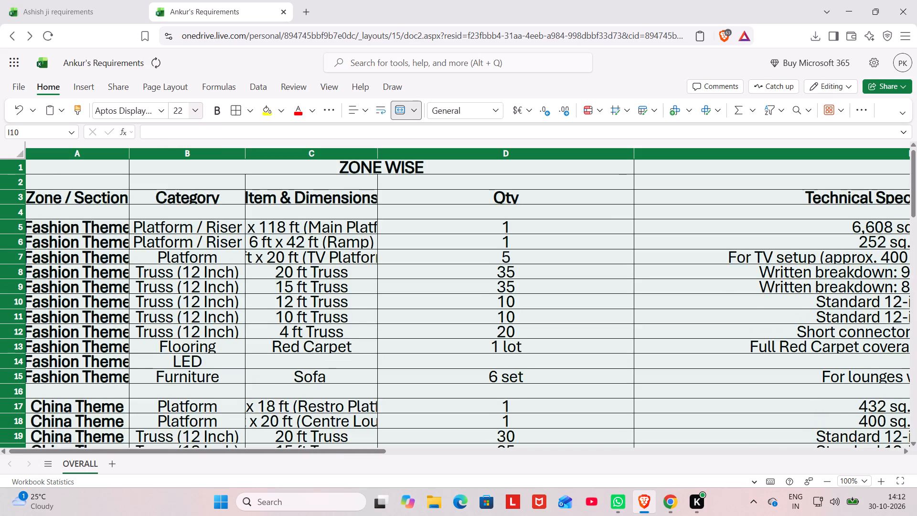
Auto-fit the width of all columns in the sheet to the enlarged text.
scroll(277, 230, right, 2)
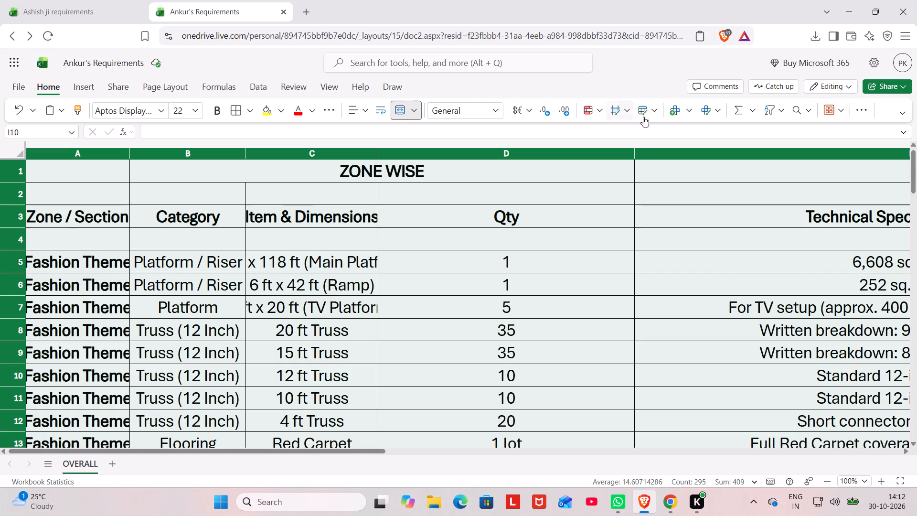
click(714, 109)
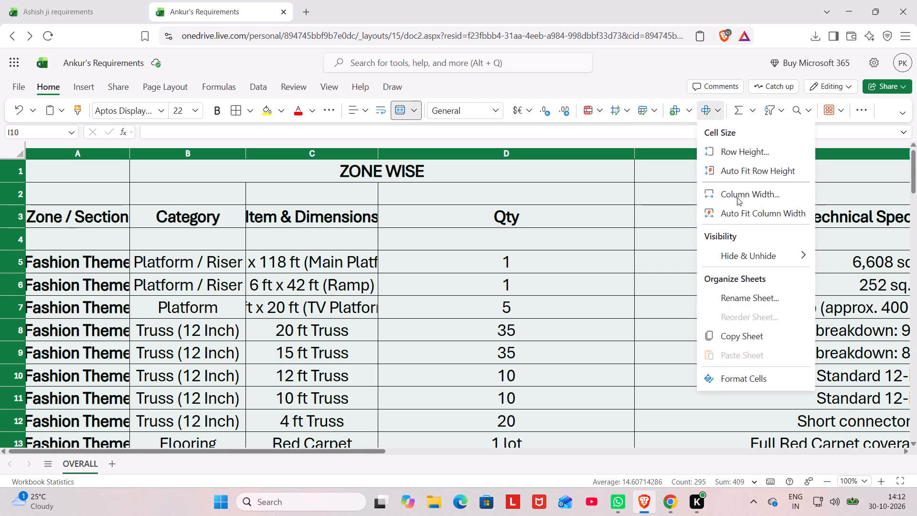
click(739, 215)
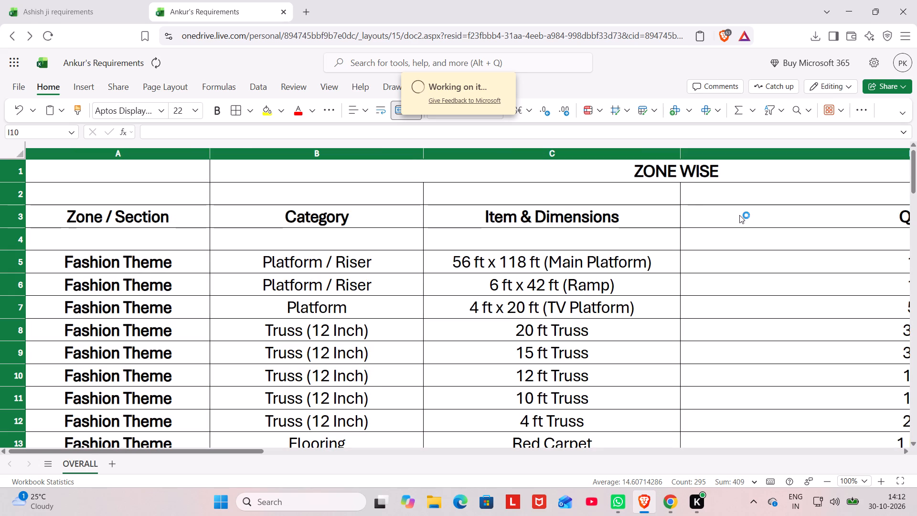
click(739, 215)
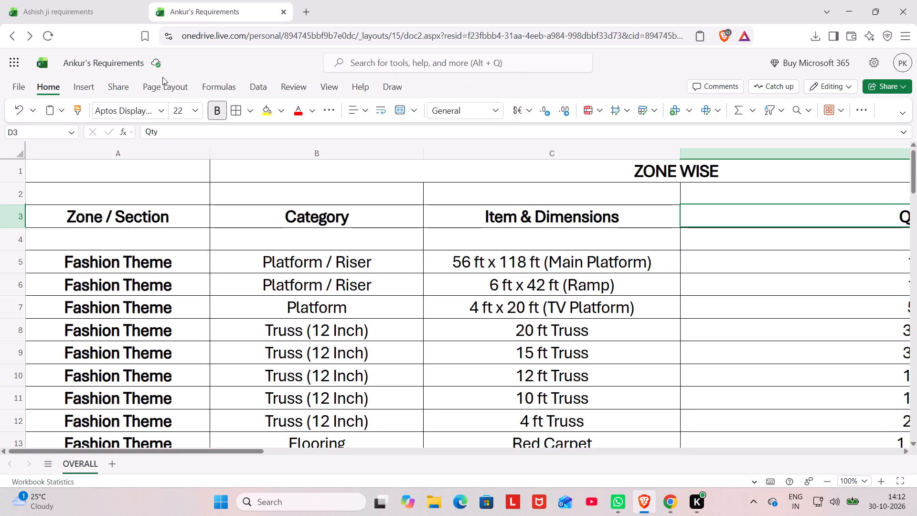
Open the active sheet's PDF export preview again and examine the layout of both pages.
click(11, 85)
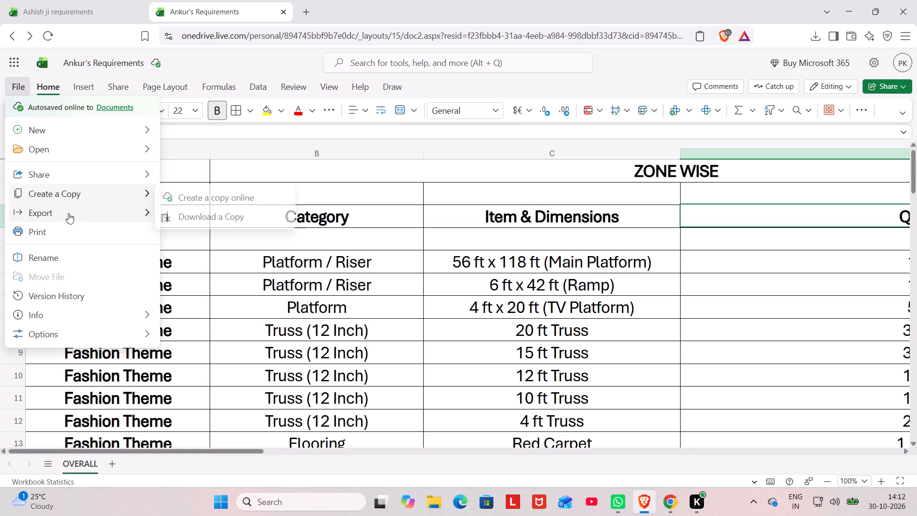
click(197, 215)
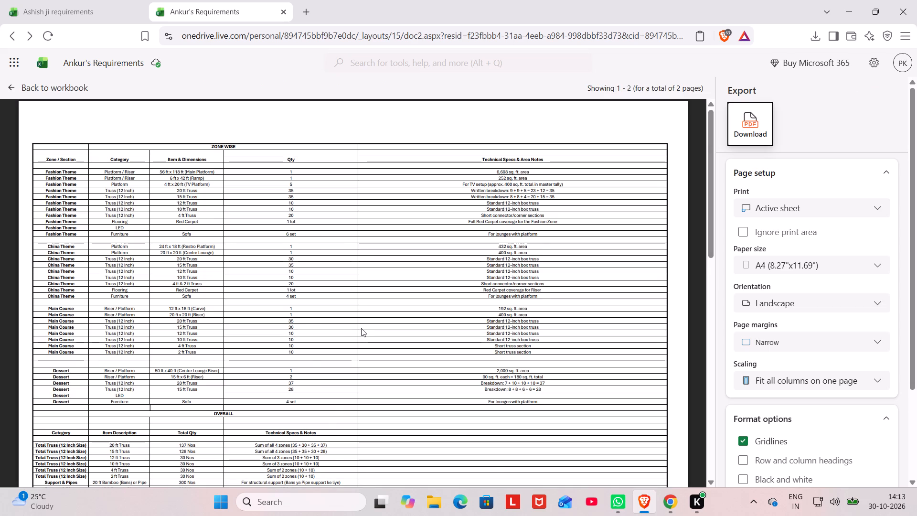
scroll(361, 328, down, 7)
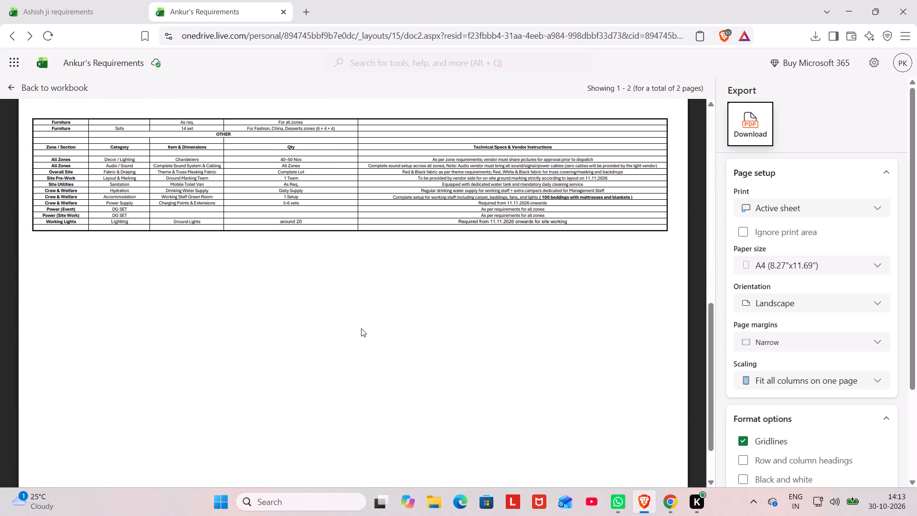
scroll(361, 328, up, 5)
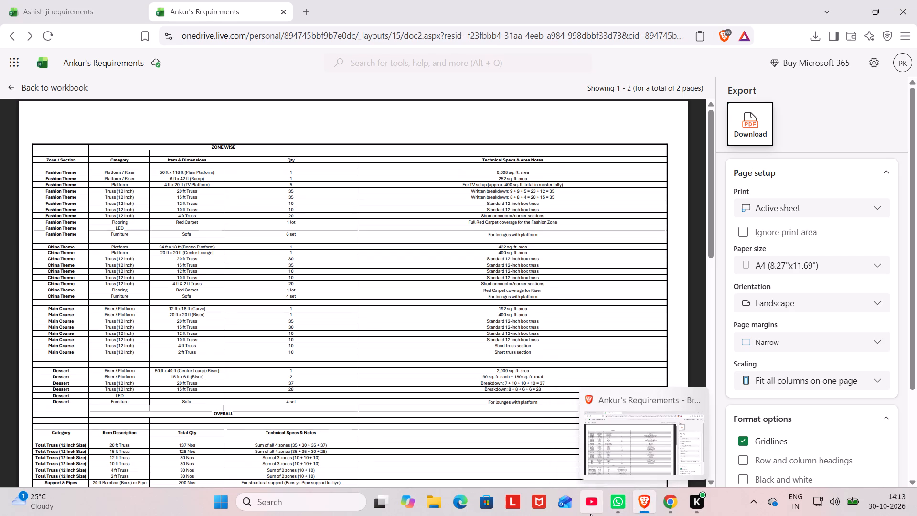
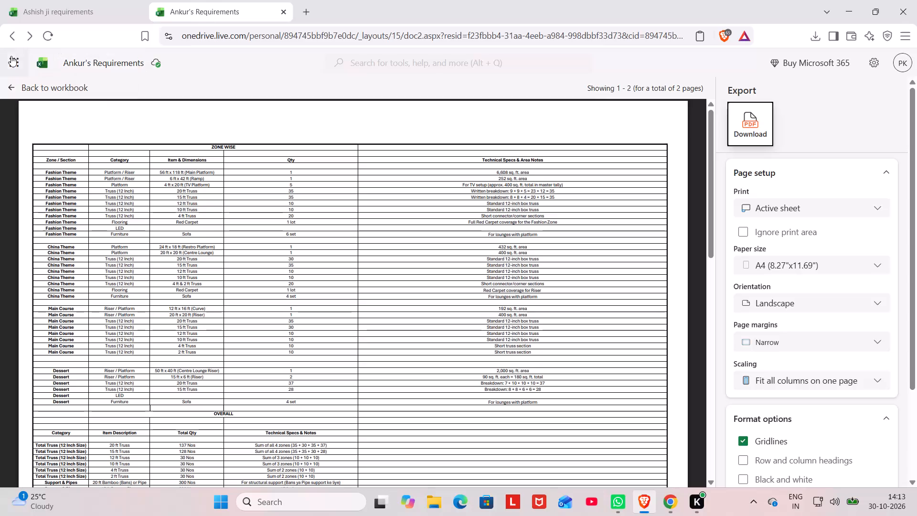
Return to the workbook and undo the column auto-fit and the font enlargements, back to the OVERALL sheet's original text sizes.
click(18, 87)
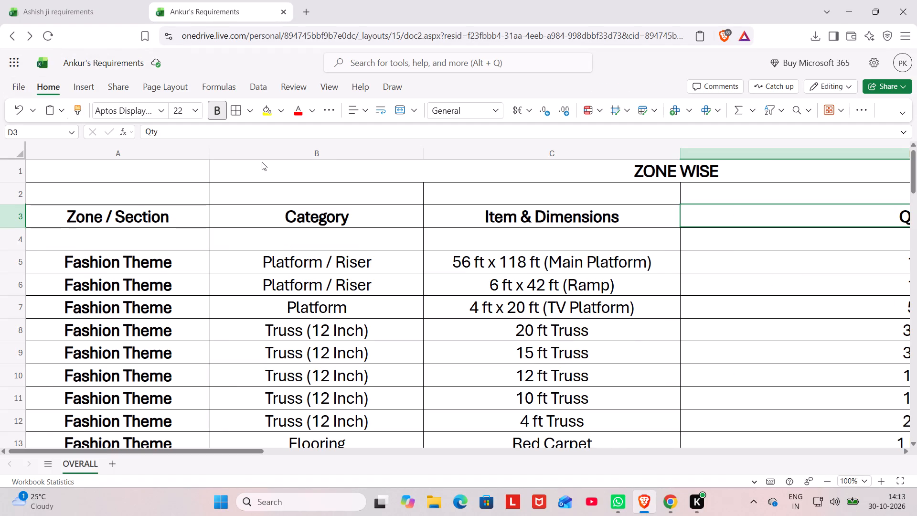
click(714, 195)
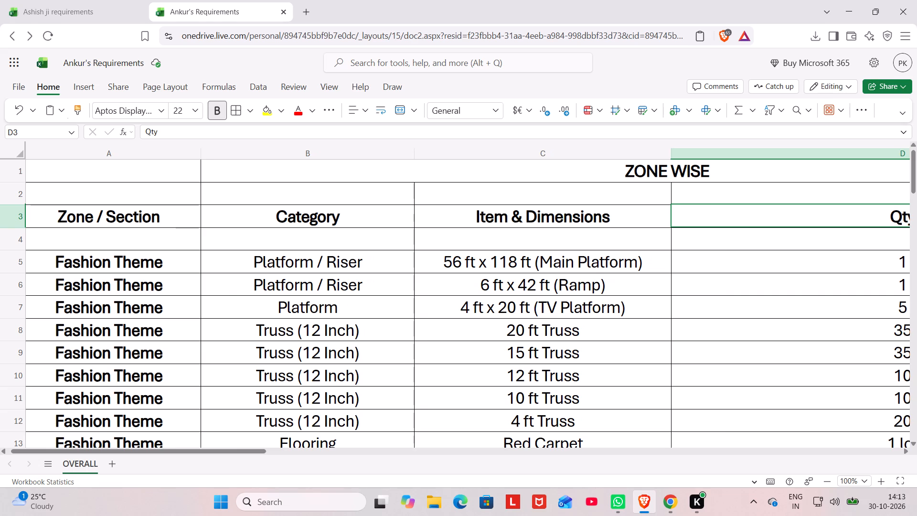
scroll(610, 318, left, 6)
scroll(741, 298, left, 5)
click(788, 292)
key(ctrl+z)
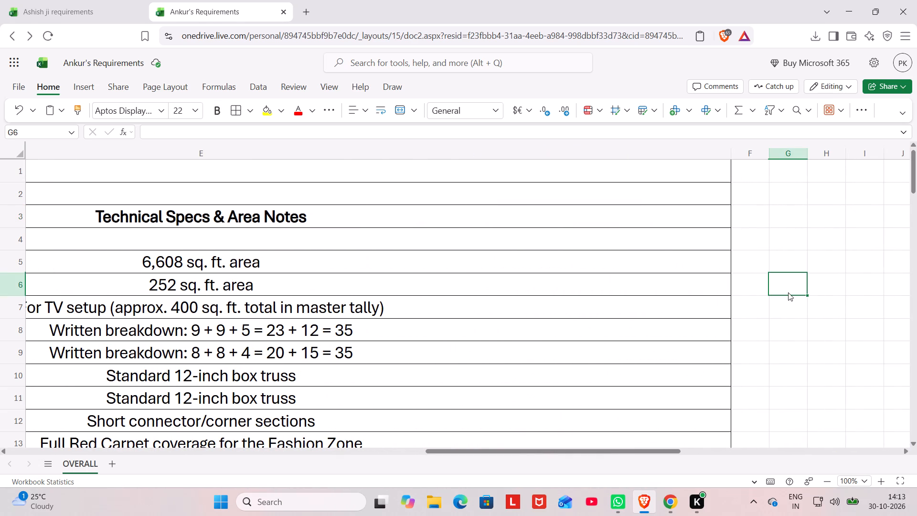
key(ctrl+z)
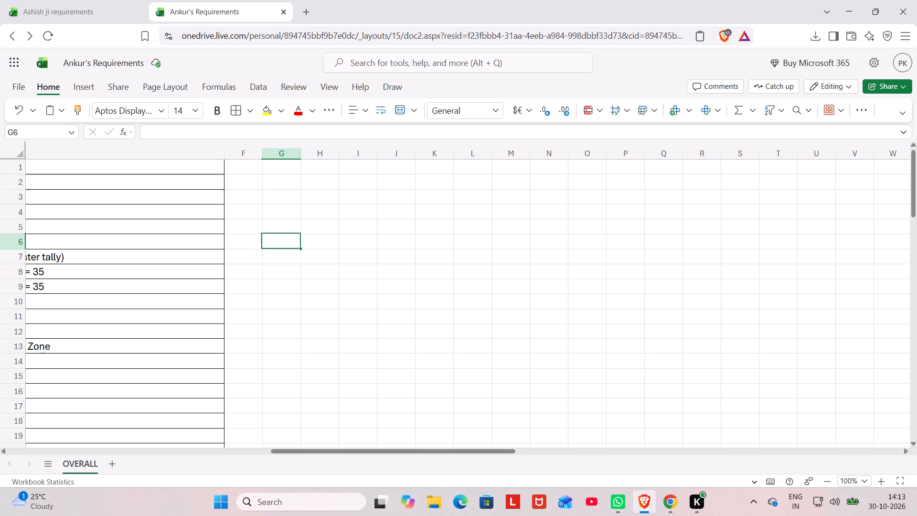
scroll(788, 292, right, 8)
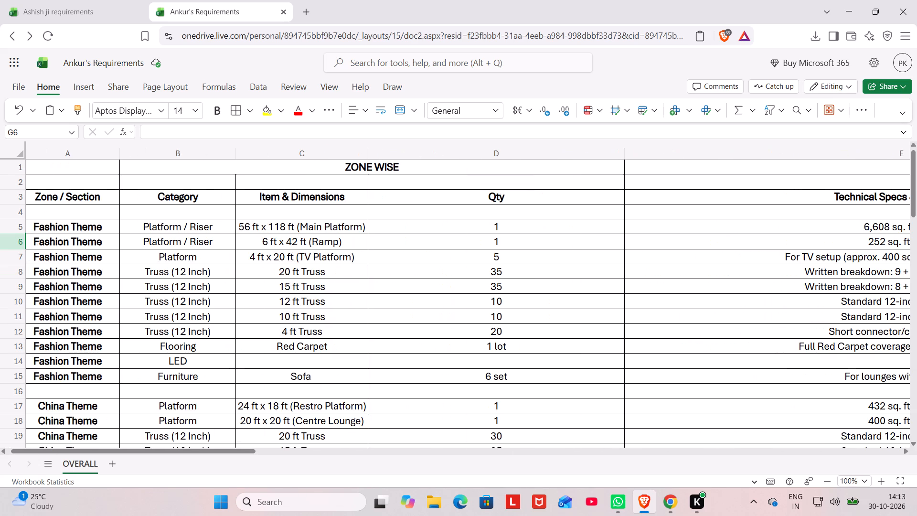
key(ctrl+z)
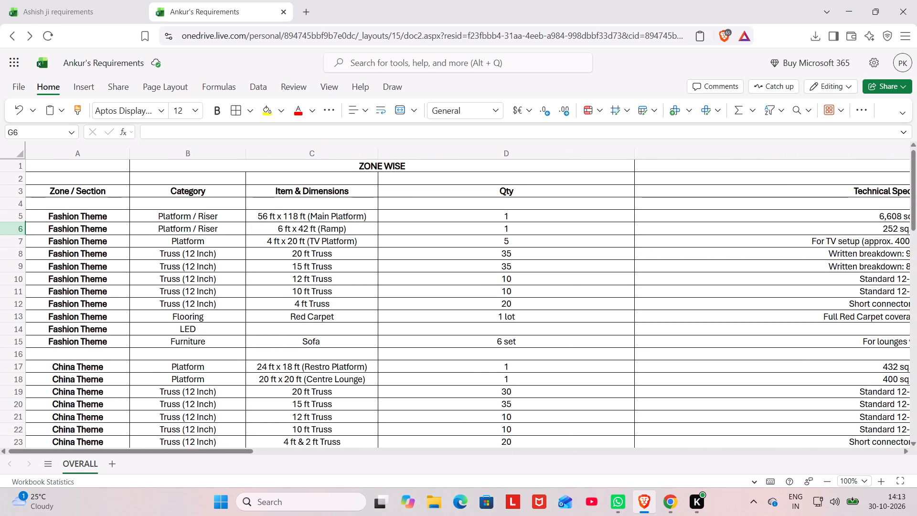
key(ctrl+z)
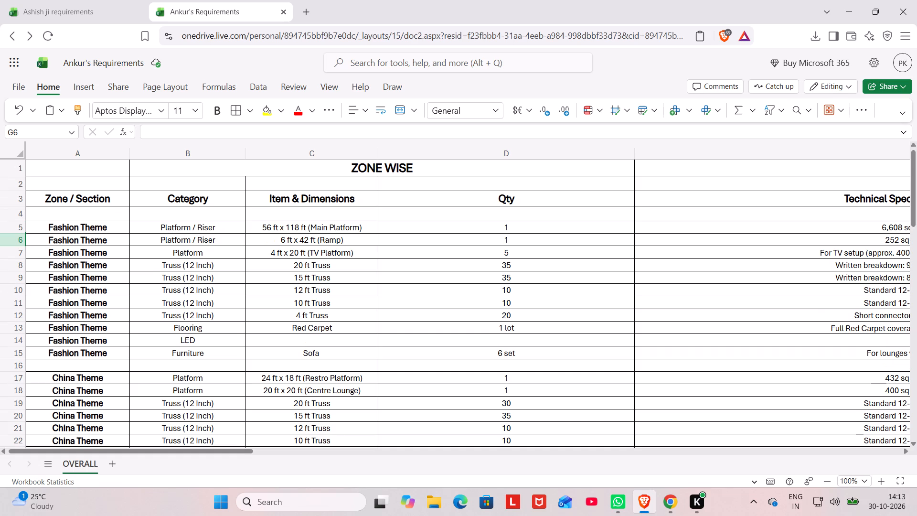
click(447, 199)
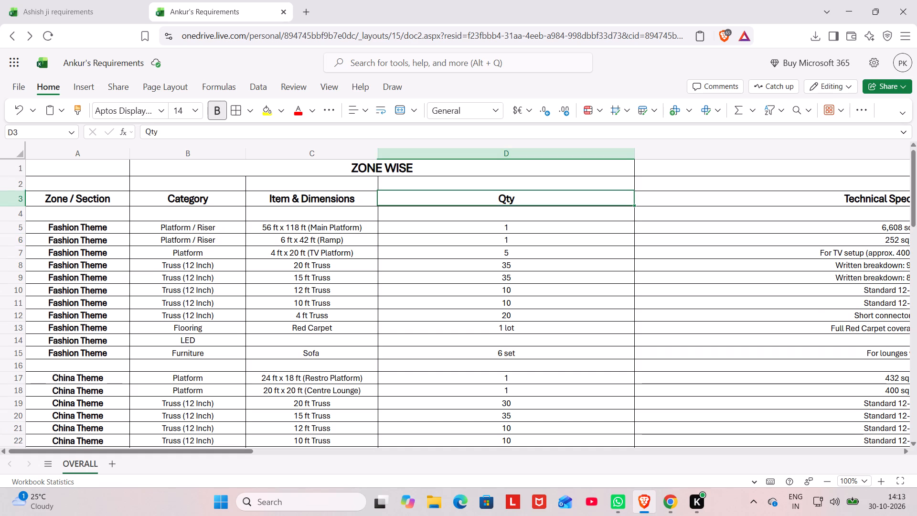
click(419, 170)
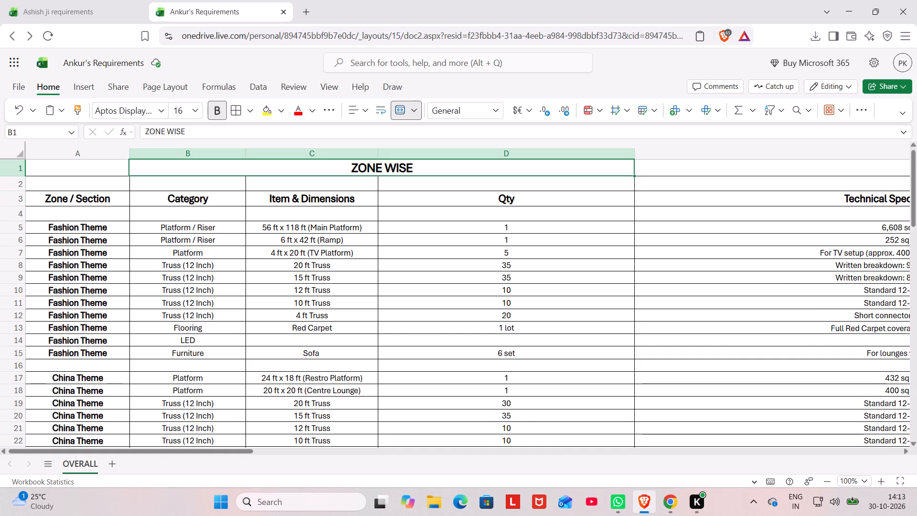
click(353, 234)
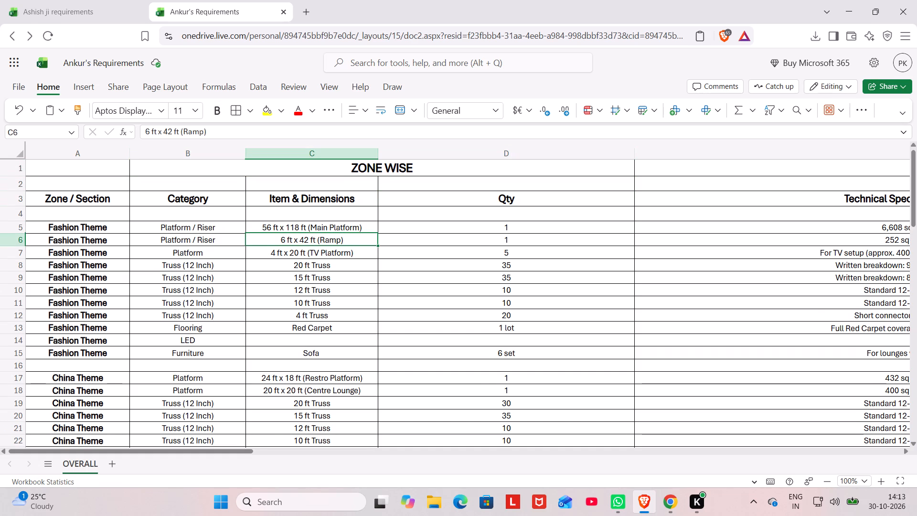
scroll(355, 226, left, 5)
click(583, 243)
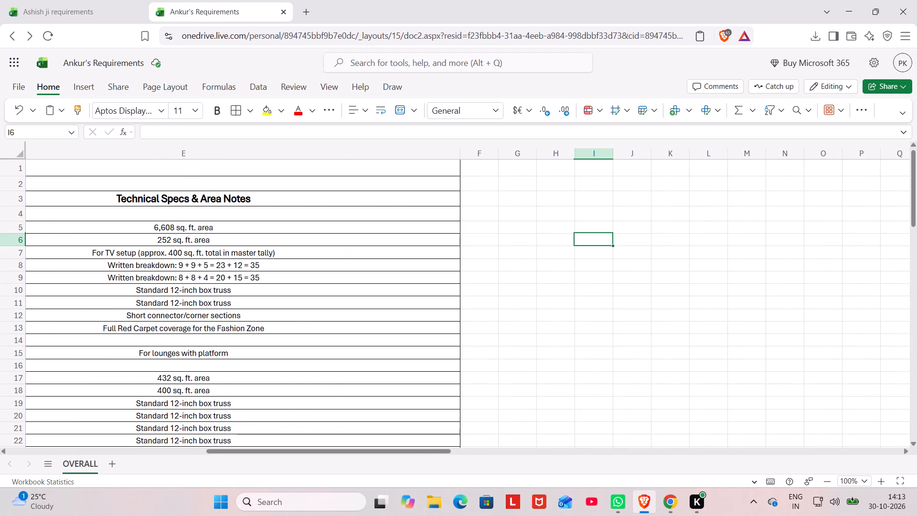
Open the active sheet's PDF export preview and examine the paper size, scaling and pages options.
click(19, 89)
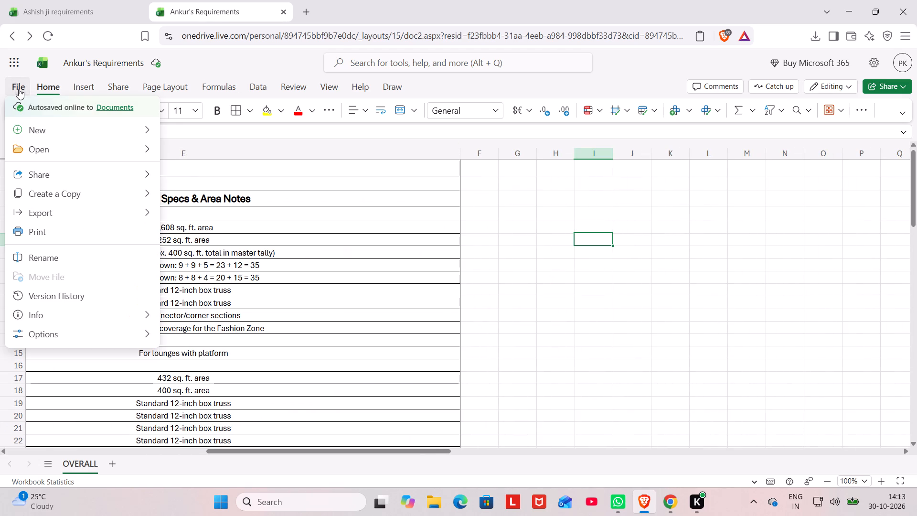
click(184, 217)
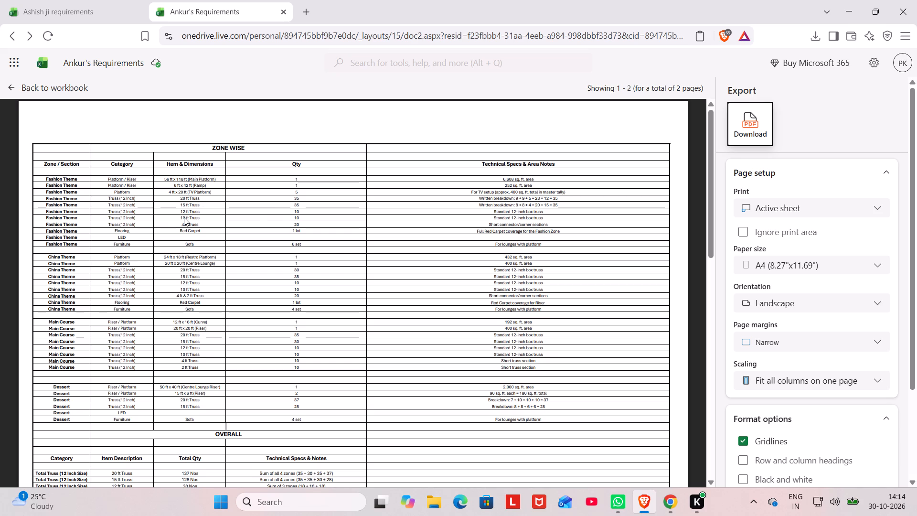
click(820, 204)
click(820, 204)
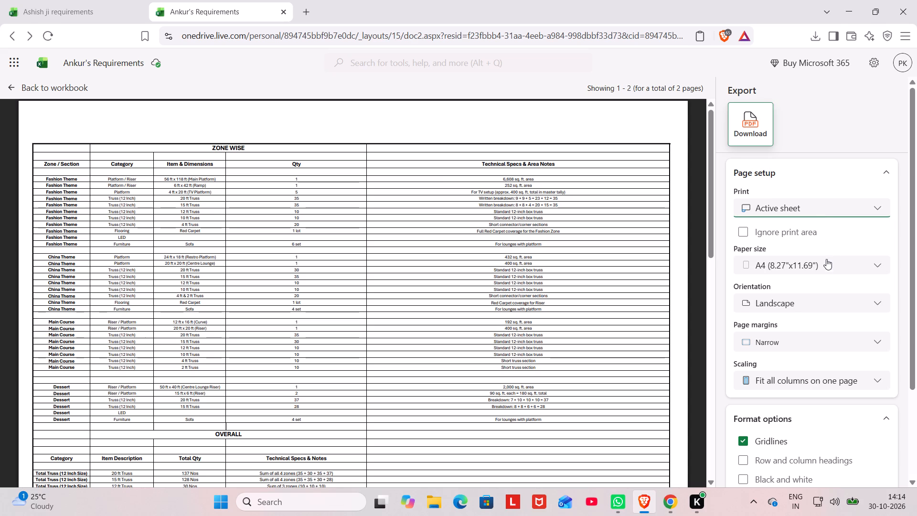
click(826, 265)
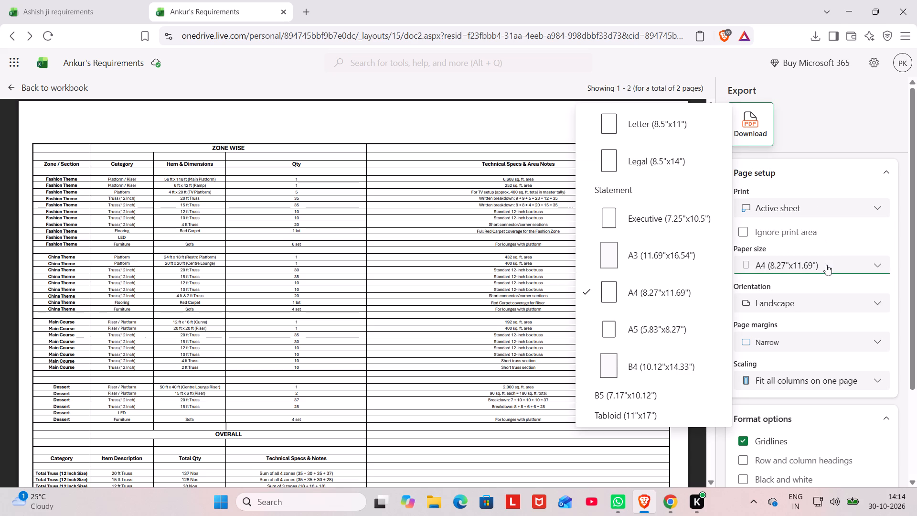
click(826, 265)
scroll(826, 265, down, 2)
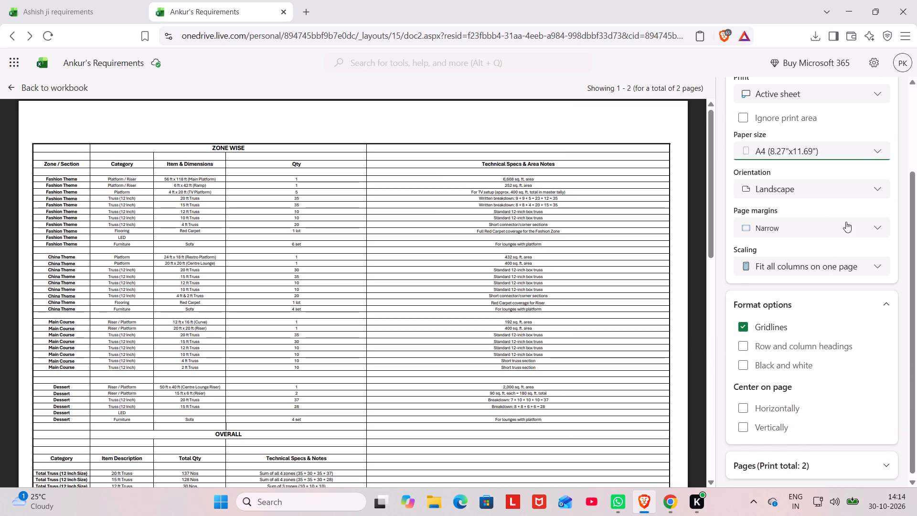
click(871, 260)
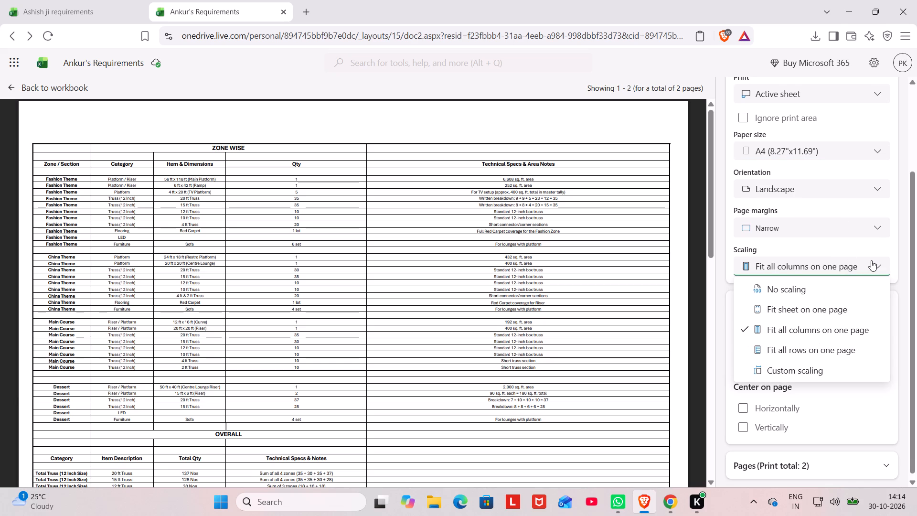
click(871, 260)
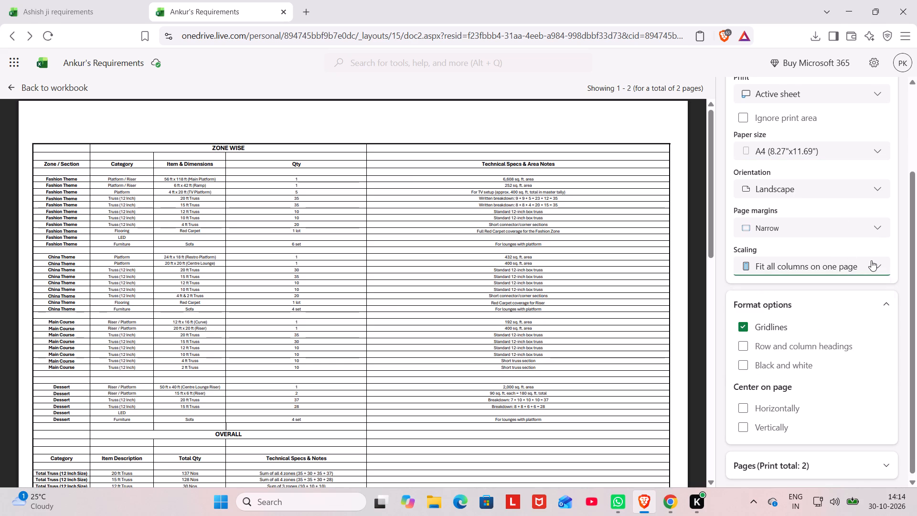
scroll(857, 375, down, 2)
click(885, 464)
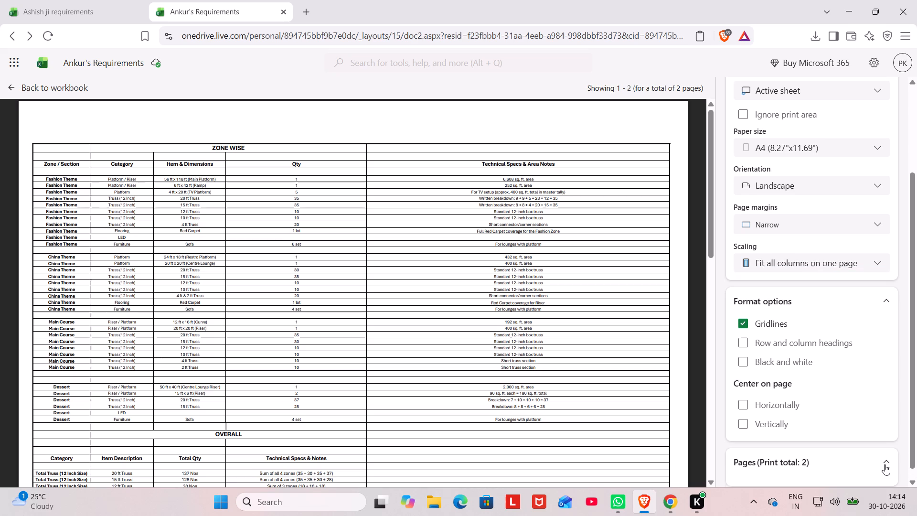
click(885, 464)
scroll(859, 348, up, 3)
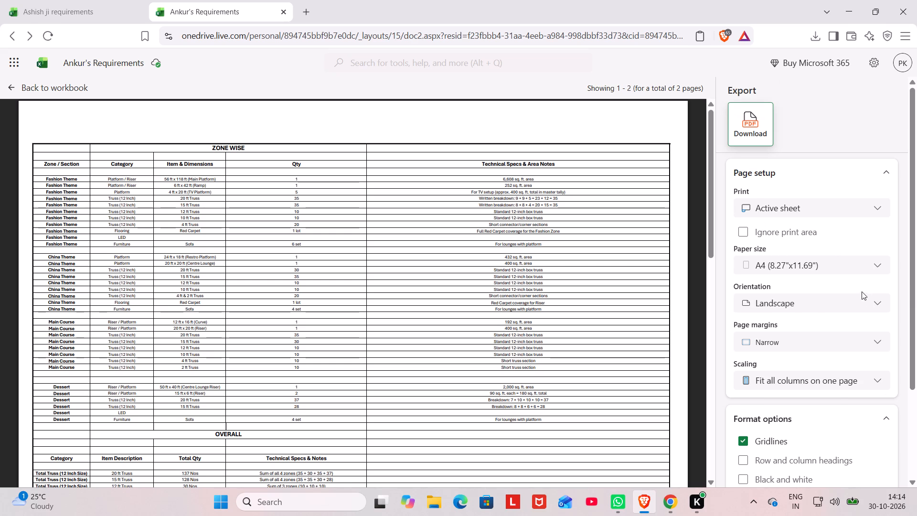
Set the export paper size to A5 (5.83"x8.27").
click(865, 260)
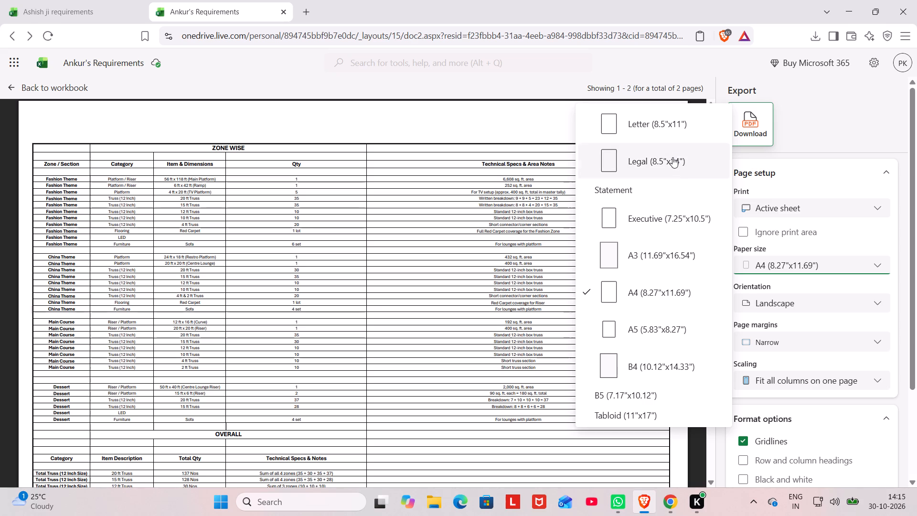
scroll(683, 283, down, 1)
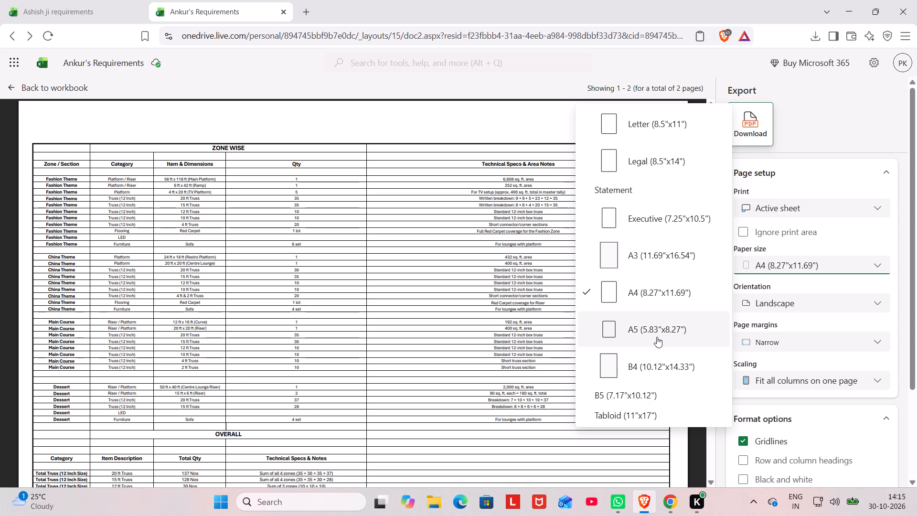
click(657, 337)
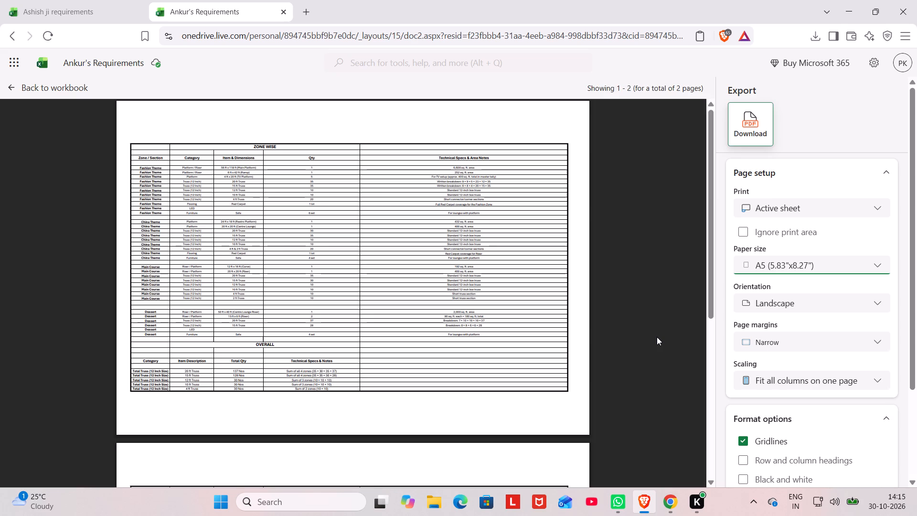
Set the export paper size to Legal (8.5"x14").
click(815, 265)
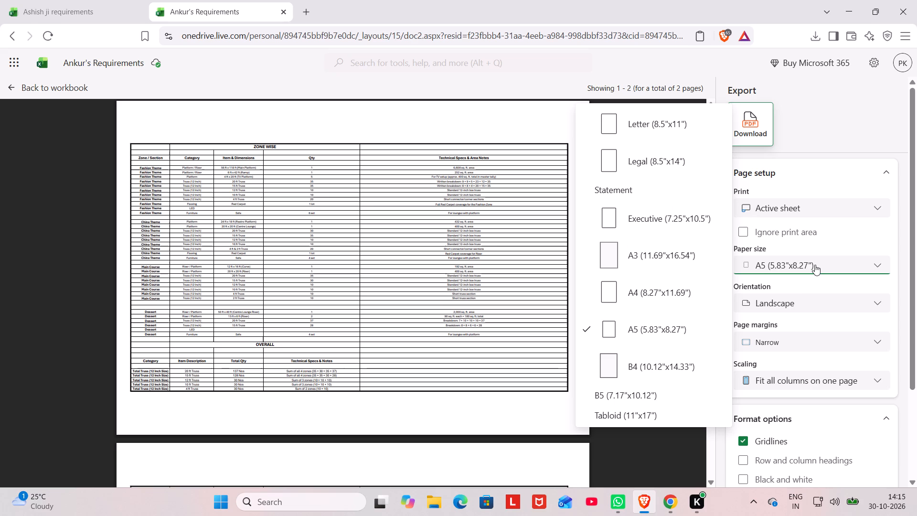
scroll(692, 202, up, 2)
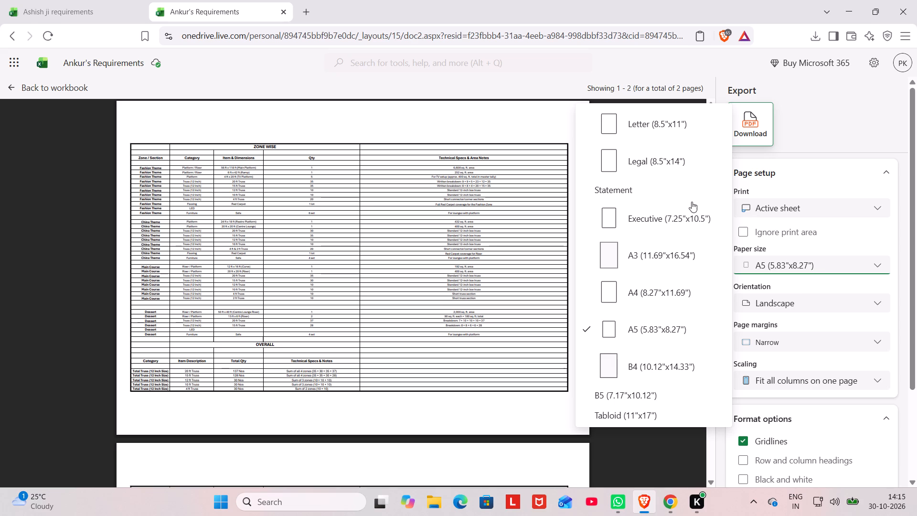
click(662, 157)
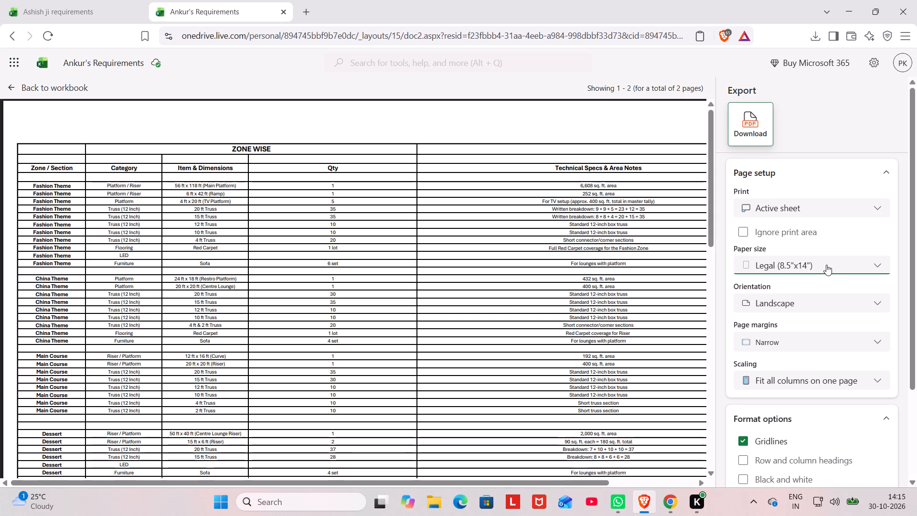
Set the export paper size to B4 (10.12"x14.33") and review the layout of both preview pages.
click(826, 265)
scroll(702, 295, down, 1)
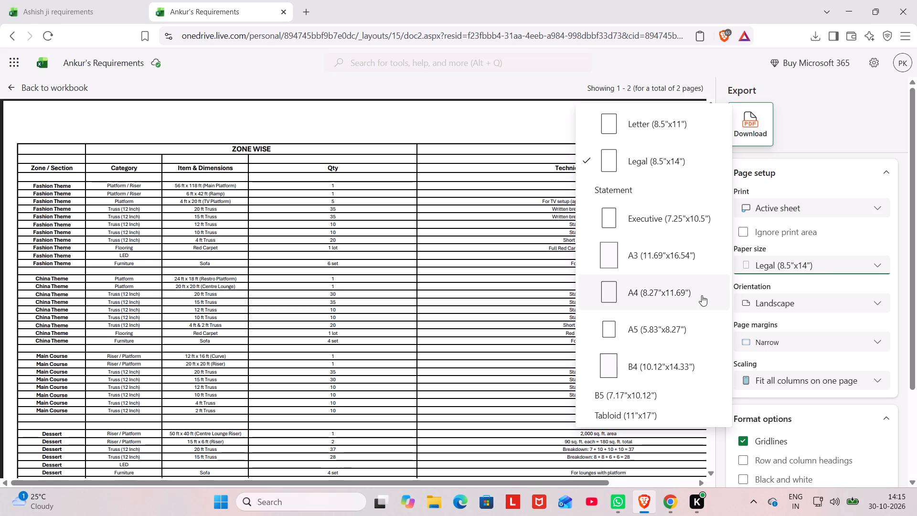
click(685, 367)
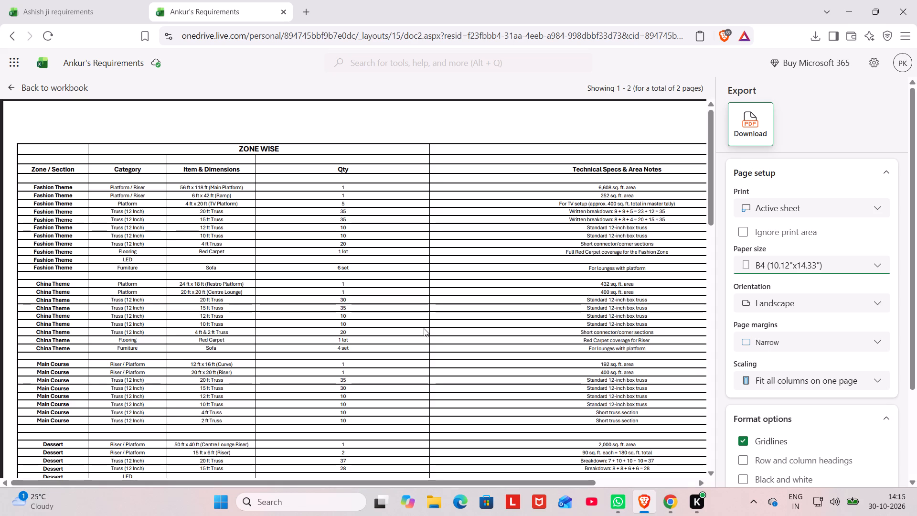
scroll(467, 404, down, 2)
scroll(467, 404, left, 3)
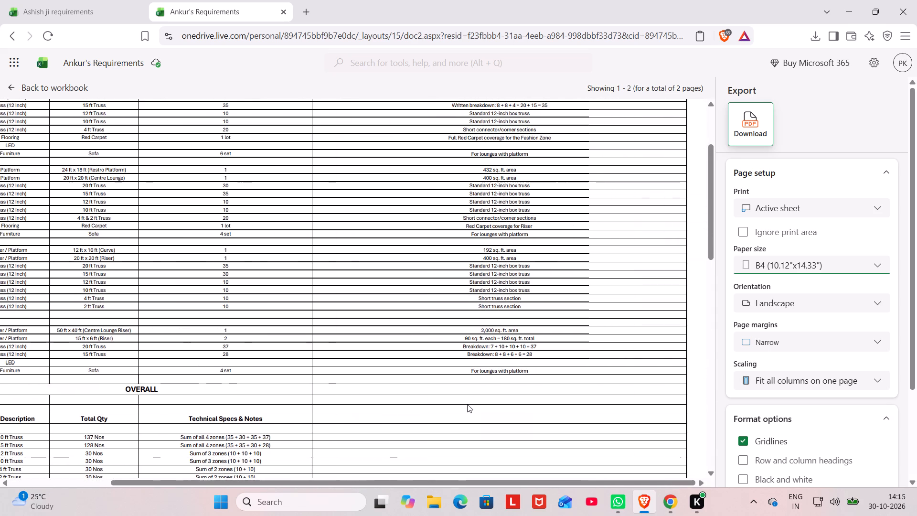
scroll(467, 404, right, 4)
scroll(467, 404, down, 7)
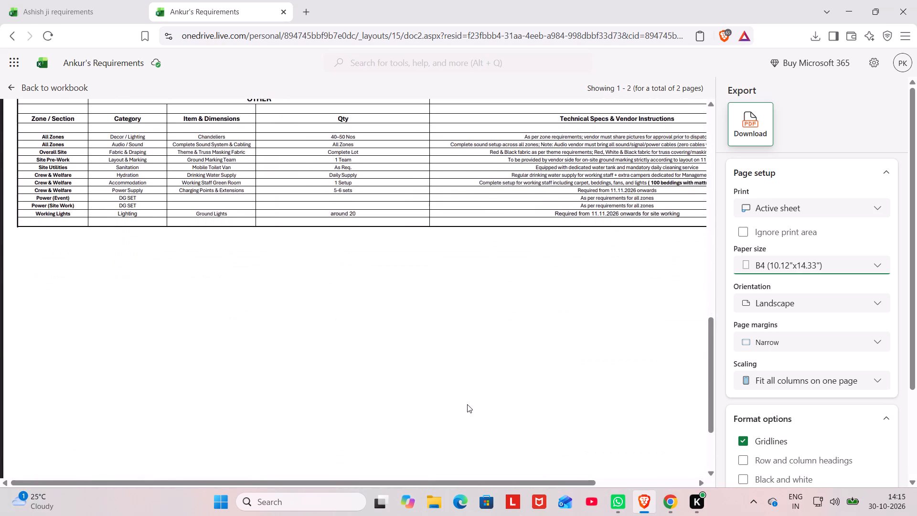
scroll(467, 404, up, 5)
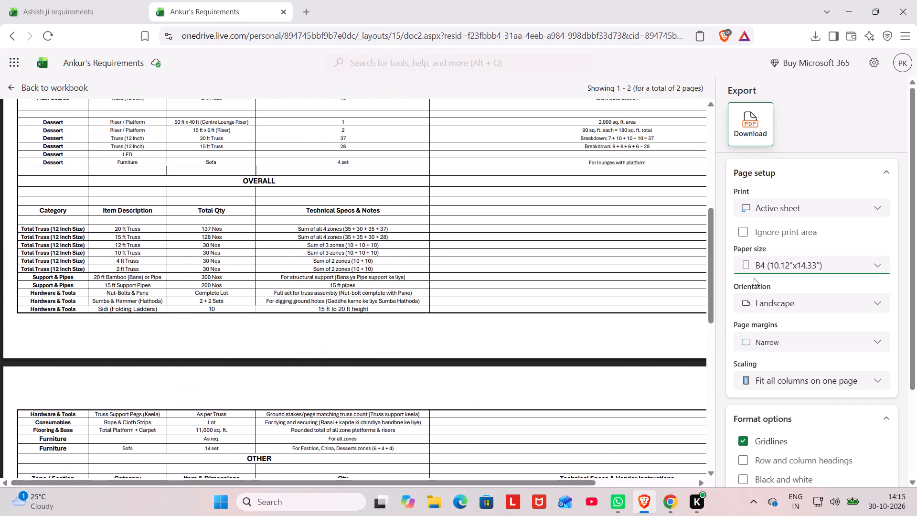
Set the export paper size to Tabloid (11"x17").
click(774, 265)
scroll(693, 305, down, 1)
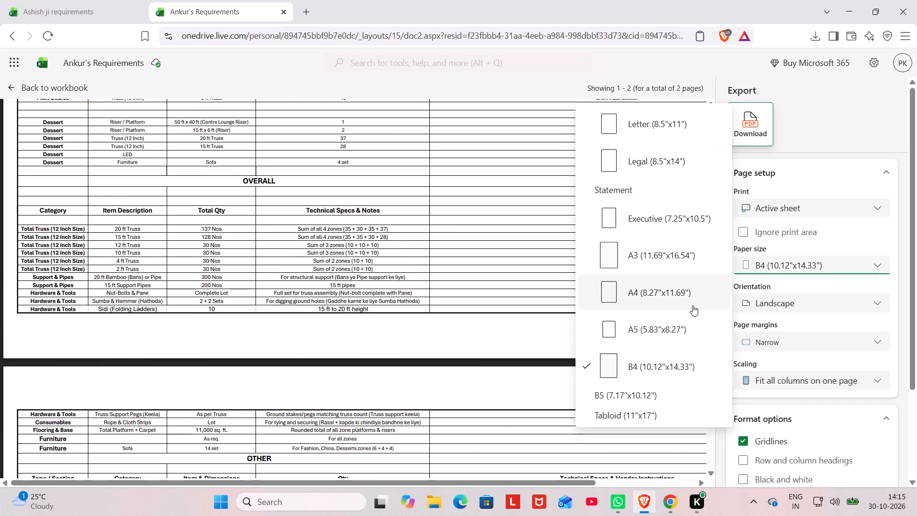
scroll(693, 305, down, 1)
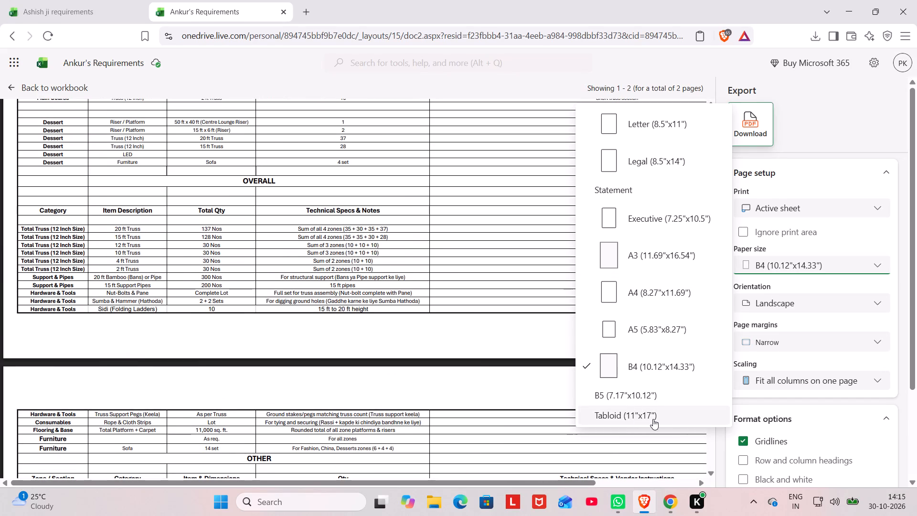
click(661, 414)
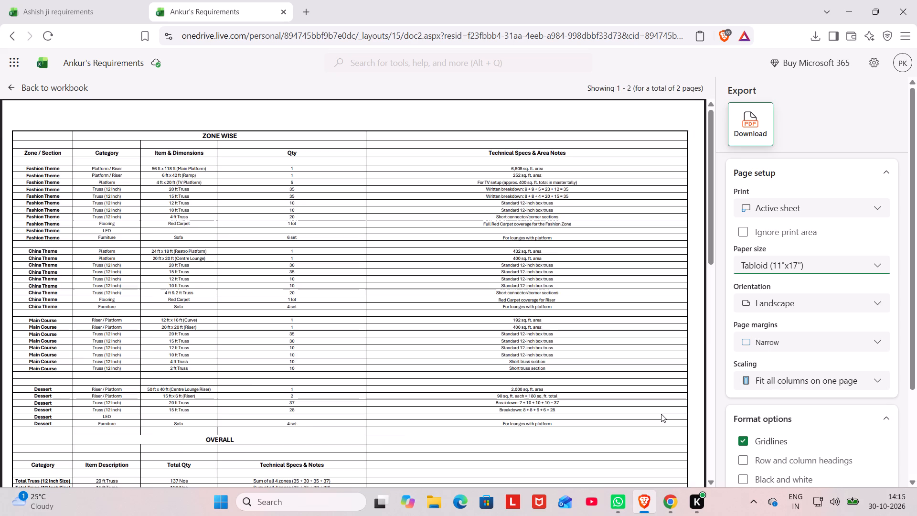
Examine both preview pages of the Tabloid layout, checking table readability and column fit from ZONE WISE through OTHER.
scroll(562, 373, left, 3)
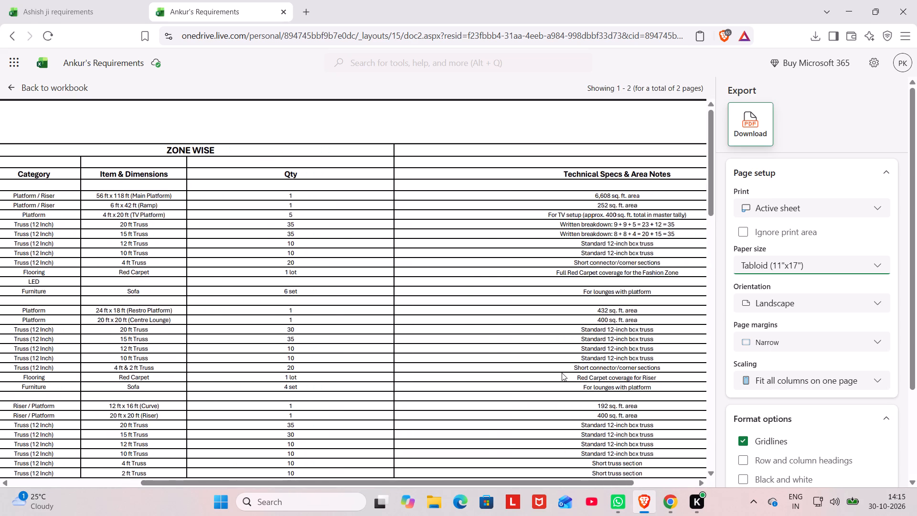
scroll(562, 373, left, 1)
scroll(562, 373, right, 4)
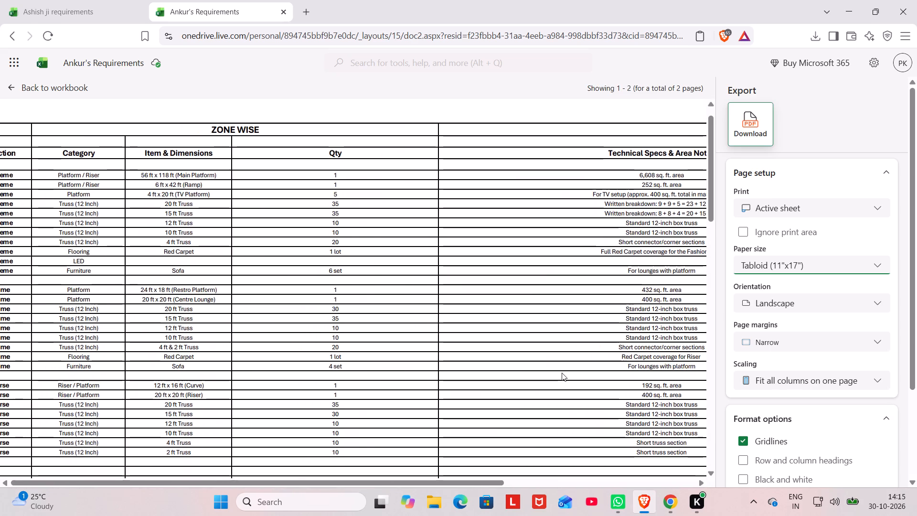
scroll(562, 373, down, 7)
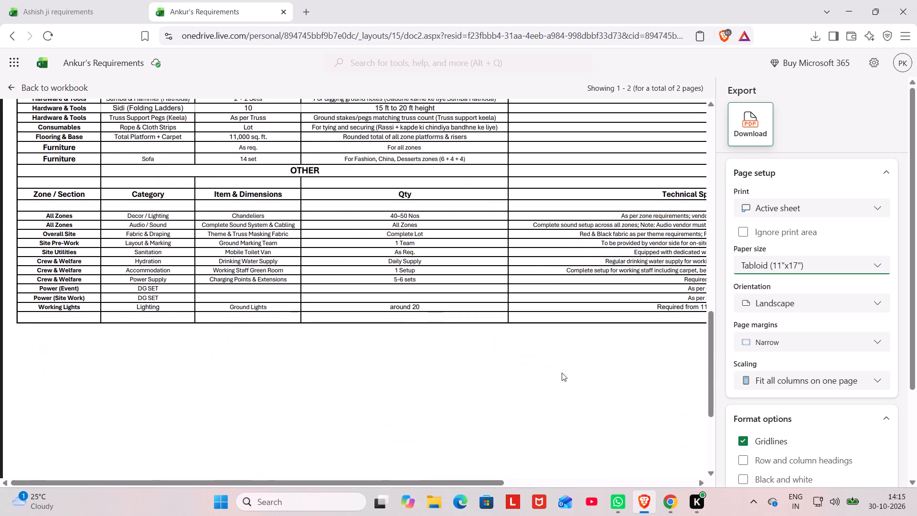
scroll(562, 373, left, 4)
scroll(562, 373, right, 3)
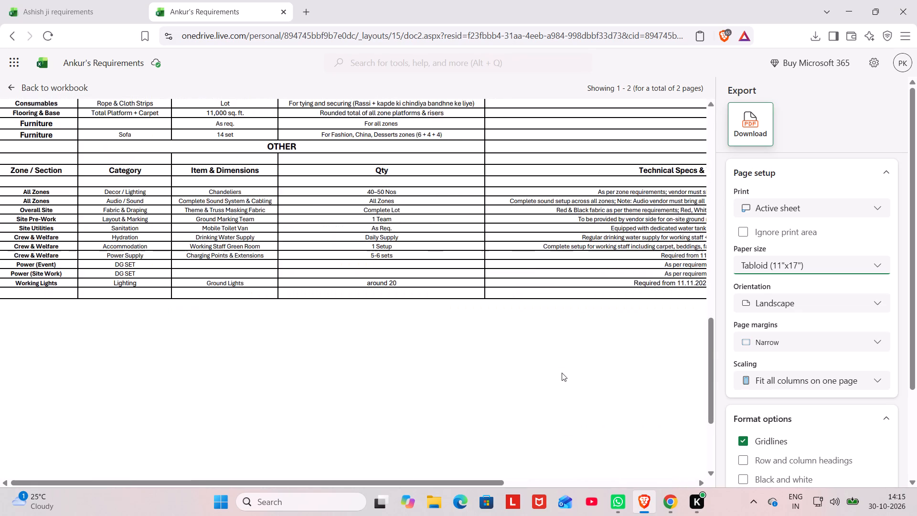
scroll(562, 373, up, 6)
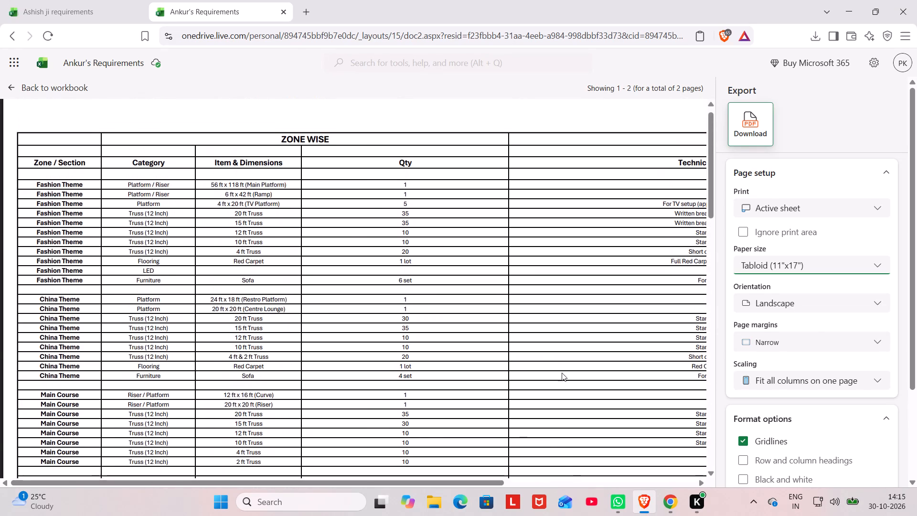
Download the PDF to the Downloads folder as Ankur's Requirements.pdf, replacing the existing file of that name.
click(746, 122)
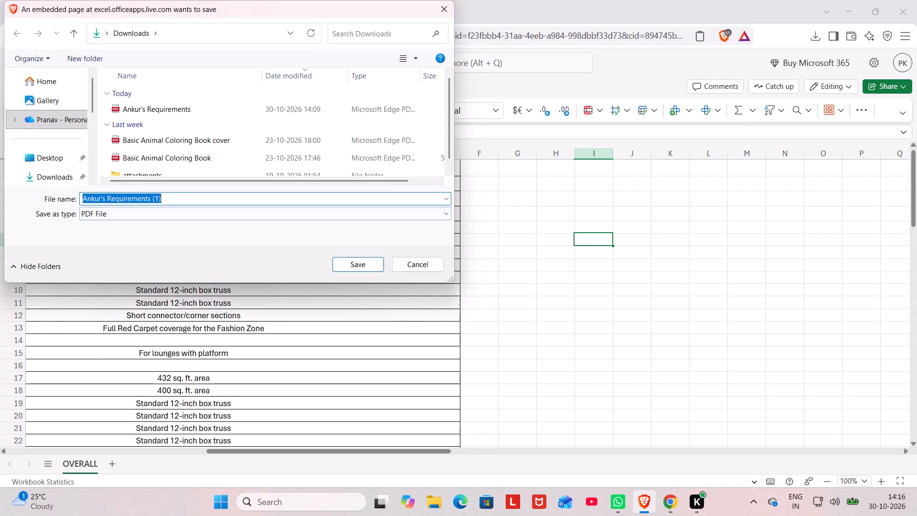
double_click(195, 201)
key(BackSpace)
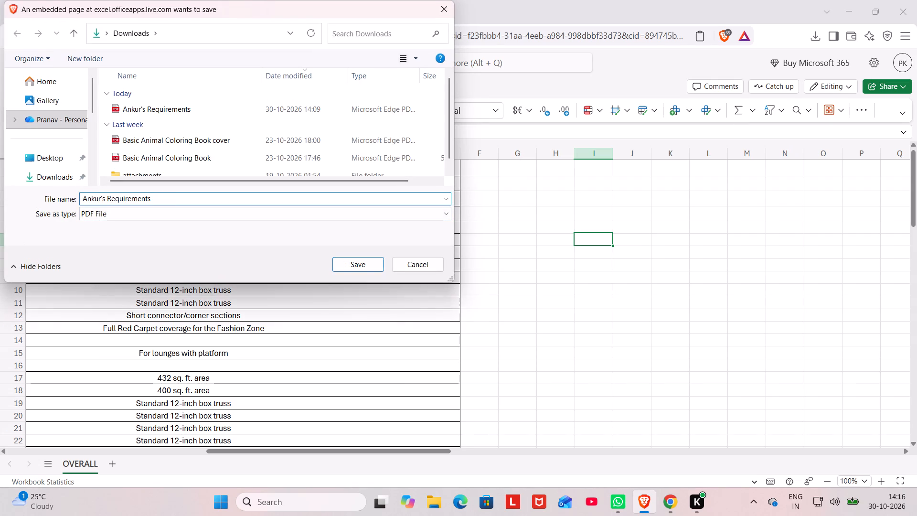
key(BackSpace)
click(183, 212)
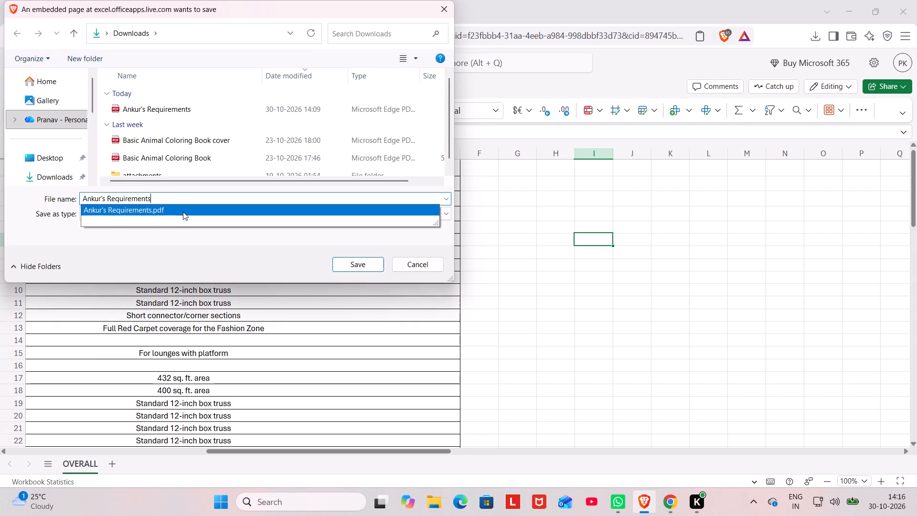
click(351, 262)
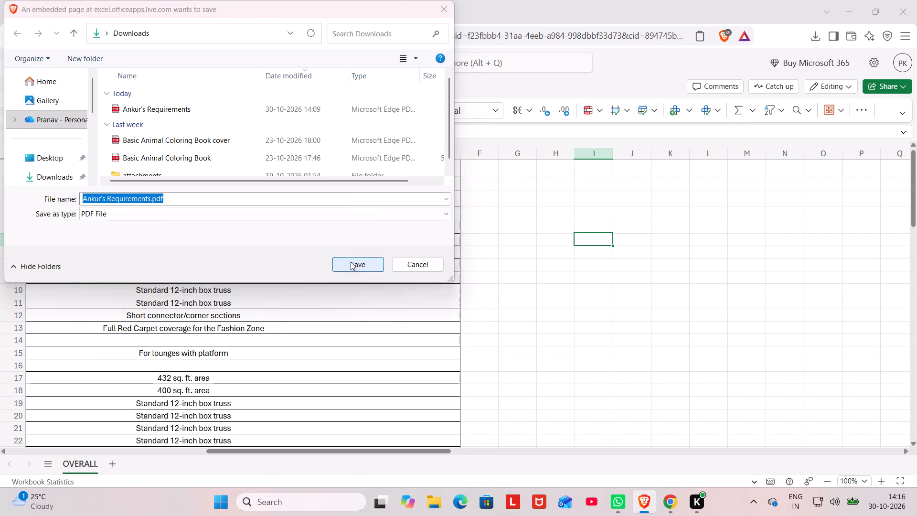
click(492, 248)
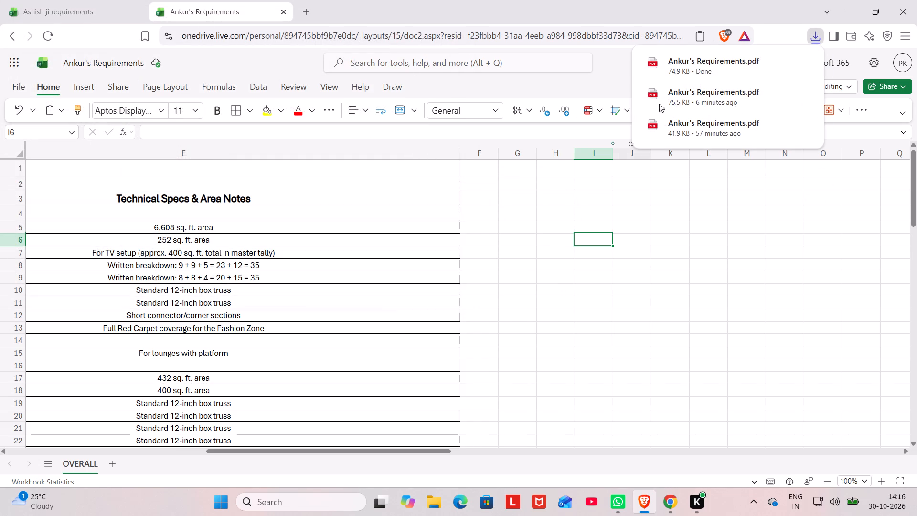
Open the newly saved Ankur's Requirements PDF from the Downloads folder, check its readability at a larger size, and close it.
click(759, 58)
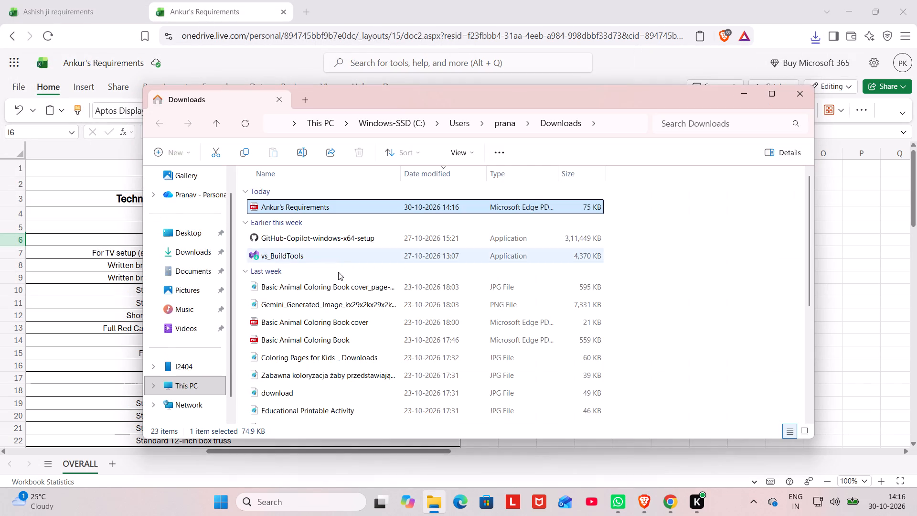
double_click(461, 202)
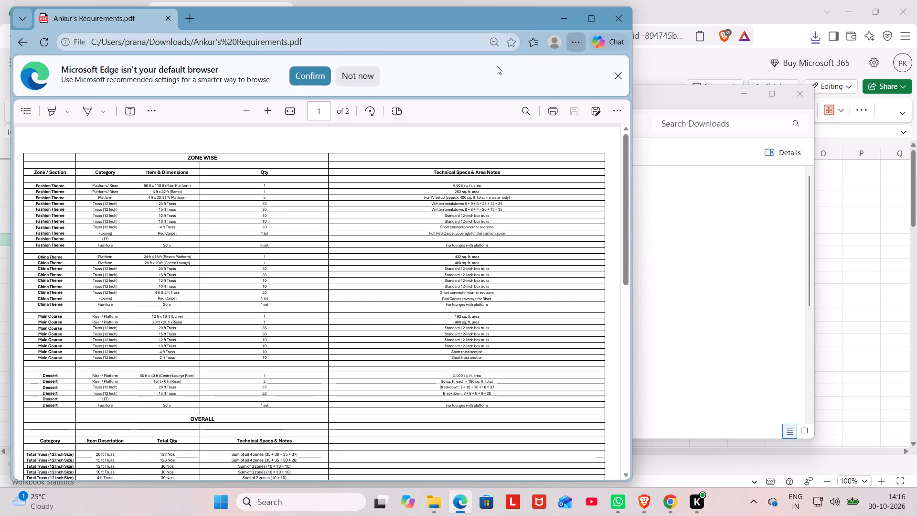
click(586, 15)
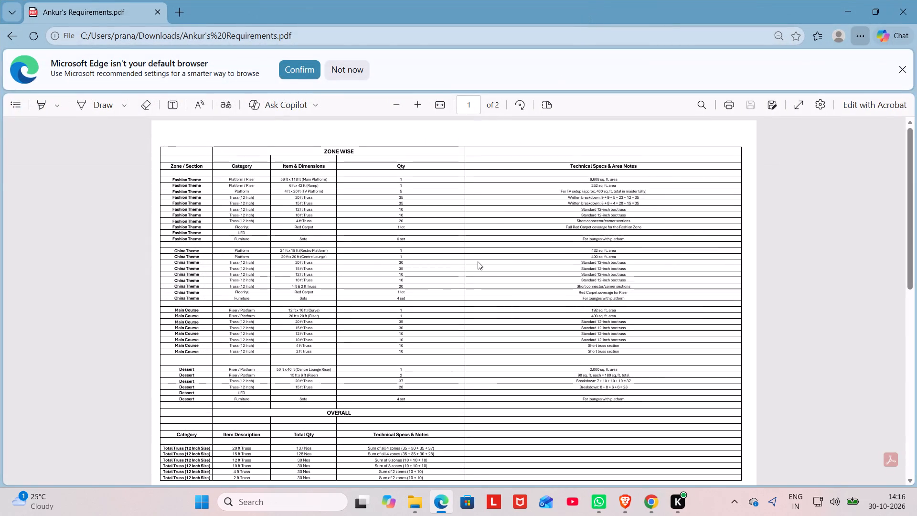
scroll(478, 261, left, 1)
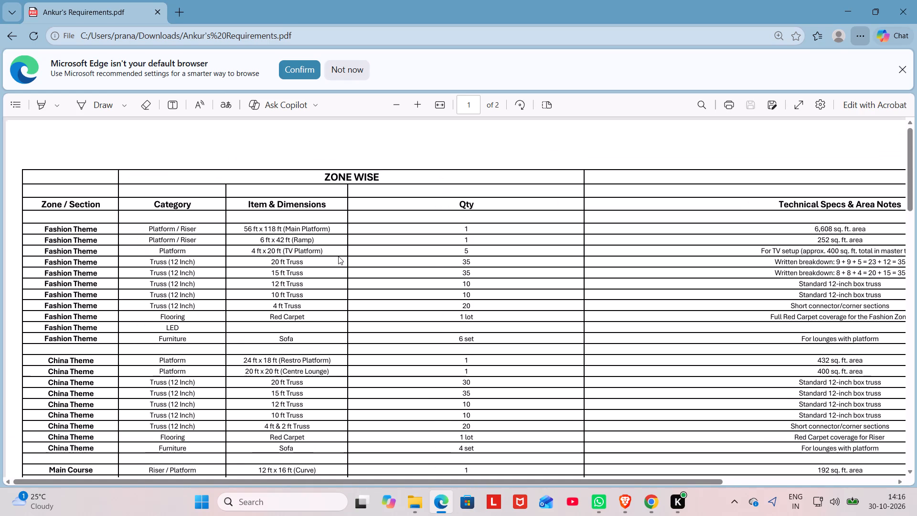
click(357, 77)
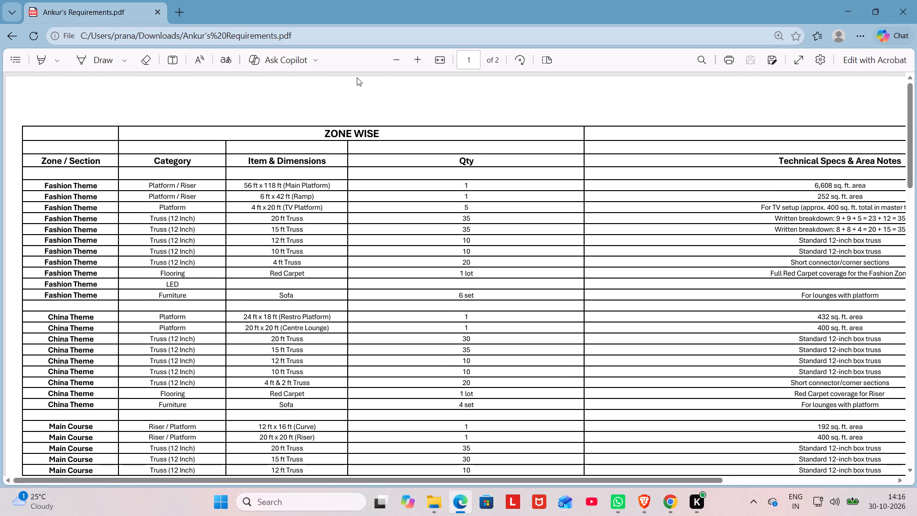
click(910, 2)
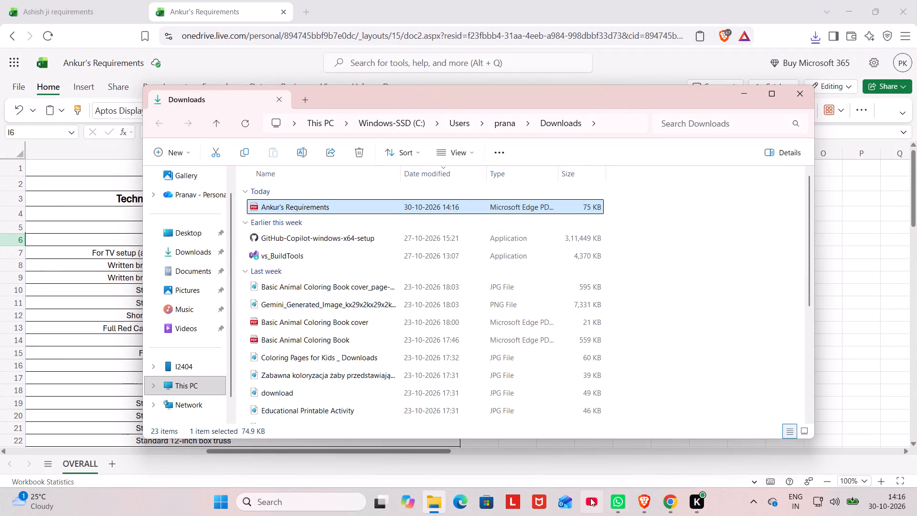
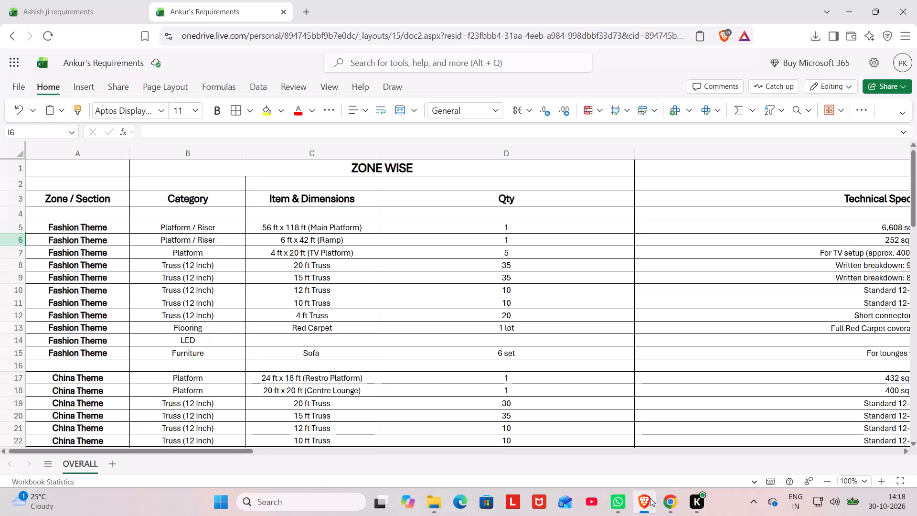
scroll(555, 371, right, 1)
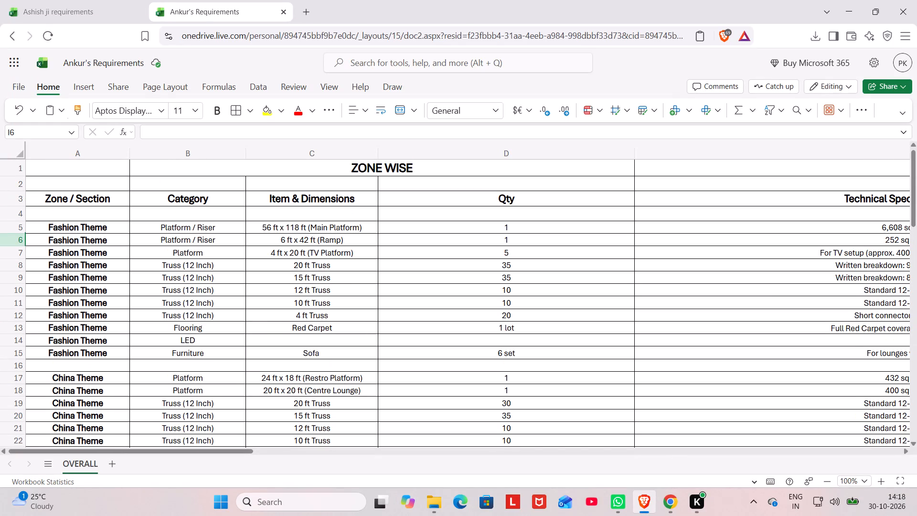
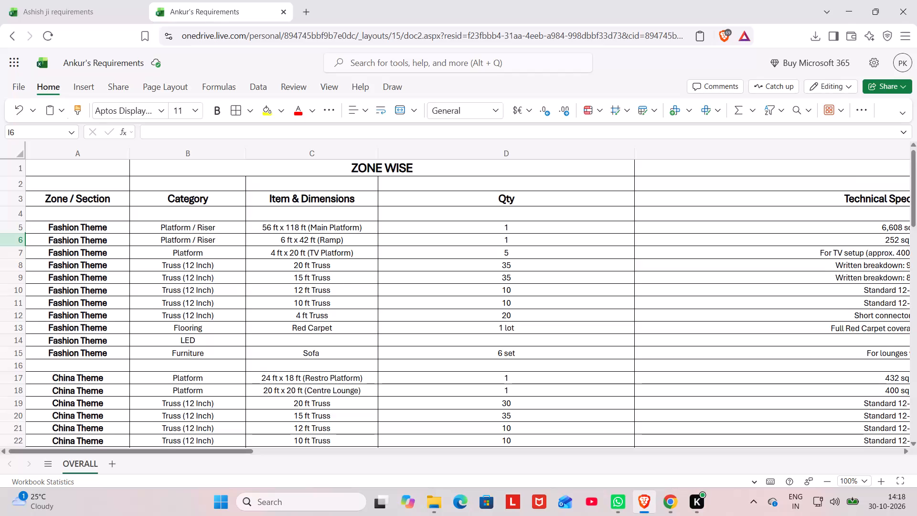
Look through the spreadsheet's list of keyboard shortcuts and close it.
scroll(680, 276, right, 1)
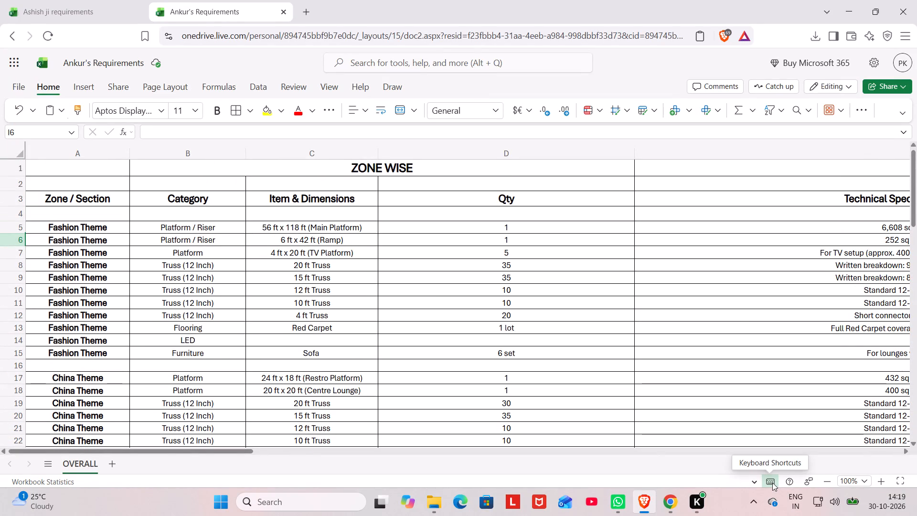
click(772, 483)
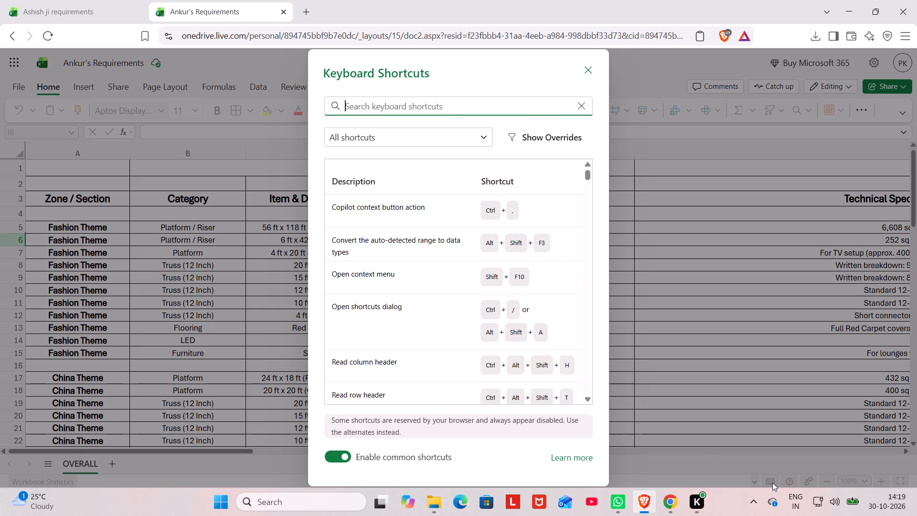
scroll(422, 316, right, 1)
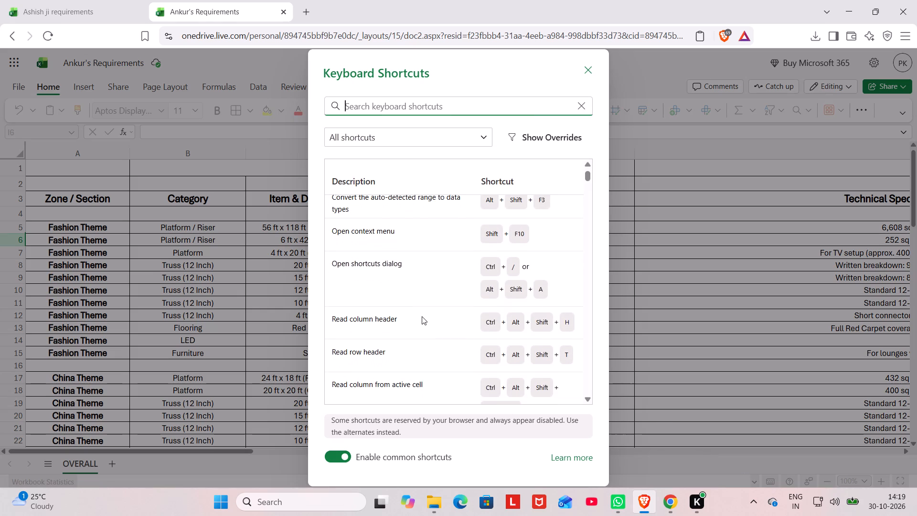
scroll(422, 316, right, 1)
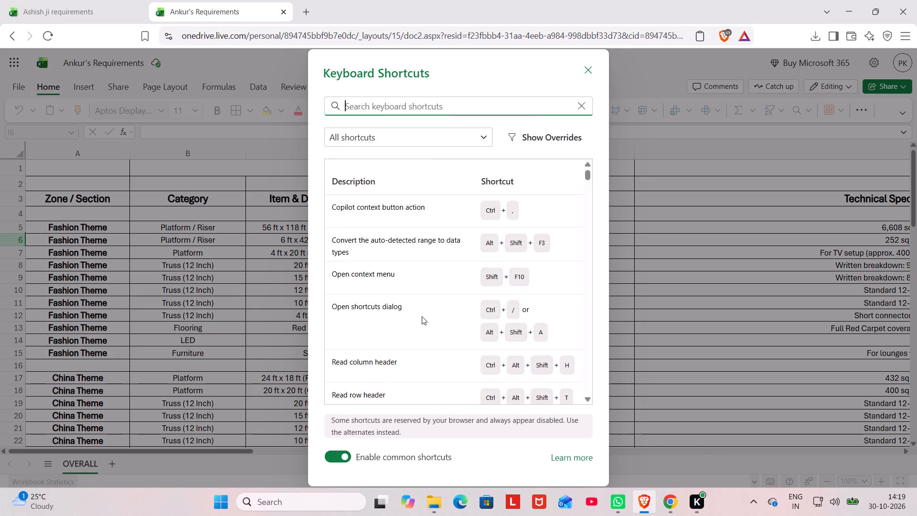
scroll(422, 316, down, 2)
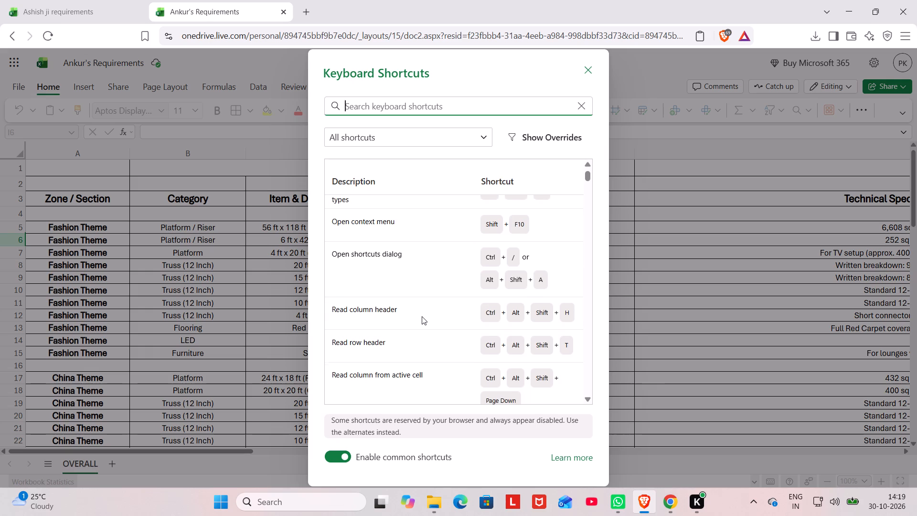
scroll(422, 316, down, 2)
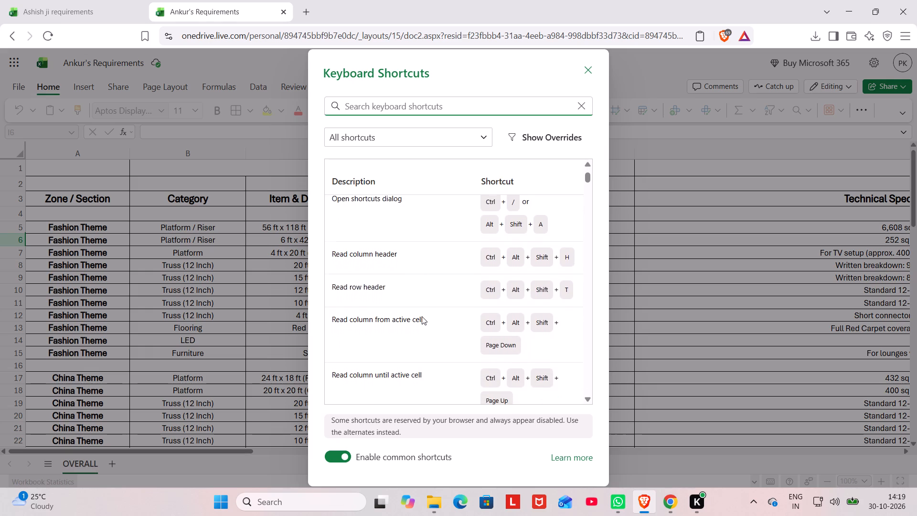
scroll(422, 316, down, 6)
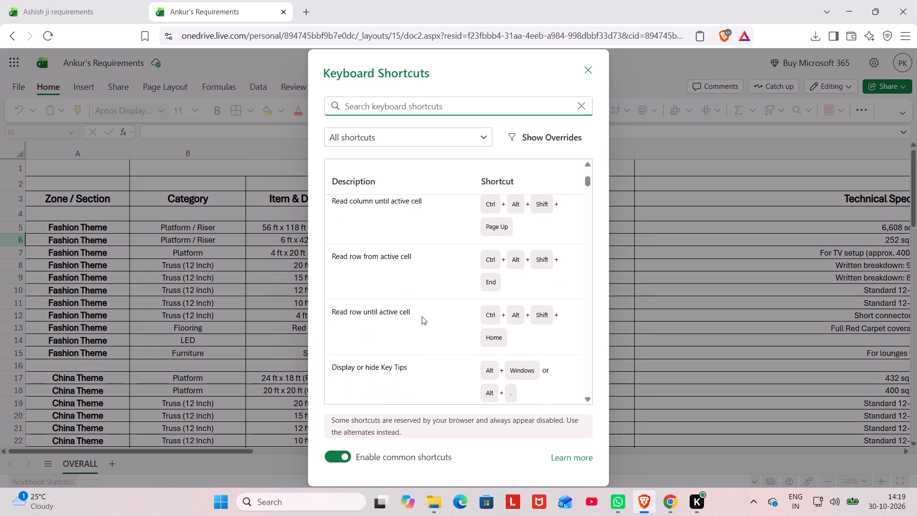
scroll(422, 316, down, 4)
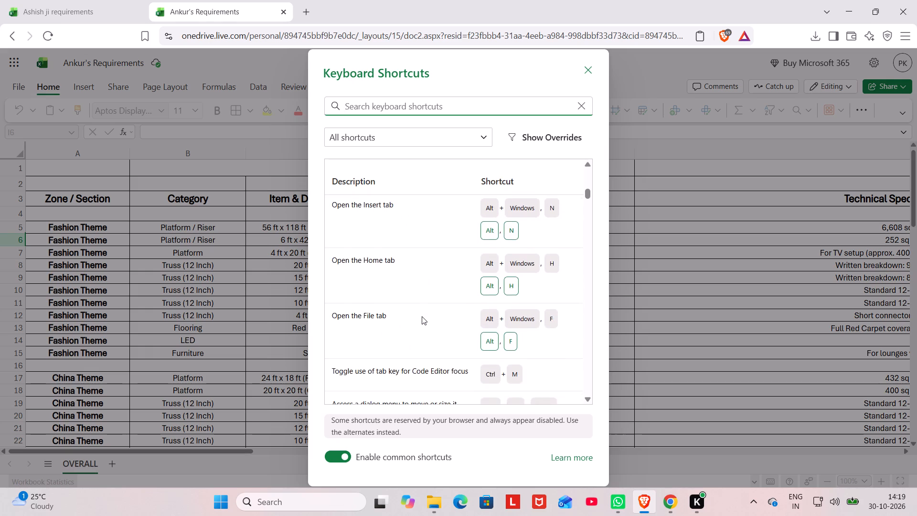
scroll(422, 316, down, 3)
scroll(422, 316, up, 4)
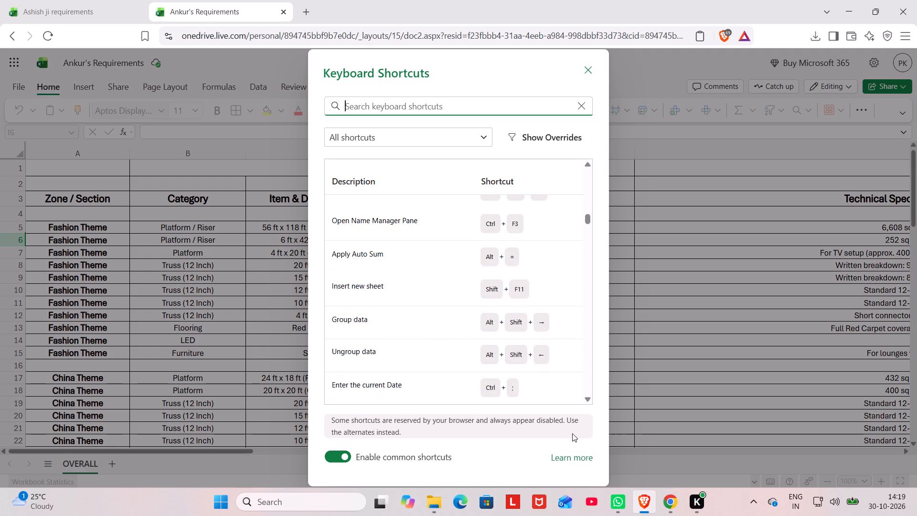
click(594, 72)
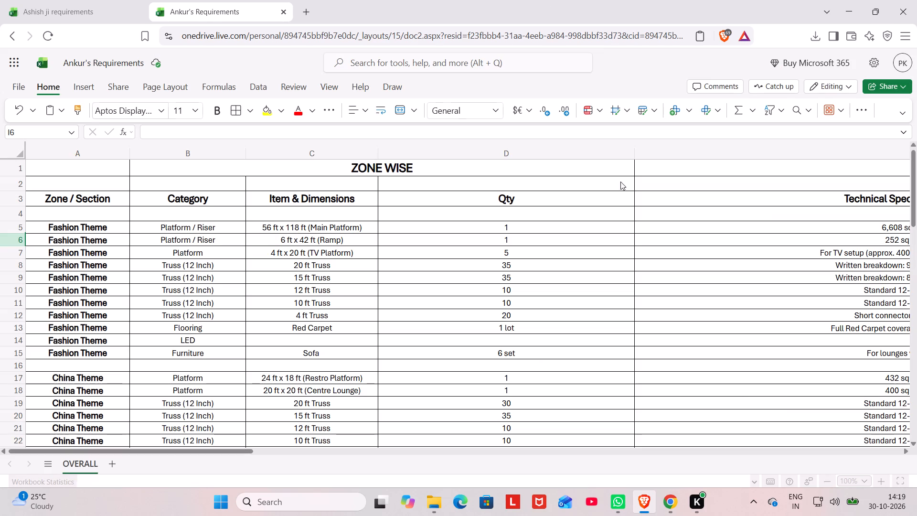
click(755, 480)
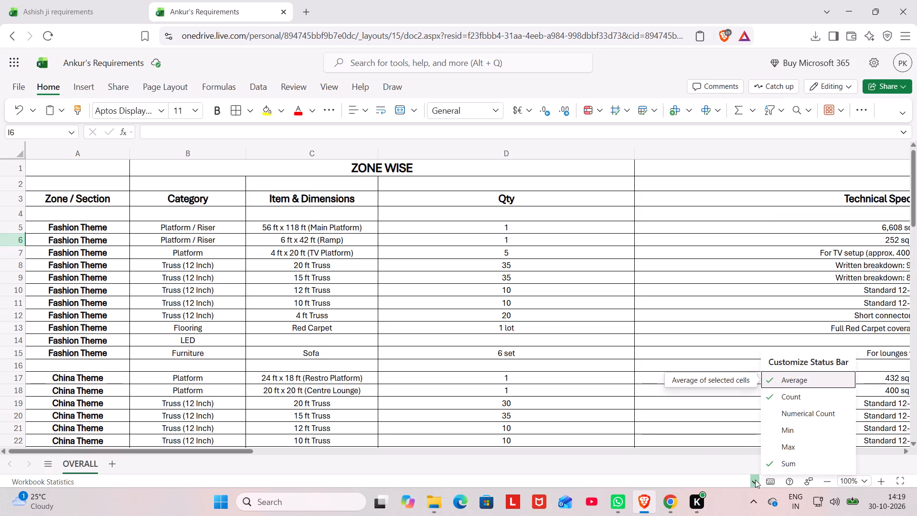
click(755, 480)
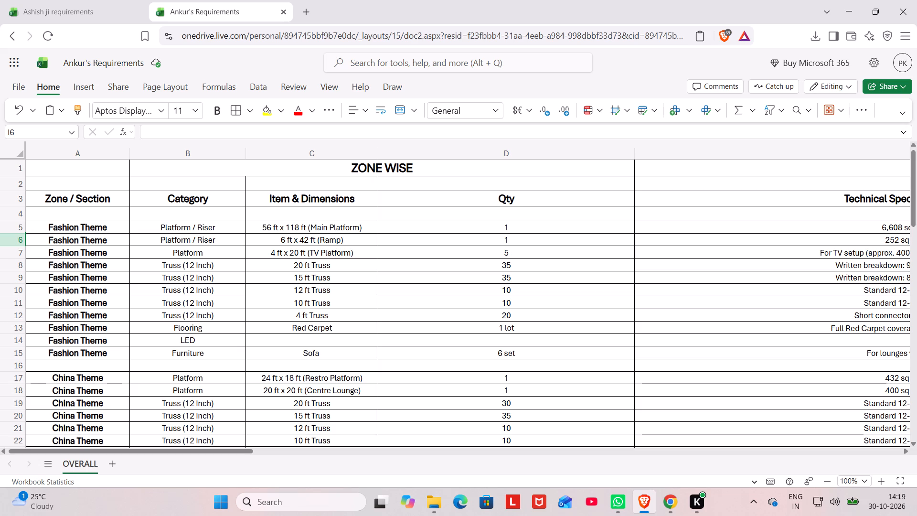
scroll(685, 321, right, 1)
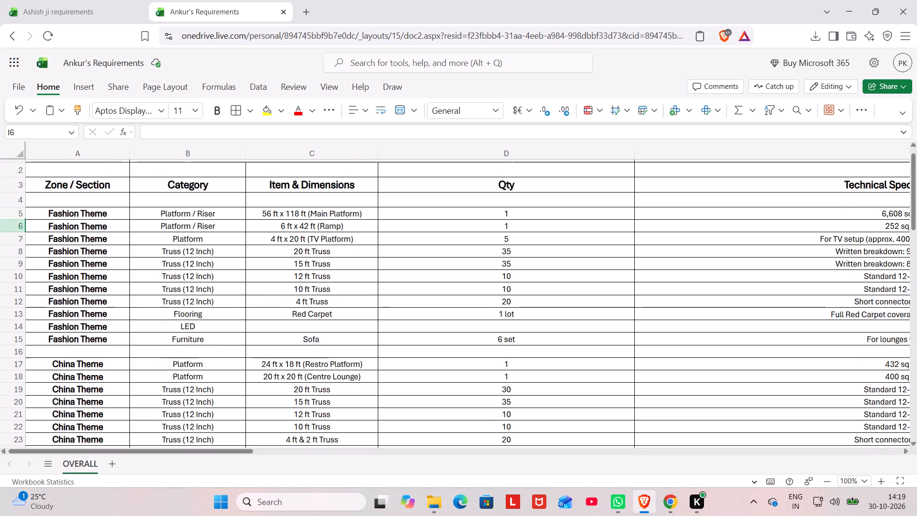
Look through the sheet from the ZONE WISE theme rows down to the OVERALL section's truss, support and hardware entries.
scroll(685, 321, right, 1)
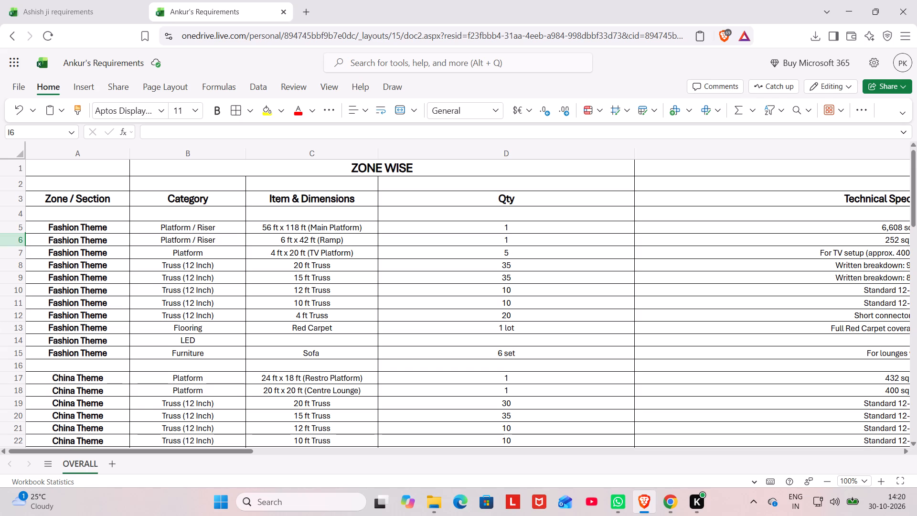
scroll(576, 264, down, 1)
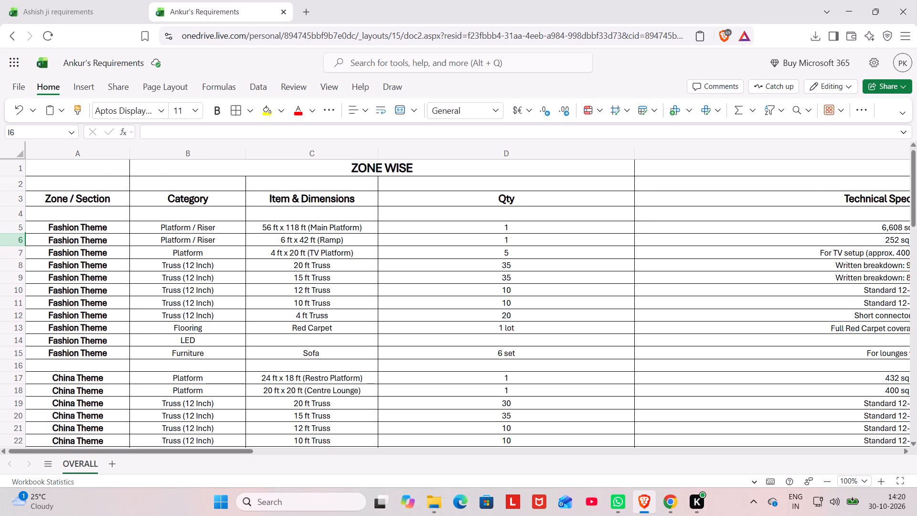
scroll(572, 282, down, 2)
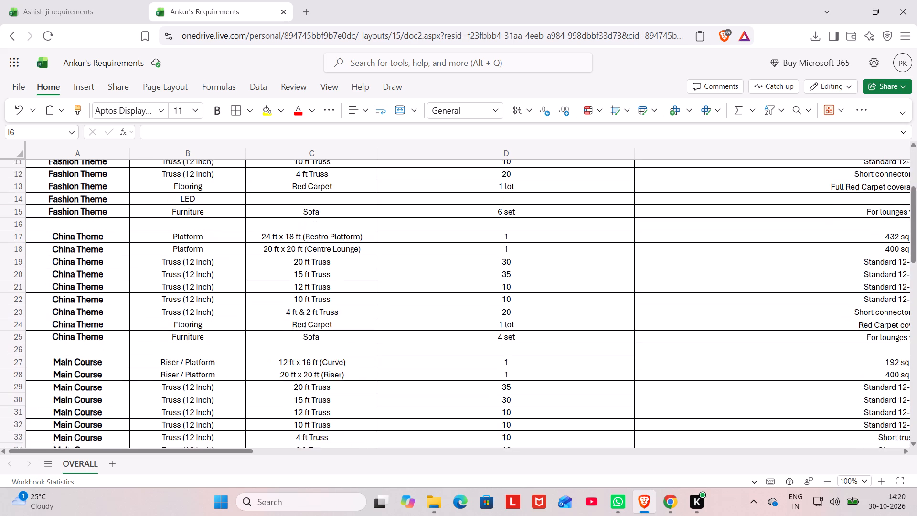
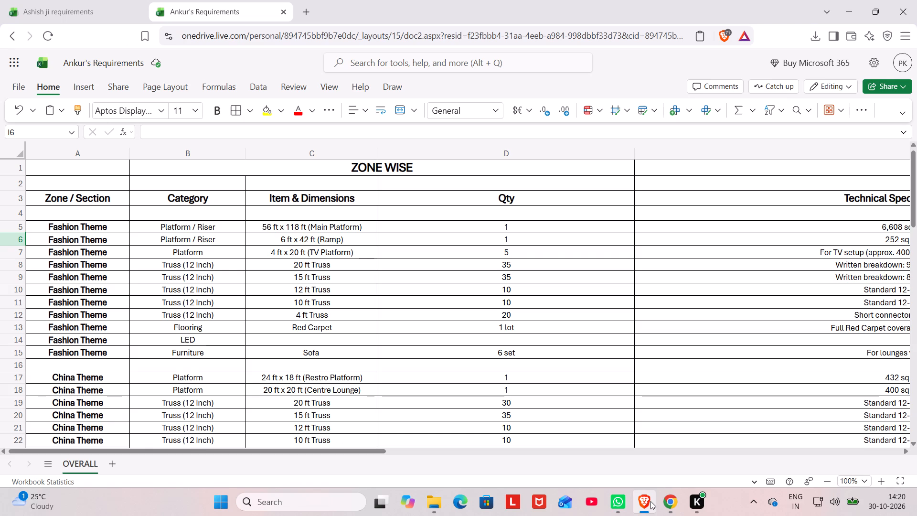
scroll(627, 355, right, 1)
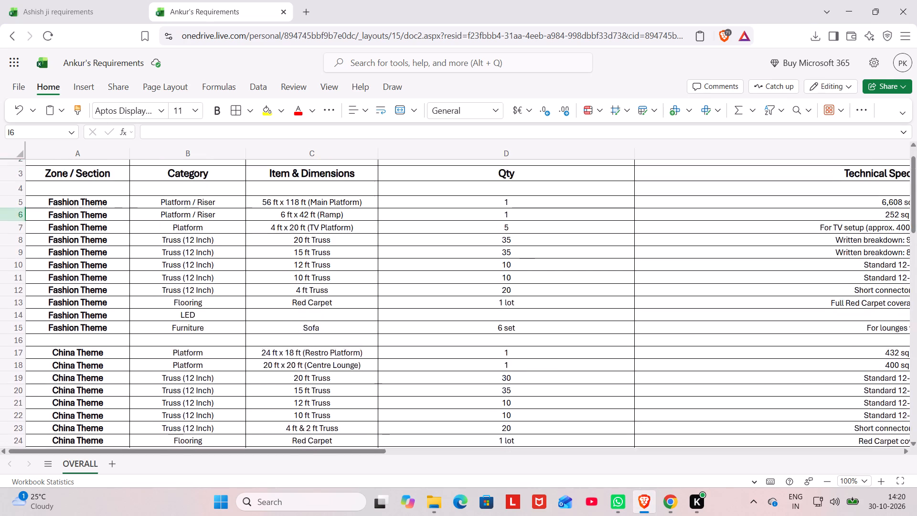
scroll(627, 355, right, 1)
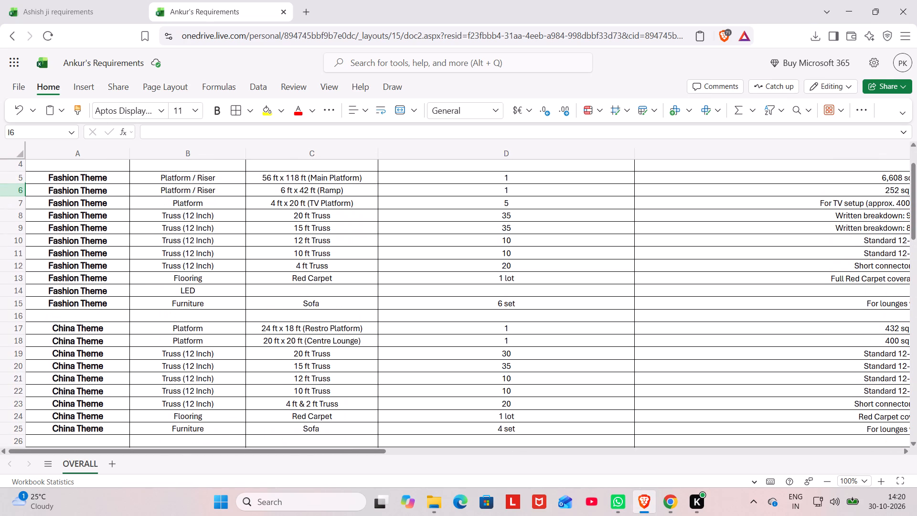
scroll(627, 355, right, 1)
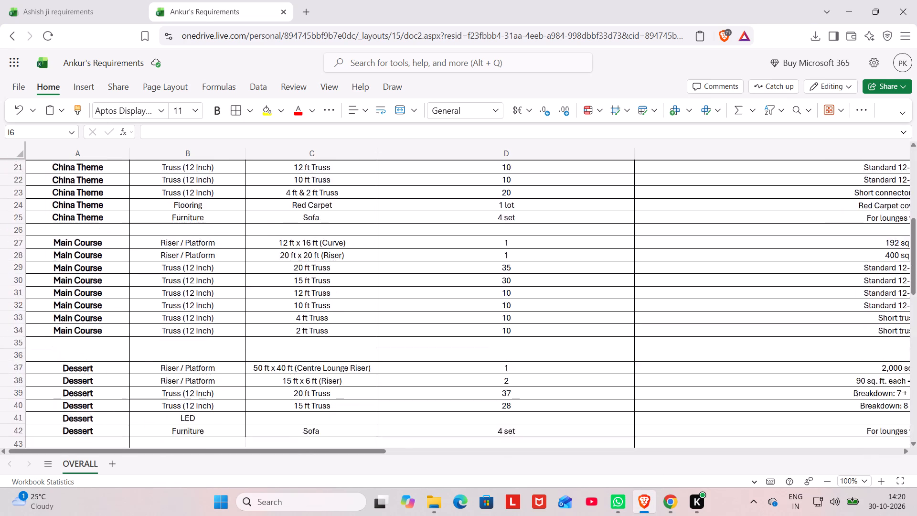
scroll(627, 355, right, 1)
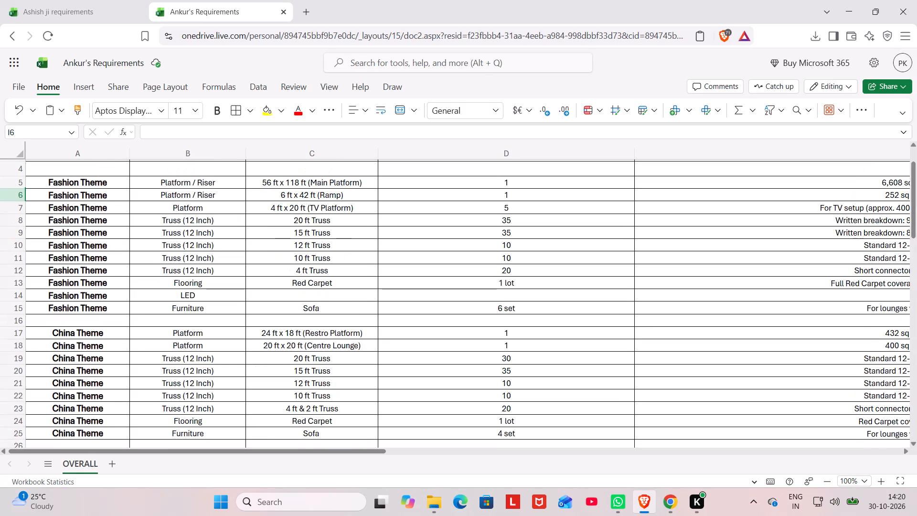
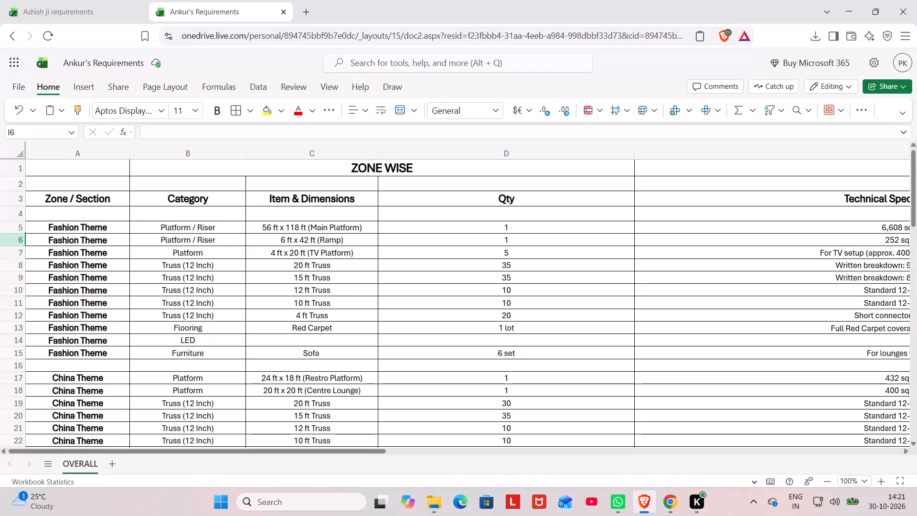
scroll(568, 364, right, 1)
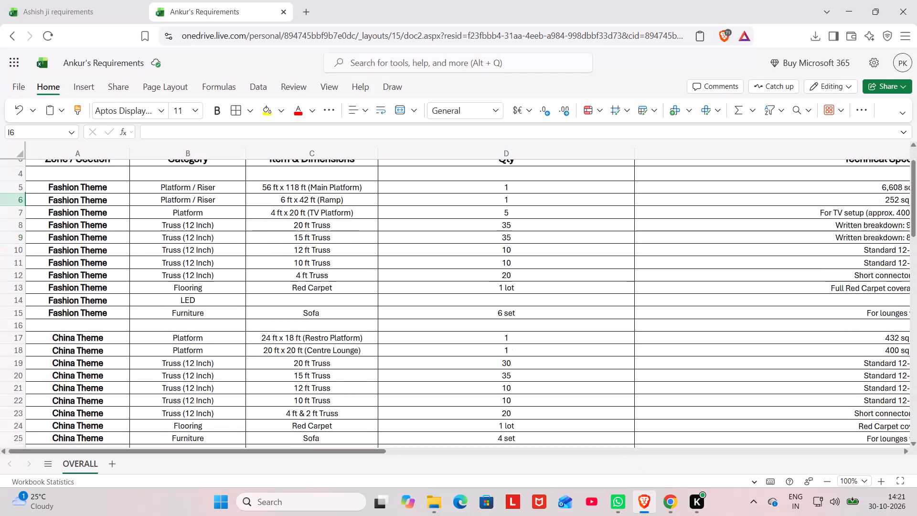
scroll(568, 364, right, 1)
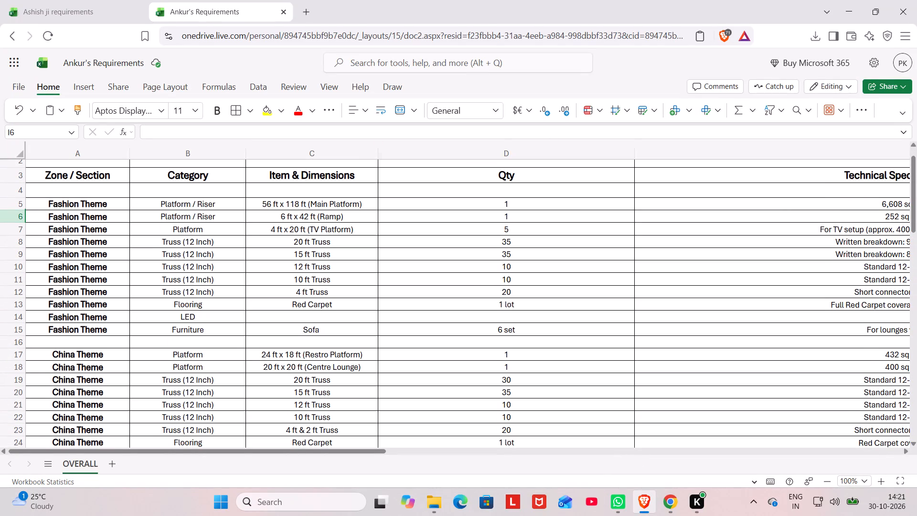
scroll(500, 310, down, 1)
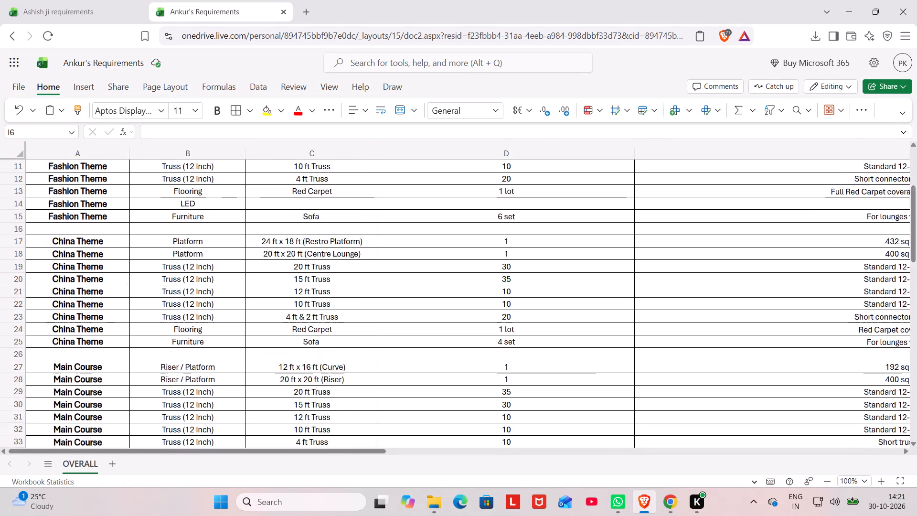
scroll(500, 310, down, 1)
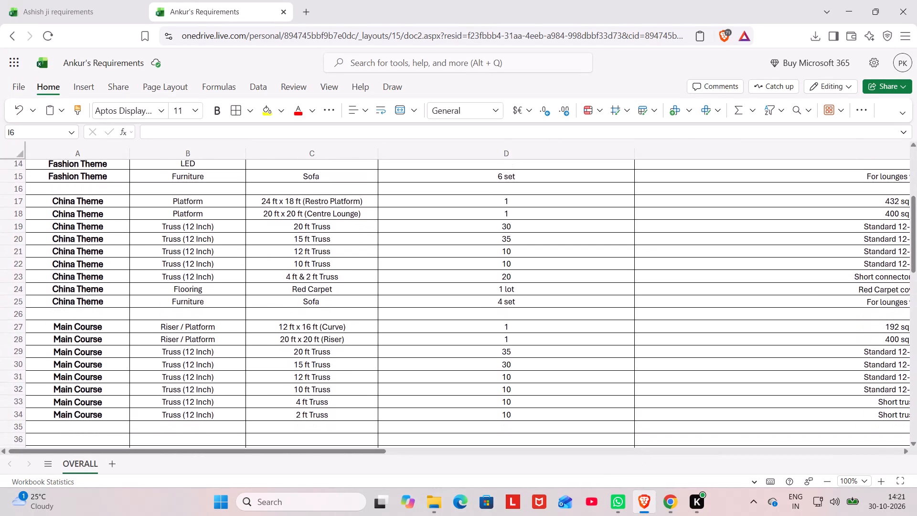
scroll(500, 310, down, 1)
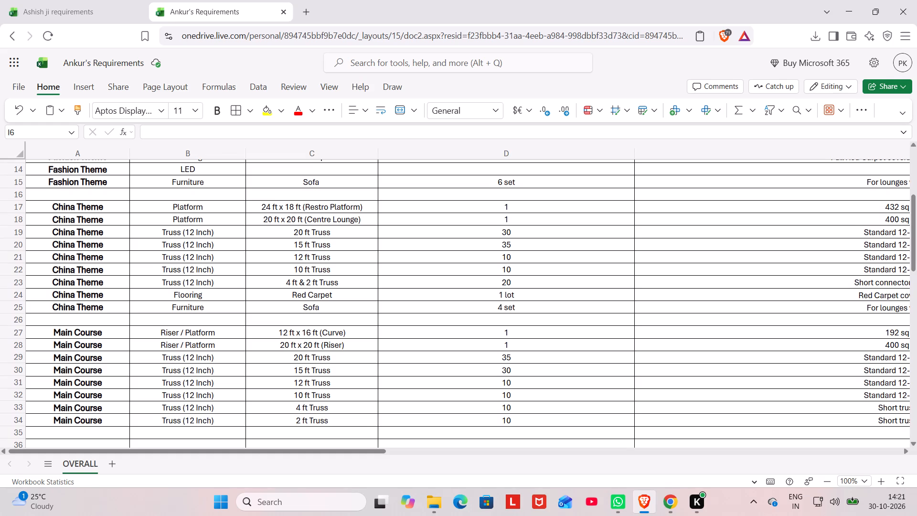
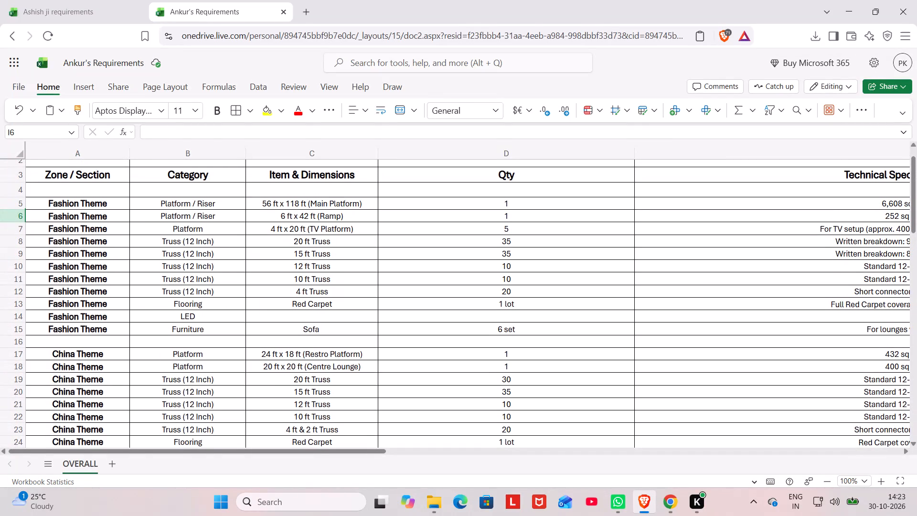
Review the ZONE WISE and OVERALL requirement tables in the OVERALL sheet from the zone rows through the furniture totals.
scroll(545, 283, down, 6)
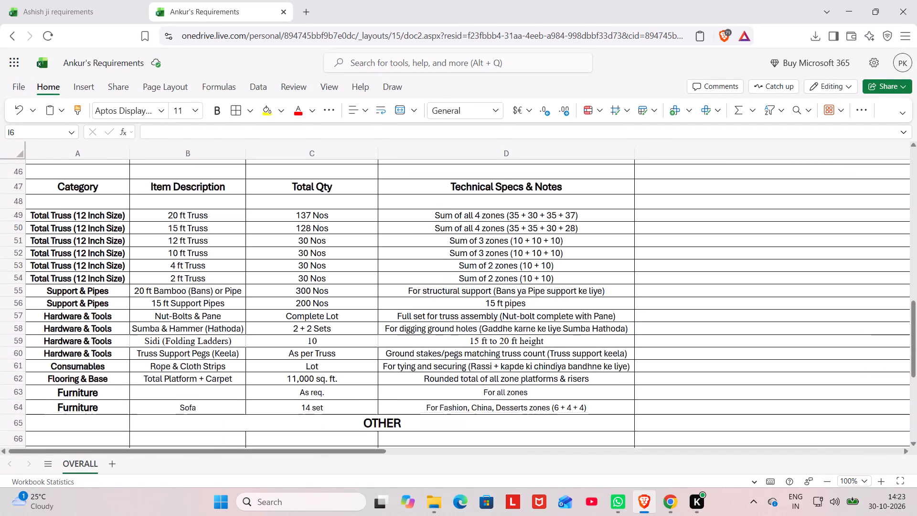
scroll(545, 283, down, 7)
scroll(545, 283, up, 4)
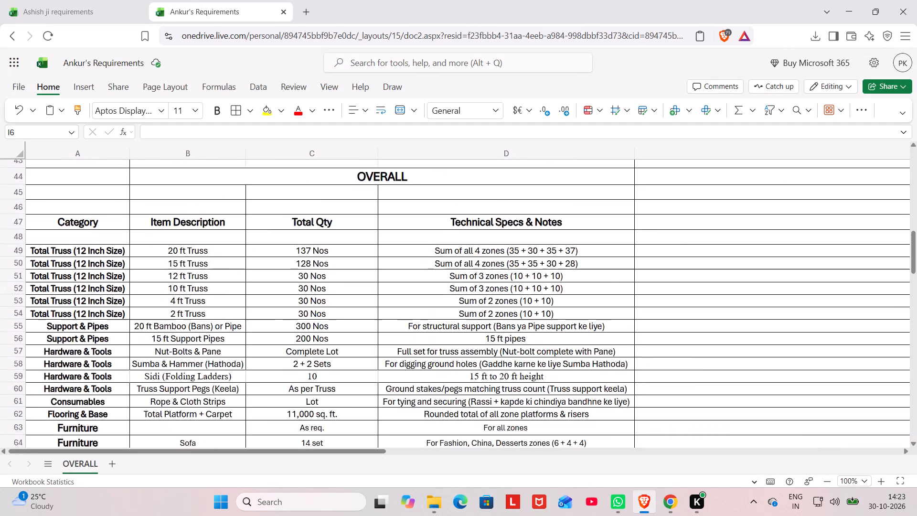
scroll(545, 283, up, 3)
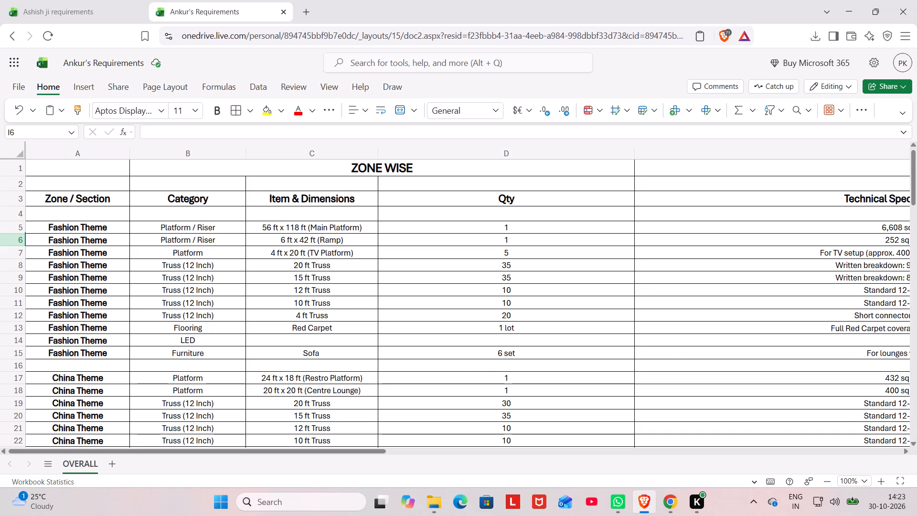
scroll(616, 298, down, 1)
scroll(616, 298, left, 1)
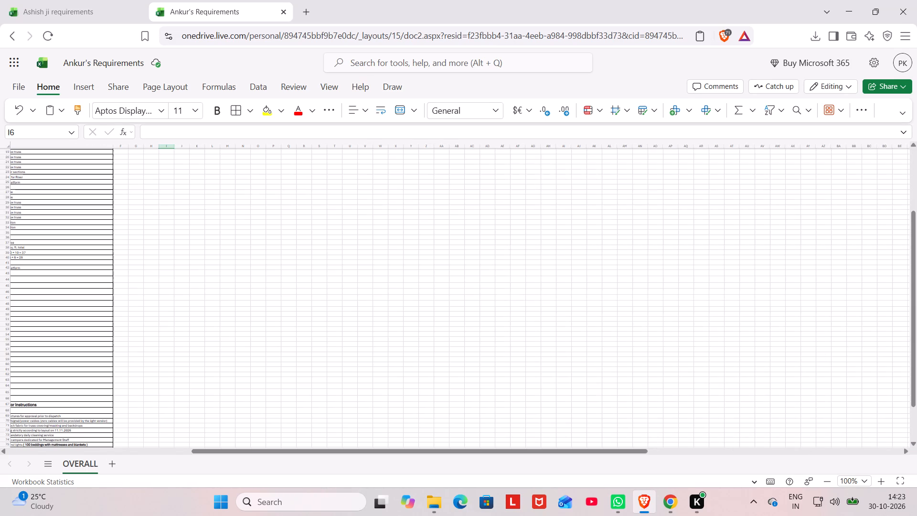
Set the worksheet's zoom level to 100%.
click(853, 484)
text(100)
key(Return)
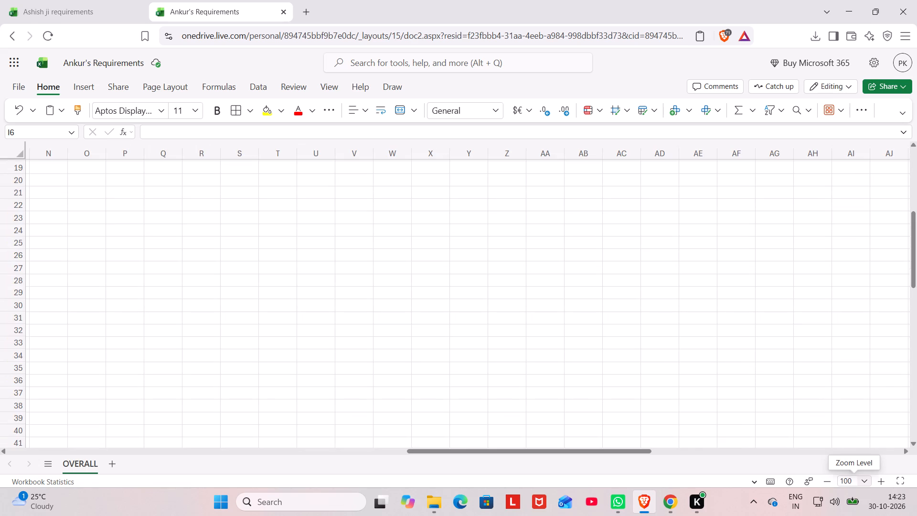
Examine the ZONE WISE table's Fashion, China, Main Course and Dessert entries, including quantities and technical specs.
scroll(540, 347, right, 5)
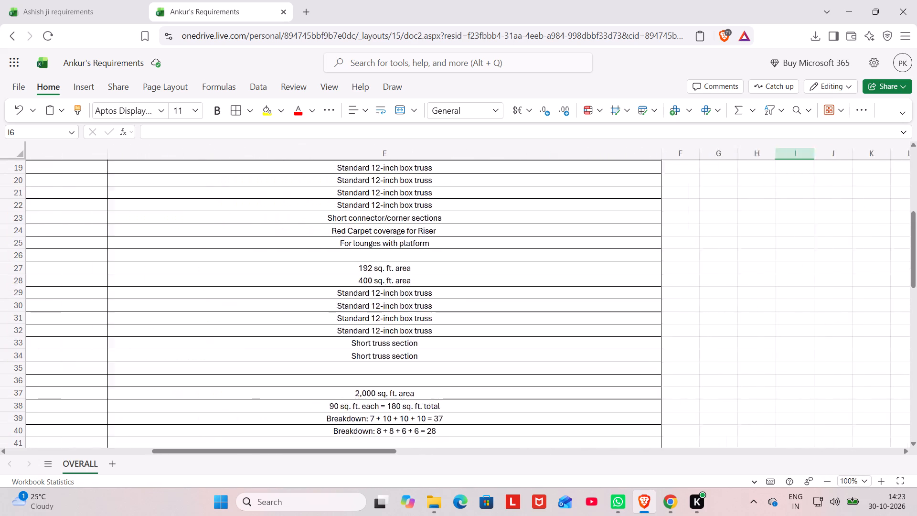
scroll(540, 347, right, 5)
scroll(520, 173, up, 2)
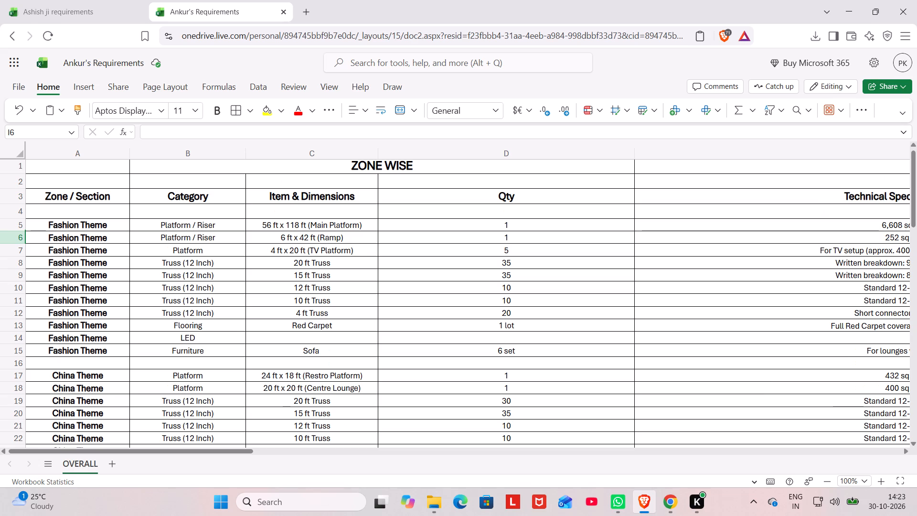
scroll(550, 287, right, 1)
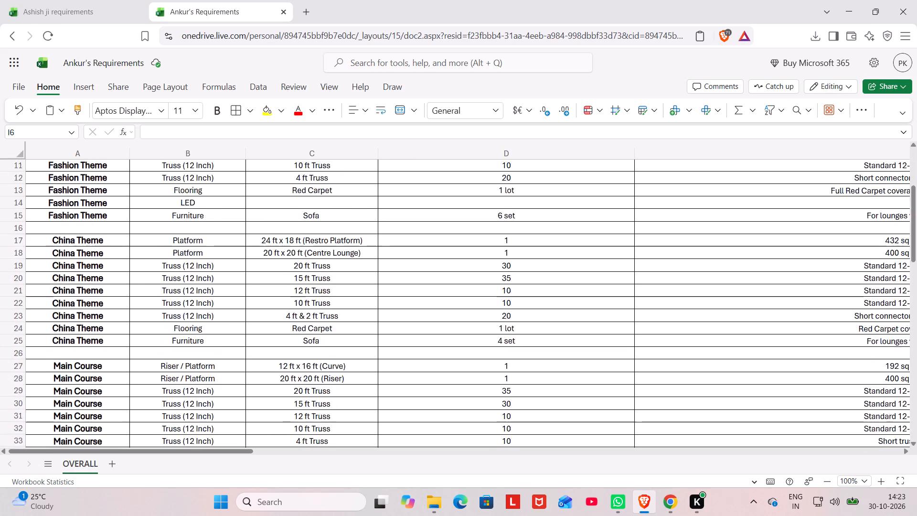
scroll(550, 287, right, 1)
scroll(550, 287, up, 2)
scroll(550, 287, down, 1)
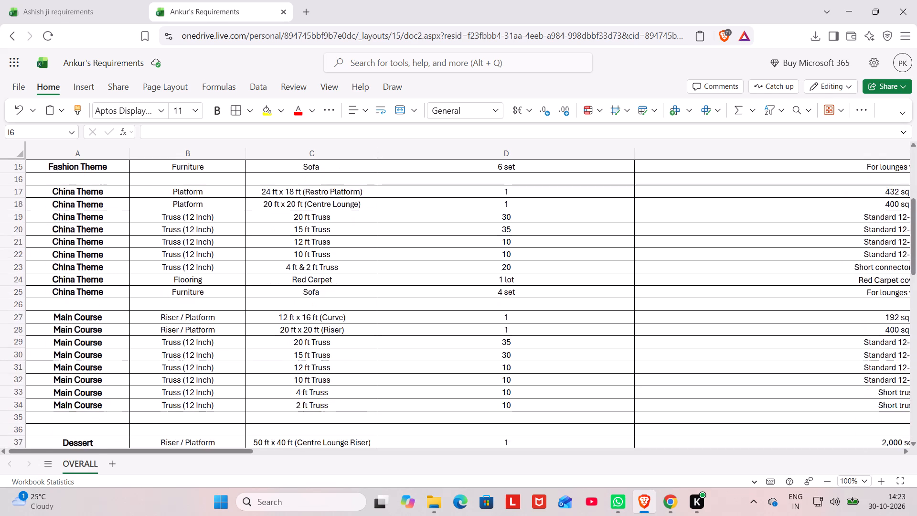
scroll(550, 287, down, 1)
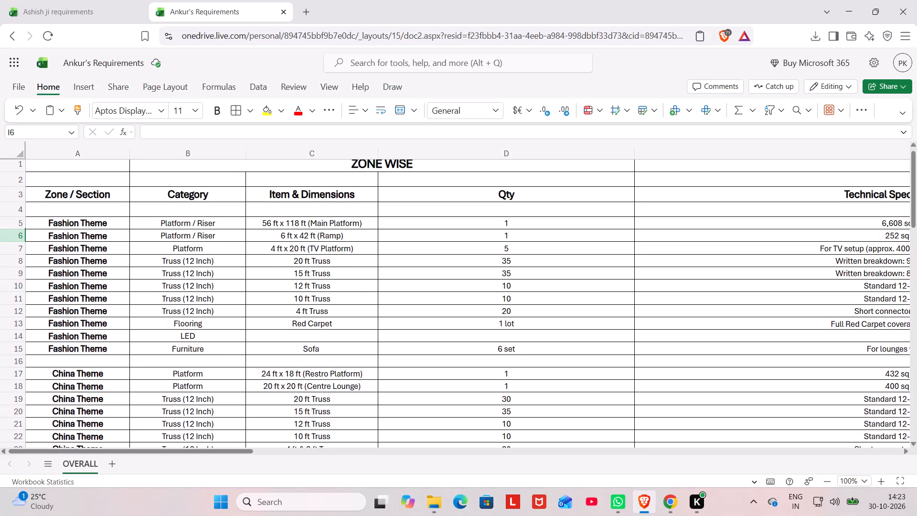
scroll(551, 280, right, 1)
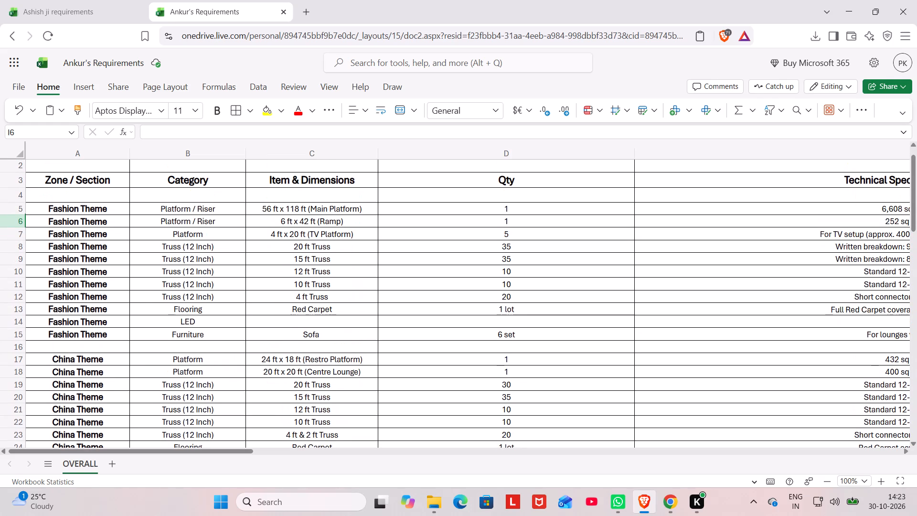
scroll(551, 280, right, 1)
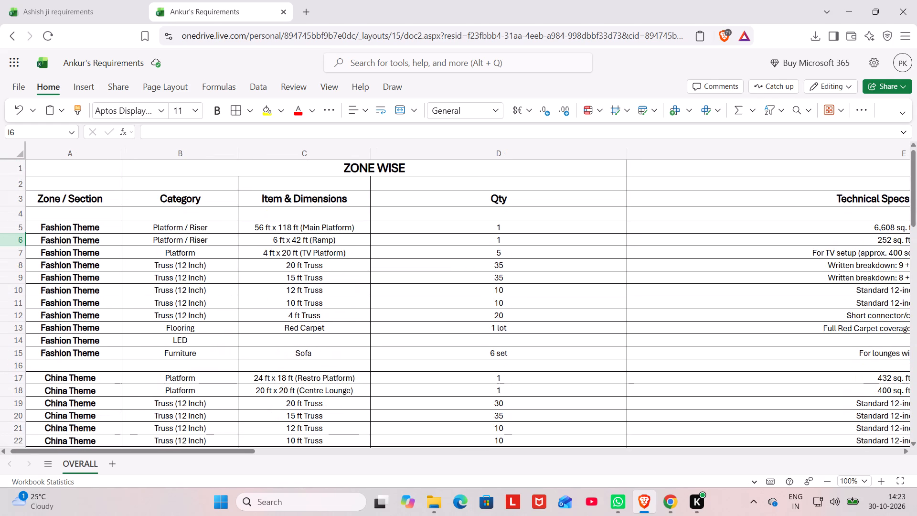
scroll(551, 280, right, 1)
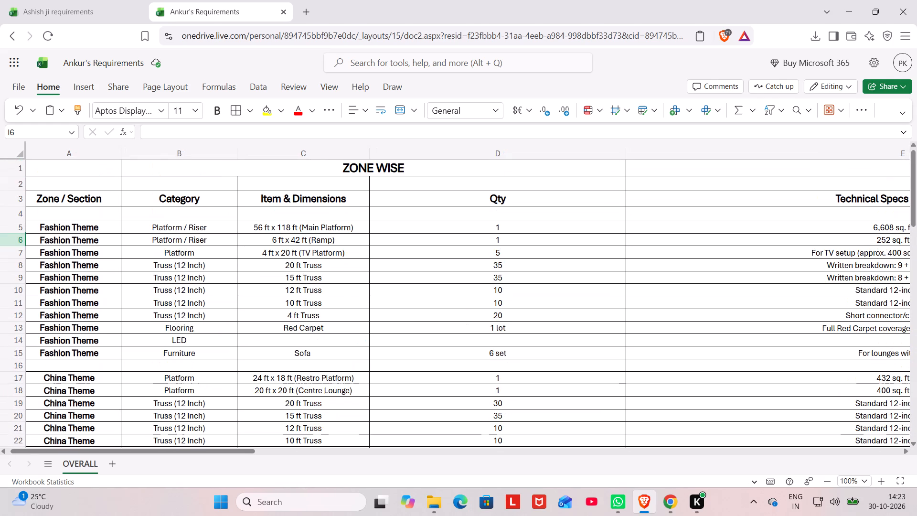
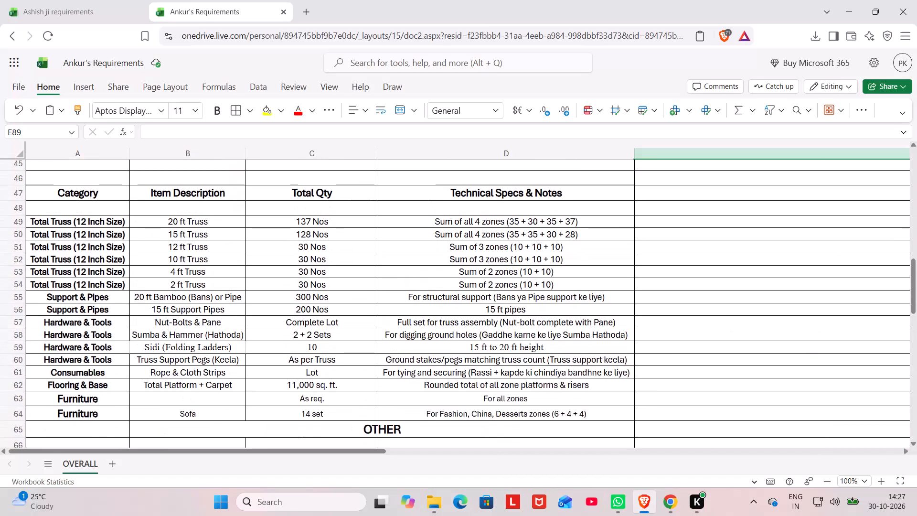
Review the OVERALL totals table against the Dessert, Main Course, China Theme and Fashion Theme rows of the ZONE WISE table.
scroll(660, 290, right, 5)
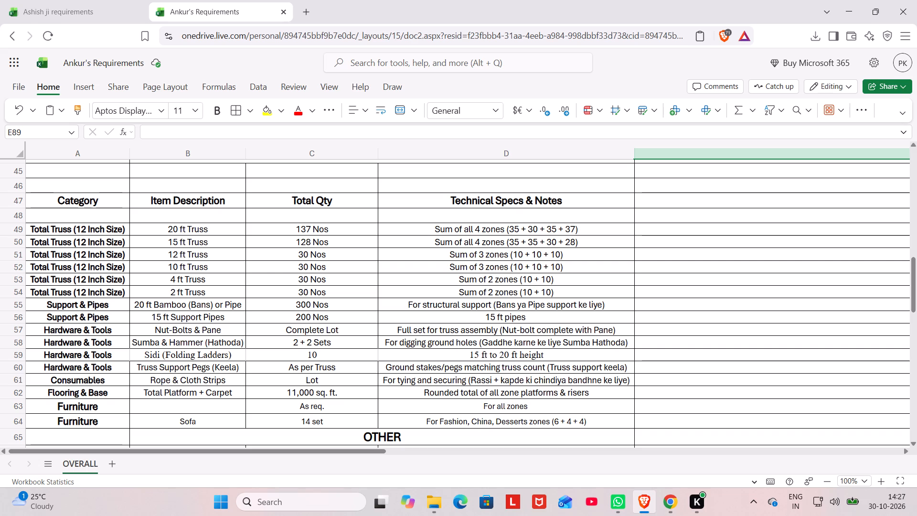
scroll(483, 303, right, 2)
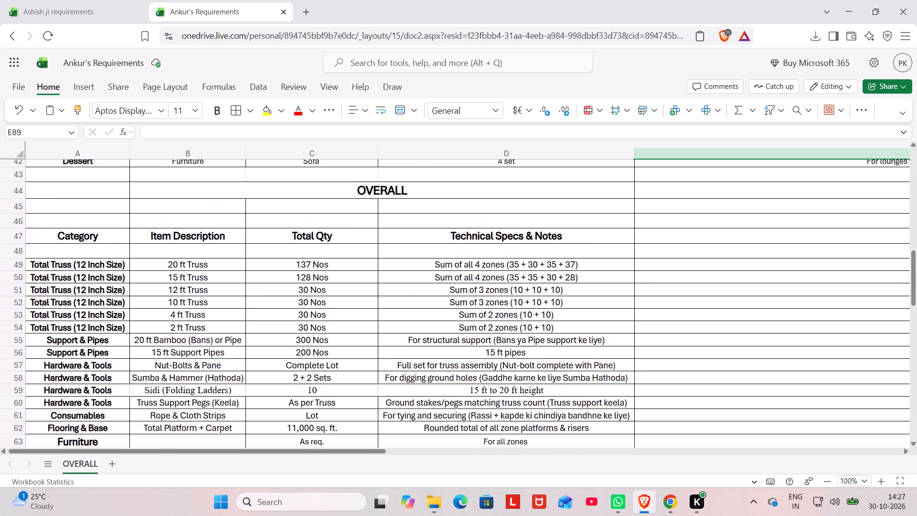
scroll(483, 303, up, 2)
scroll(524, 216, up, 2)
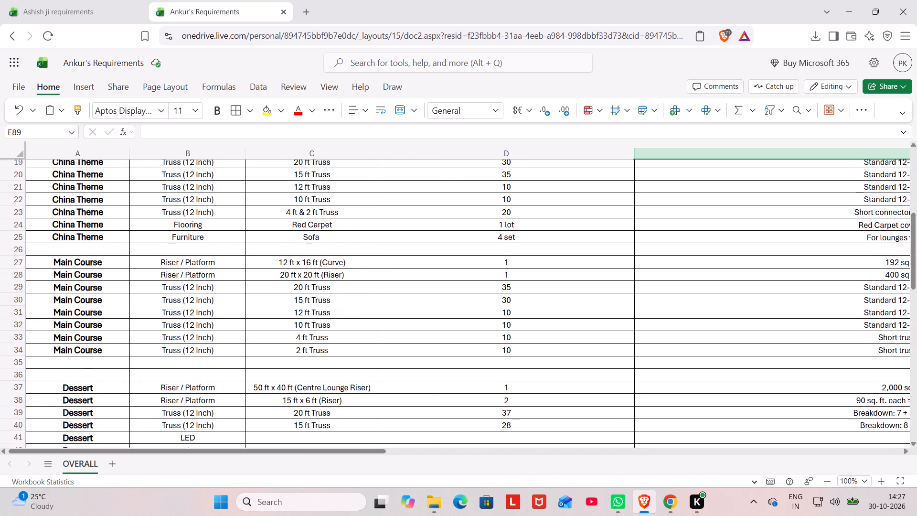
scroll(551, 159, up, 6)
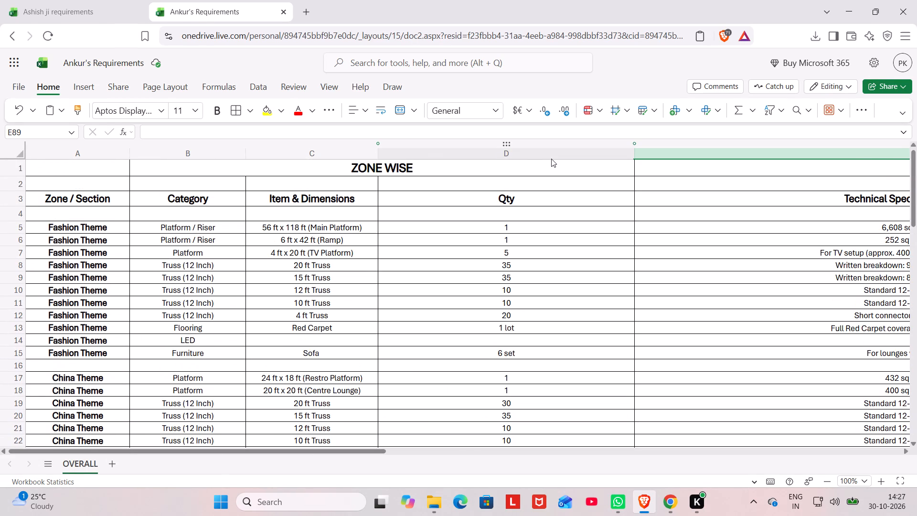
scroll(572, 140, down, 3)
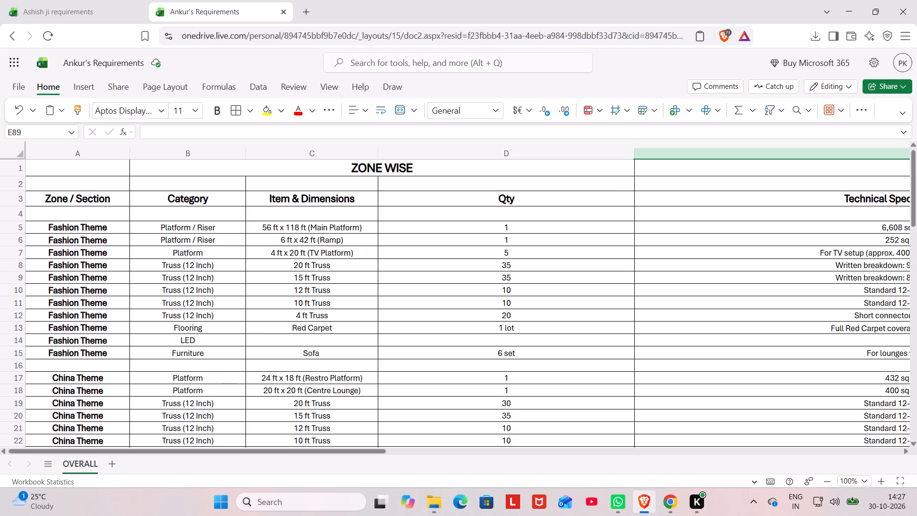
scroll(467, 289, right, 1)
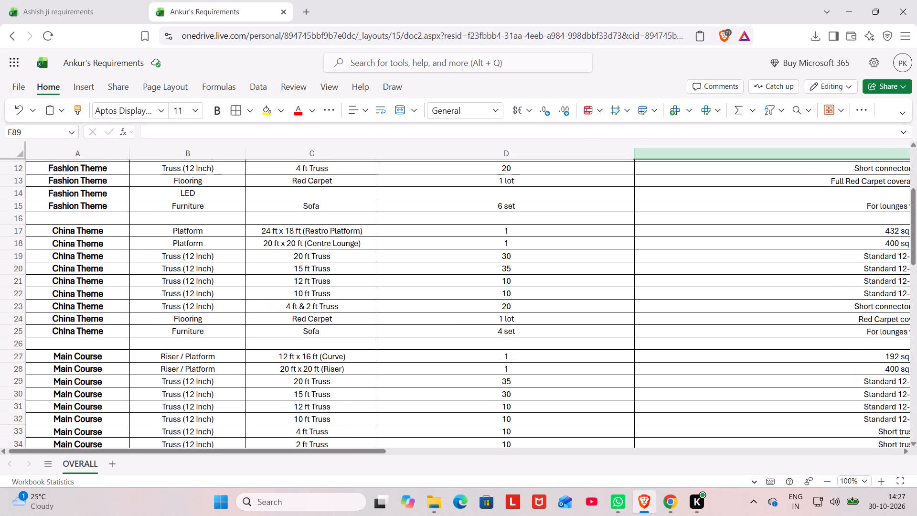
scroll(467, 289, right, 1)
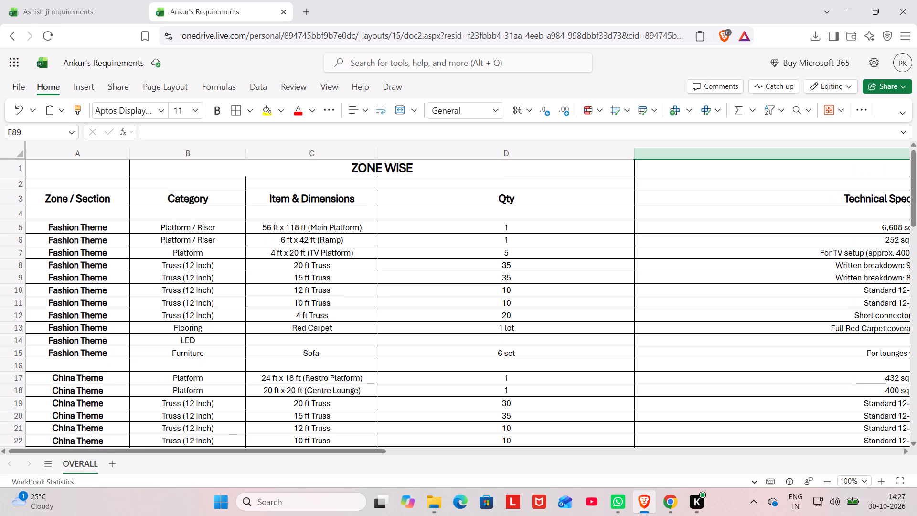
scroll(467, 289, right, 1)
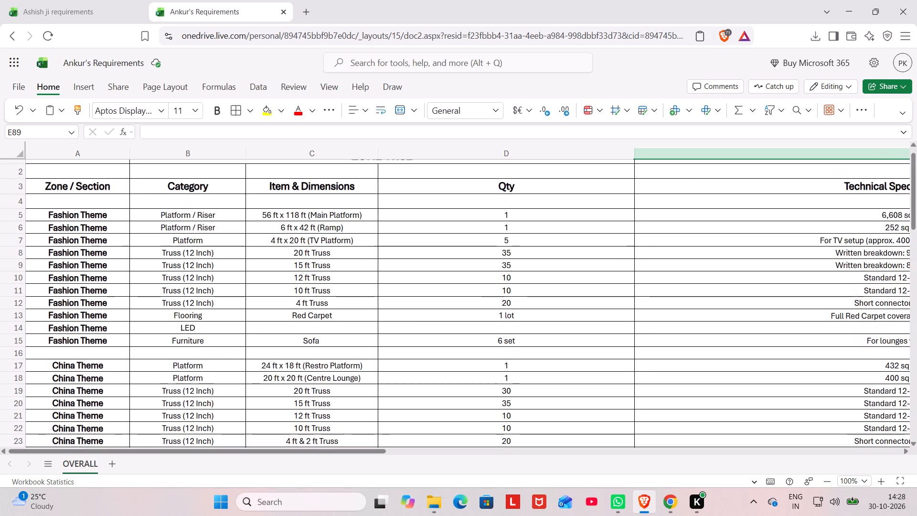
scroll(467, 289, right, 1)
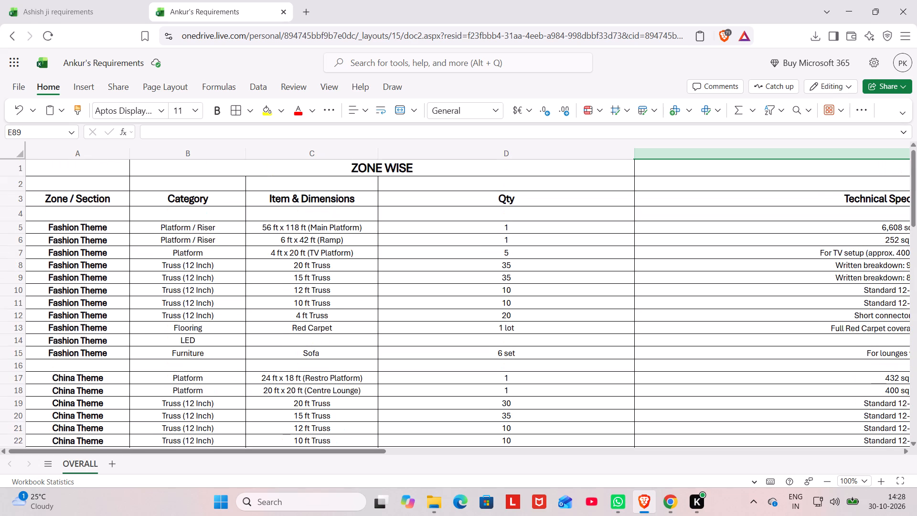
scroll(467, 289, right, 1)
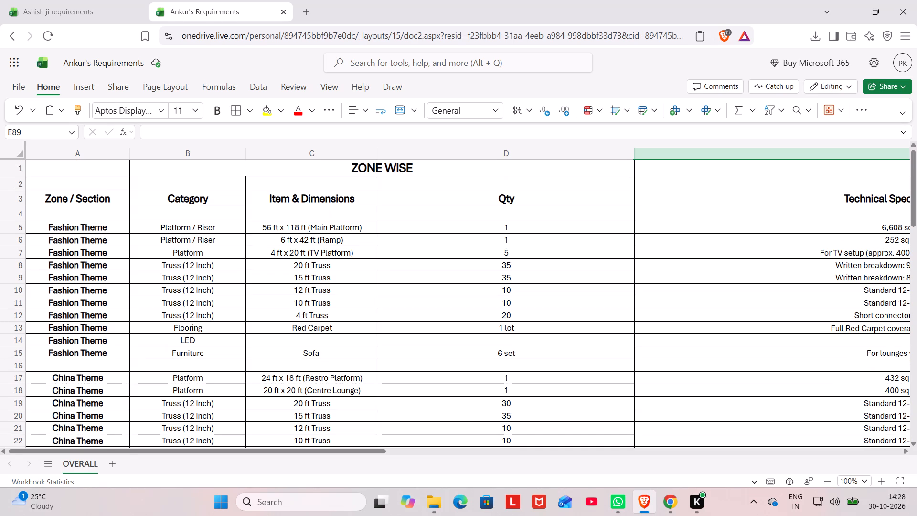
scroll(467, 289, right, 2)
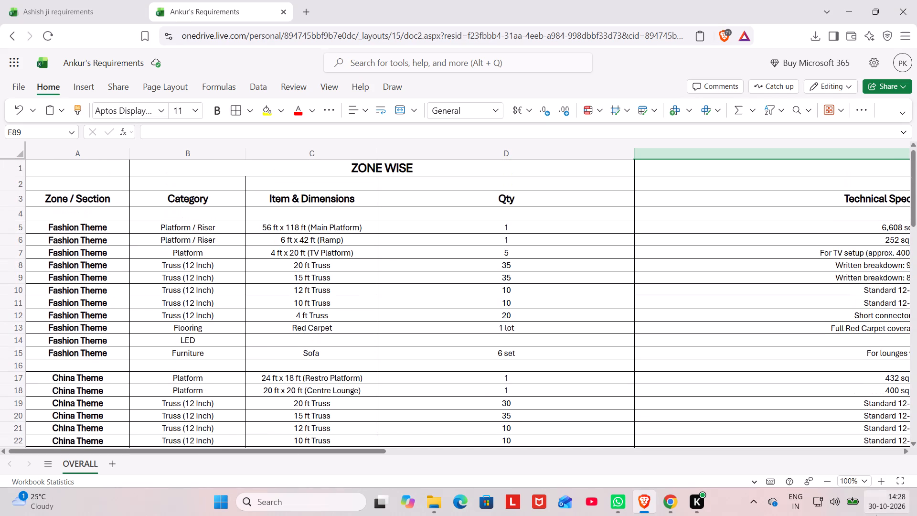